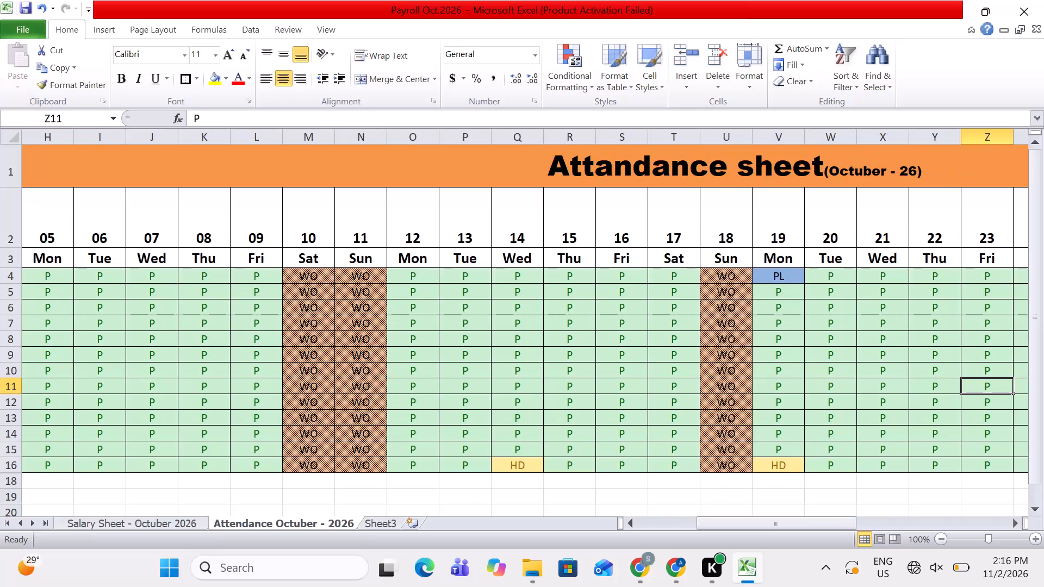
Look through the October attendance entries by date and check the employee names and designations in the upper rows.
{"action": "key", "text": "Up"}
{"action": "key", "text": "Up"}
{"action": "key", "text": "Up"}
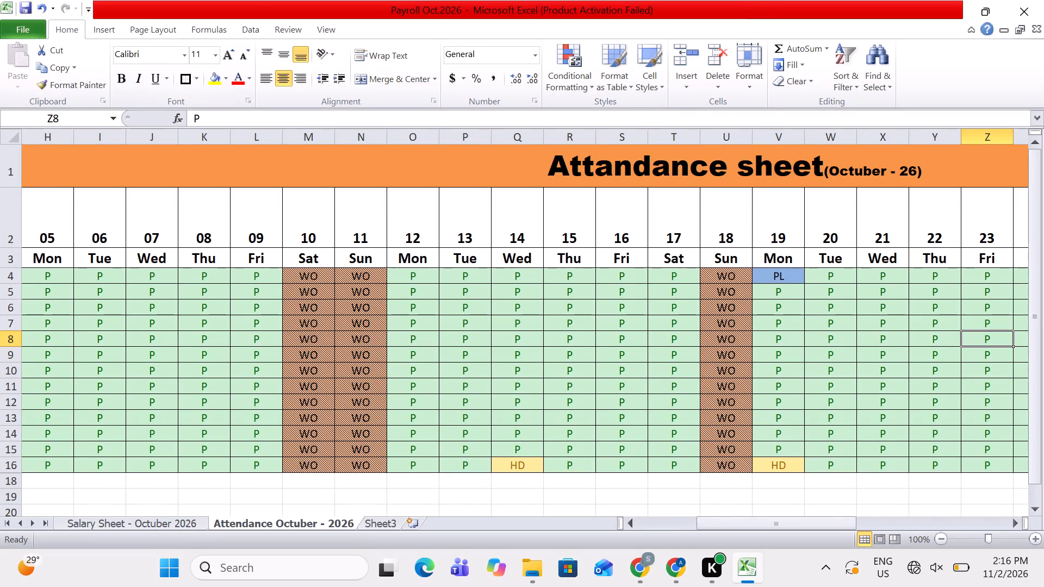
{"action": "left_click", "coordinate": [499, 301]}
{"action": "key", "text": "Left"}
{"action": "key", "text": "Left"}
{"action": "key", "text": "Left"}
{"action": "key", "text": "Left"}
{"action": "key", "text": "Left"}
{"action": "key", "text": "Left"}
{"action": "key", "text": "Left"}
{"action": "key", "text": "Left"}
{"action": "key", "text": "Left"}
{"action": "key", "text": "Left"}
{"action": "key", "text": "Left"}
{"action": "key", "text": "Left"}
{"action": "key", "text": "Left"}
{"action": "key", "text": "Left"}
{"action": "key", "text": "Left"}
{"action": "key", "text": "Left"}
{"action": "key", "text": "Left"}
{"action": "key", "text": "Left"}
{"action": "key", "text": "Left"}
{"action": "key", "text": "Left"}
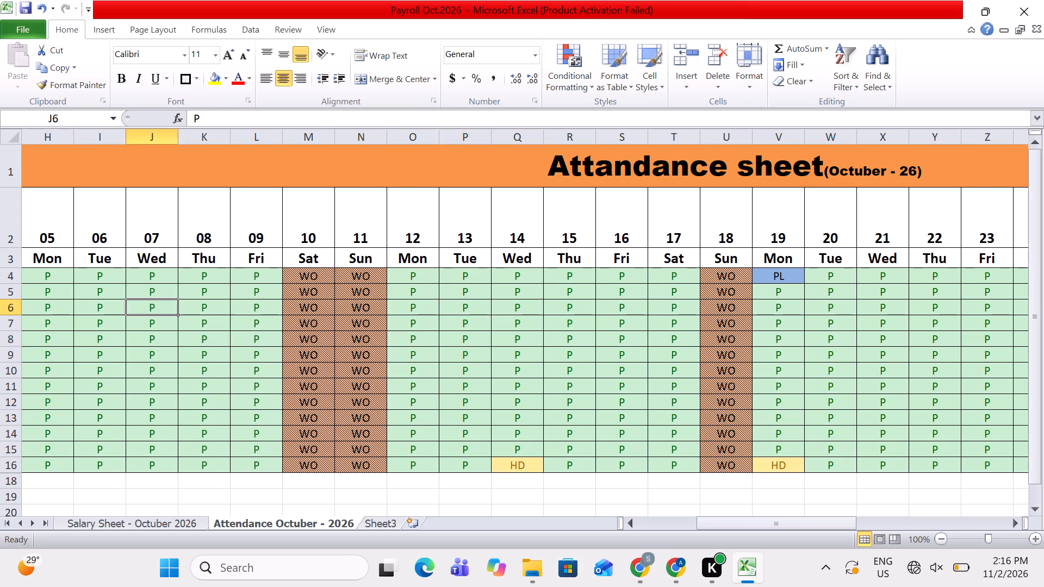
{"action": "key", "text": "Down"}
{"action": "key", "text": "Up"}
{"action": "key", "text": "Right"}
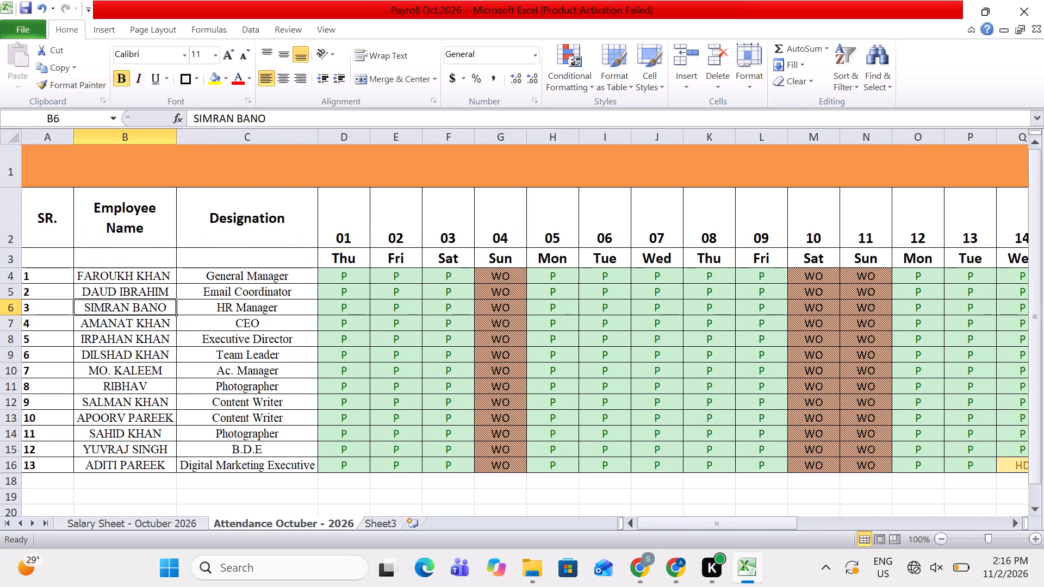
{"action": "key", "text": "Up"}
{"action": "key", "text": "Right"}
{"action": "key", "text": "Right"}
{"action": "key", "text": "Right"}
{"action": "key", "text": "Right"}
{"action": "key", "text": "Right"}
{"action": "key", "text": "Right"}
{"action": "key", "text": "Left"}
{"action": "key", "text": "Left"}
{"action": "key", "text": "Left"}
{"action": "key", "text": "Left"}
{"action": "key", "text": "Left"}
{"action": "key", "text": "Left"}
{"action": "key", "text": "Left"}
{"action": "key", "text": "Left"}
{"action": "key", "text": "Left"}
{"action": "key", "text": "Left"}
{"action": "key", "text": "Left"}
{"action": "key", "text": "Left"}
{"action": "key", "text": "Left"}
{"action": "key", "text": "Left"}
{"action": "key", "text": "Left"}
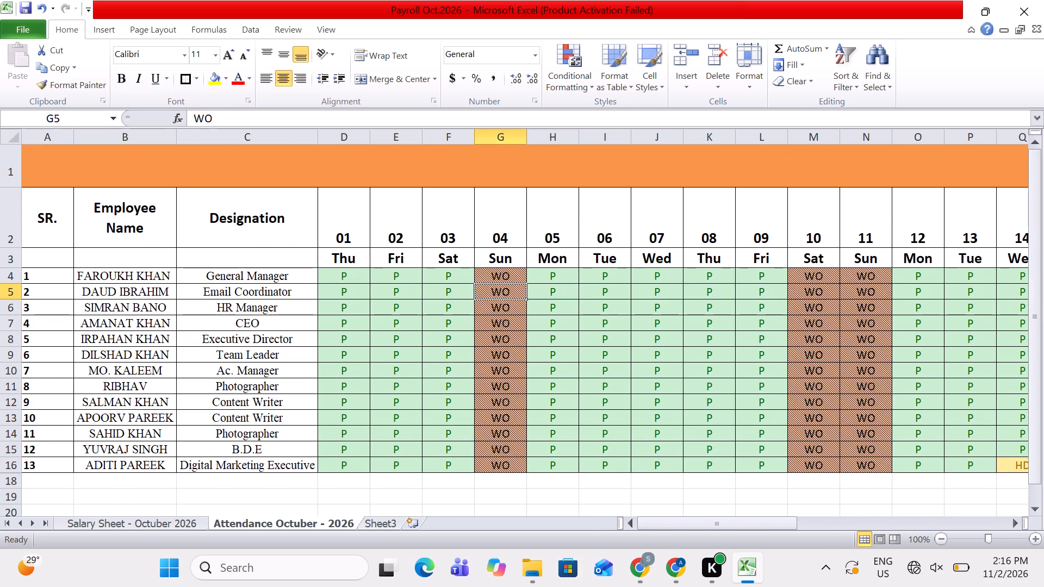
{"action": "key", "text": "Down"}
{"action": "key", "text": "Right"}
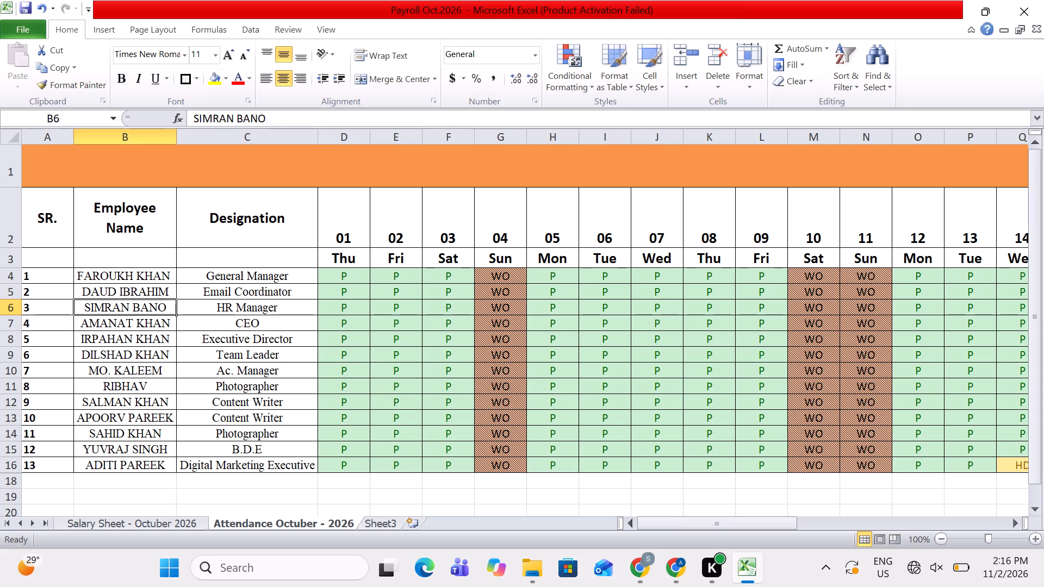
Mark the HR Manager (SR. 3) as HD on Saturday the 17th in the attendance sheet.
{"action": "key", "text": "Right"}
{"action": "key", "text": "Right"}
{"action": "key", "text": "Right"}
{"action": "key", "text": "Right"}
{"action": "key", "text": "Right"}
{"action": "key", "text": "Right"}
{"action": "key", "text": "Right"}
{"action": "key", "text": "Right"}
{"action": "key", "text": "Right"}
{"action": "key", "text": "Right"}
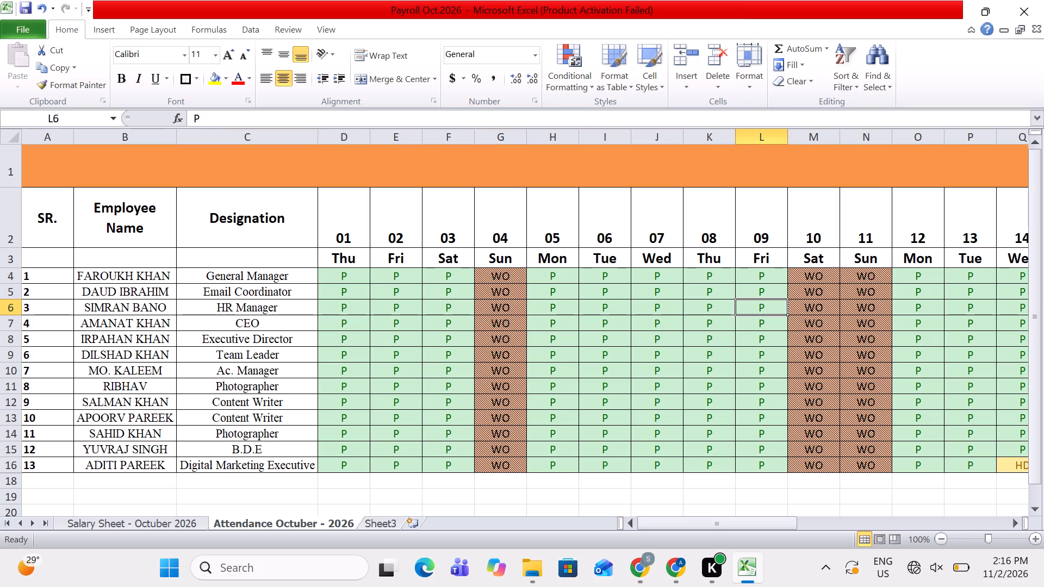
{"action": "key", "text": "Right"}
{"action": "key", "text": "Right"}
{"action": "key", "text": "Right"}
{"action": "key", "text": "Right"}
{"action": "key", "text": "Right"}
{"action": "key", "text": "Right"}
{"action": "key", "text": "Right"}
{"action": "key", "text": "Right"}
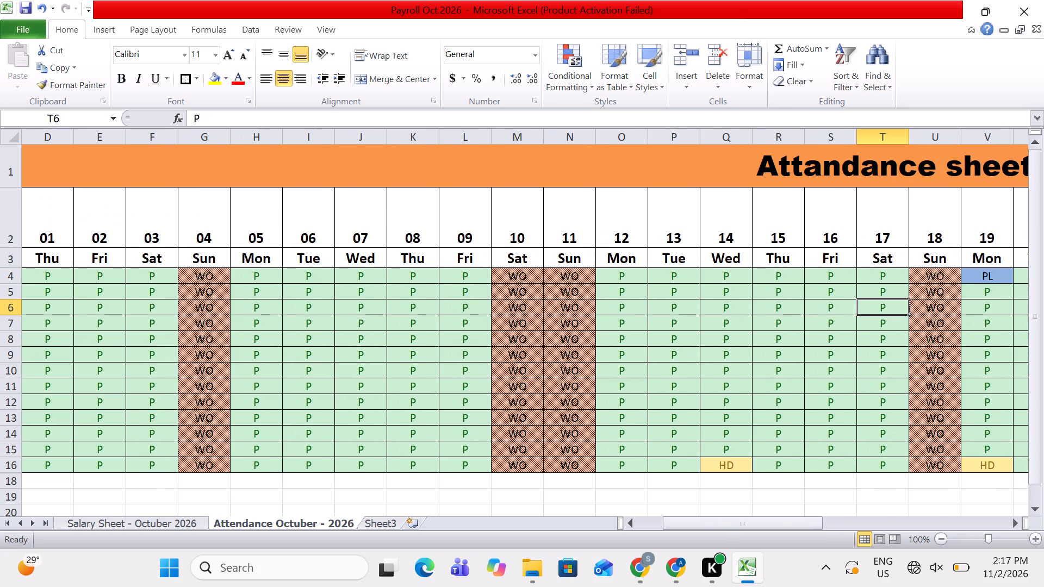
{"action": "key", "text": "Left"}
{"action": "key", "text": "Right"}
{"action": "type", "text": "HD"}
{"action": "key", "text": "Tab"}
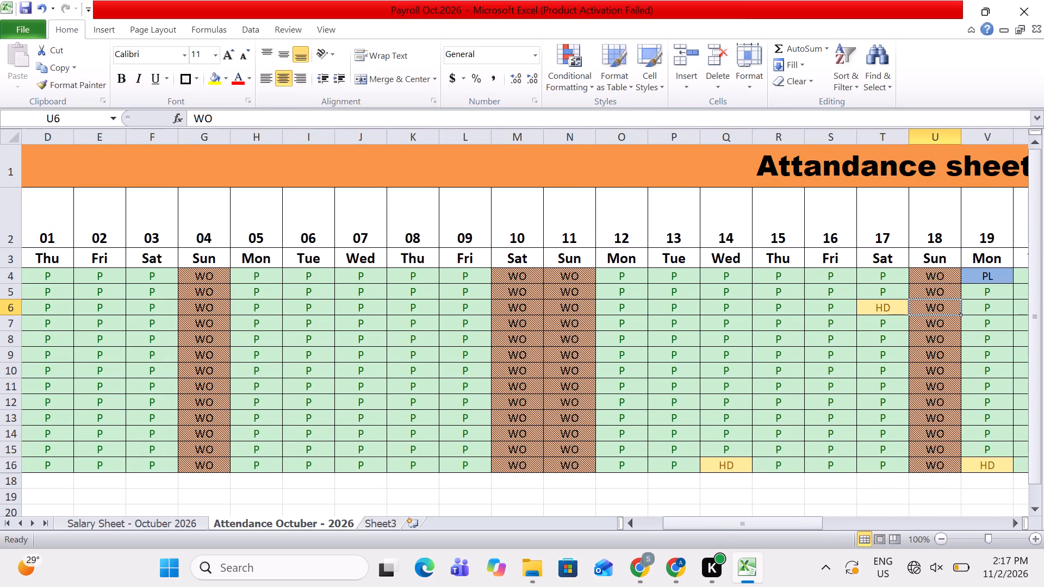
Return to the employee names and check the rows around the HR Manager's entry.
{"action": "key", "text": "Left"}
{"action": "key", "text": "Left"}
{"action": "key", "text": "Left"}
{"action": "key", "text": "Left"}
{"action": "key", "text": "Left"}
{"action": "key", "text": "Left"}
{"action": "key", "text": "Left"}
{"action": "key", "text": "Left"}
{"action": "key", "text": "Left"}
{"action": "key", "text": "Left"}
{"action": "key", "text": "Left"}
{"action": "key", "text": "Left"}
{"action": "key", "text": "Left"}
{"action": "key", "text": "Left"}
{"action": "key", "text": "Left"}
{"action": "key", "text": "Left"}
{"action": "key", "text": "Left"}
{"action": "key", "text": "Left"}
{"action": "key", "text": "Left"}
{"action": "key", "text": "Left"}
{"action": "key", "text": "Right"}
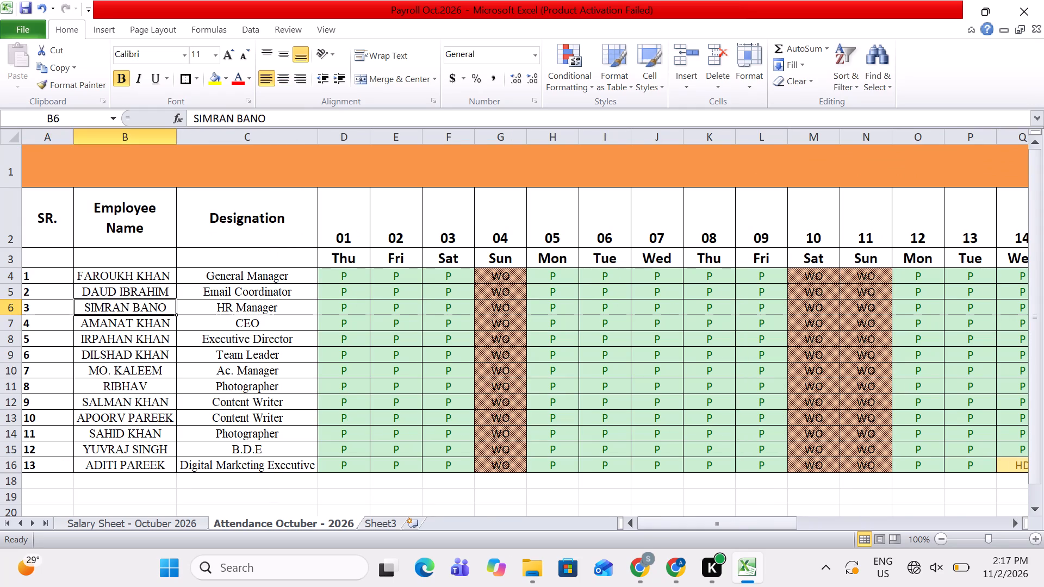
{"action": "key", "text": "Up"}
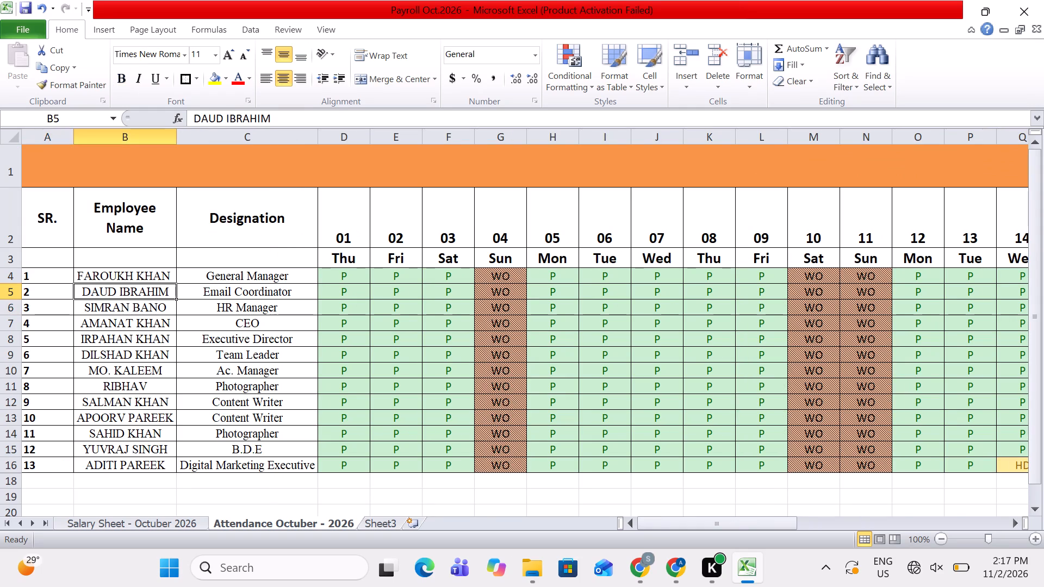
{"action": "key", "text": "Down"}
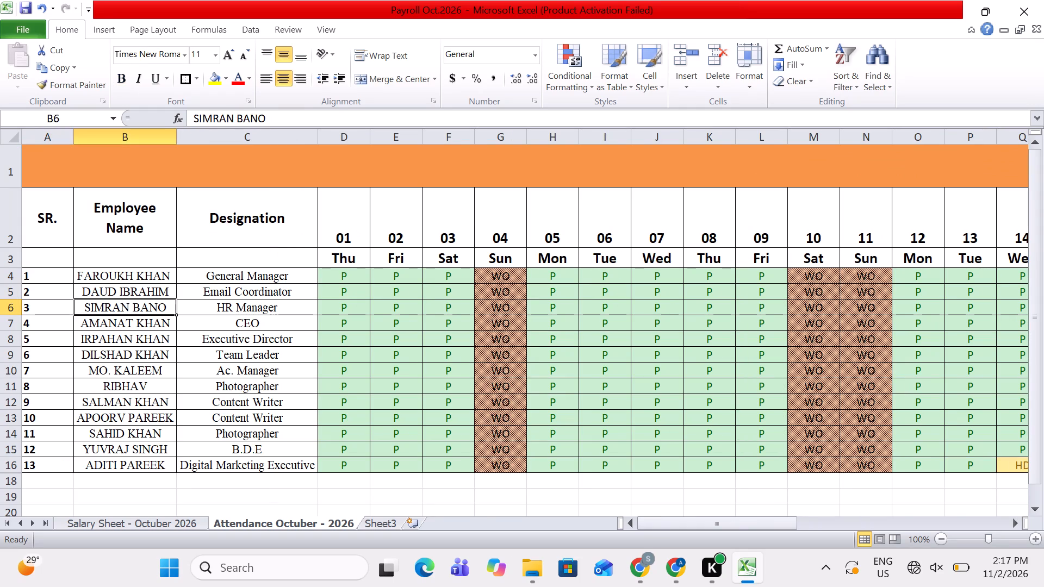
{"action": "key", "text": "Down"}
{"action": "key", "text": "Up"}
{"action": "key", "text": "Up"}
{"action": "key", "text": "Down"}
{"action": "key", "text": "Right"}
{"action": "key", "text": "Right"}
{"action": "key", "text": "Right"}
{"action": "key", "text": "Right"}
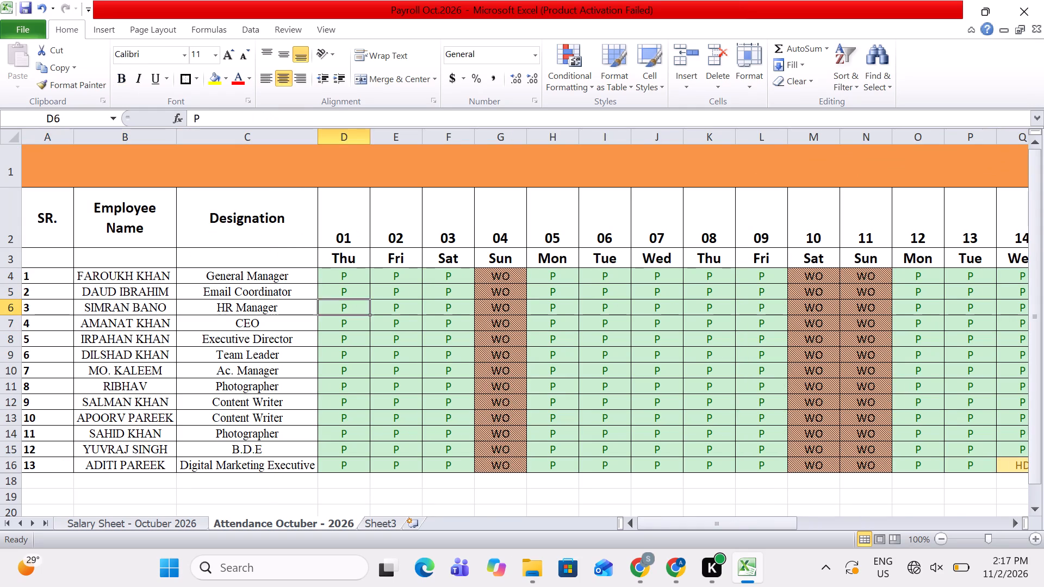
Mark the B.D.E employee (SR. 12) as PL on Friday the 2nd.
{"action": "key", "text": "Down"}
{"action": "key", "text": "Down"}
{"action": "key", "text": "Down"}
{"action": "key", "text": "Down"}
{"action": "key", "text": "Down"}
{"action": "key", "text": "Down"}
{"action": "key", "text": "Down"}
{"action": "key", "text": "Down"}
{"action": "key", "text": "Down"}
{"action": "key", "text": "Down"}
{"action": "key", "text": "Left"}
{"action": "key", "text": "Left"}
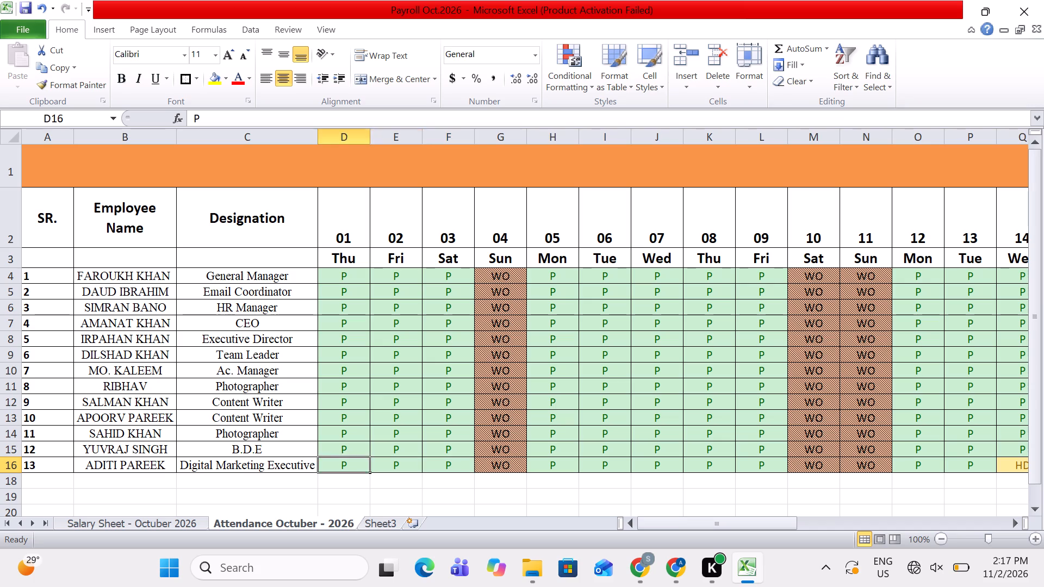
{"action": "key", "text": "Left"}
{"action": "key", "text": "Up"}
{"action": "key", "text": "Right"}
{"action": "key", "text": "Right"}
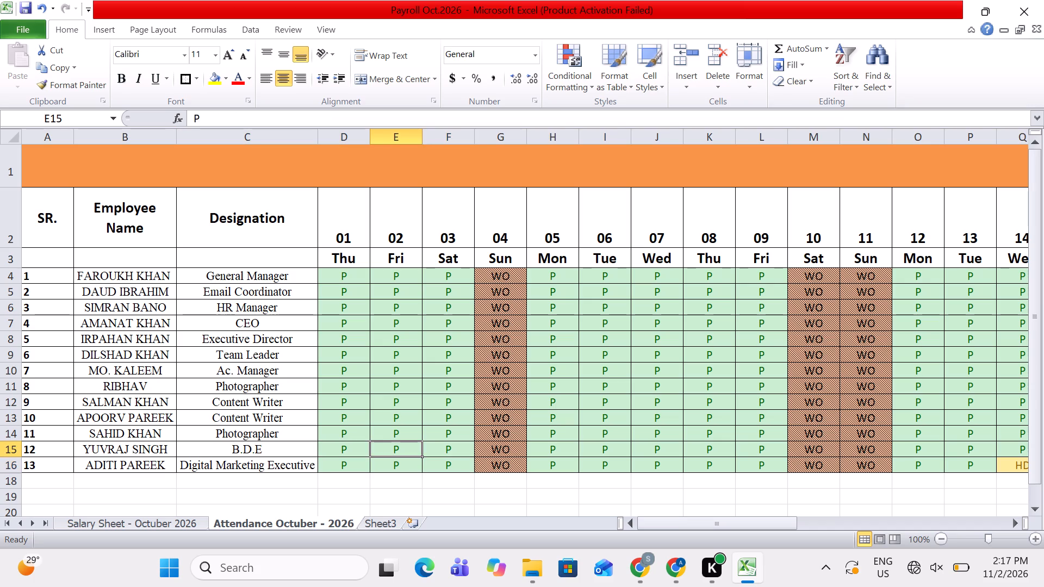
{"action": "type", "text": "PL"}
{"action": "key", "text": "Up"}
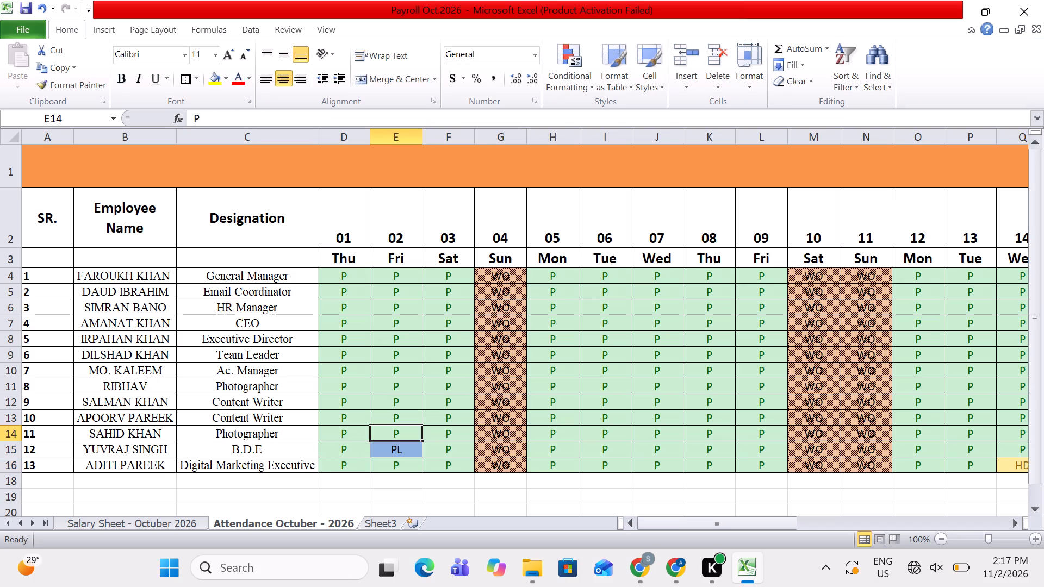
Mark the Photographer at SR. 11 as PL on Tuesday the 6th.
{"action": "key", "text": "Right"}
{"action": "key", "text": "Right"}
{"action": "key", "text": "Right"}
{"action": "key", "text": "Right"}
{"action": "type", "text": "PL"}
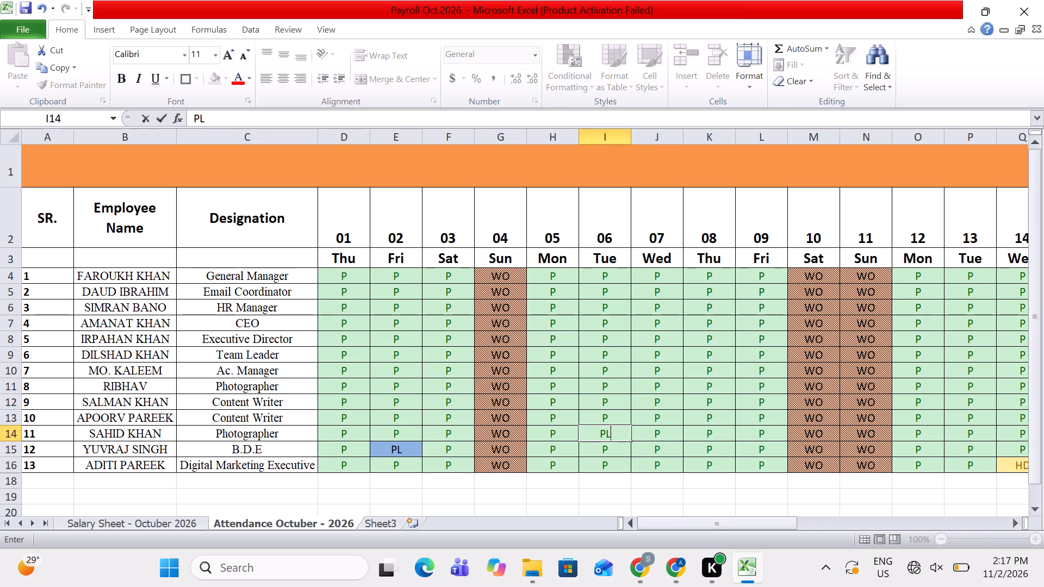
{"action": "key", "text": "Up"}
Mark the Content Writer at SR. 10 as PL on Friday the 9th.
{"action": "key", "text": "Up"}
{"action": "key", "text": "Down"}
{"action": "key", "text": "Right"}
{"action": "key", "text": "Right"}
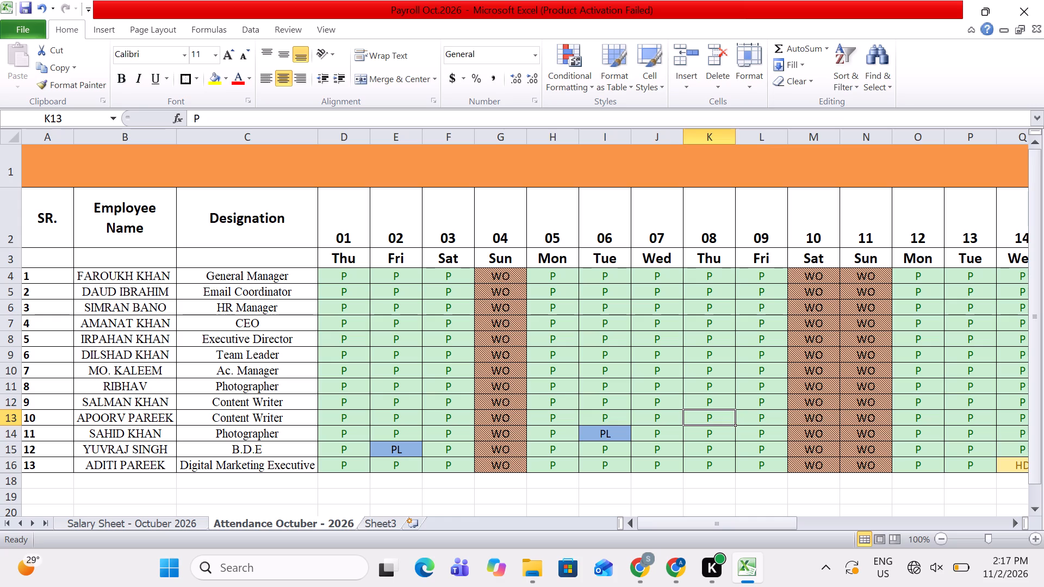
{"action": "key", "text": "Right"}
{"action": "type", "text": "PL"}
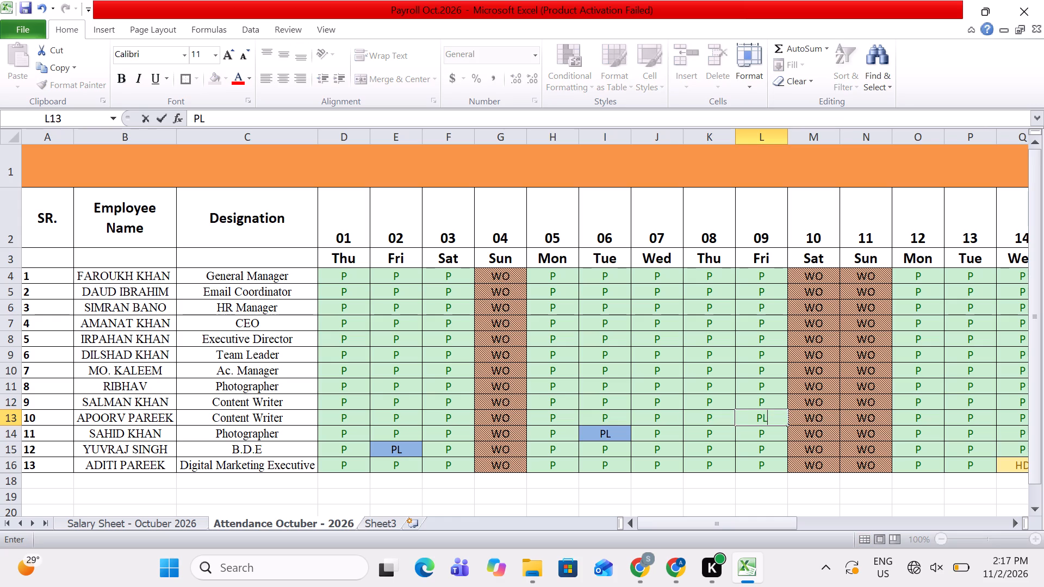
{"action": "key", "text": "Up"}
Mark the Content Writer at SR. 9 as PL on Friday the 16th.
{"action": "key", "text": "Up"}
{"action": "key", "text": "Down"}
{"action": "key", "text": "Right"}
{"action": "key", "text": "Right"}
{"action": "key", "text": "Right"}
{"action": "key", "text": "Right"}
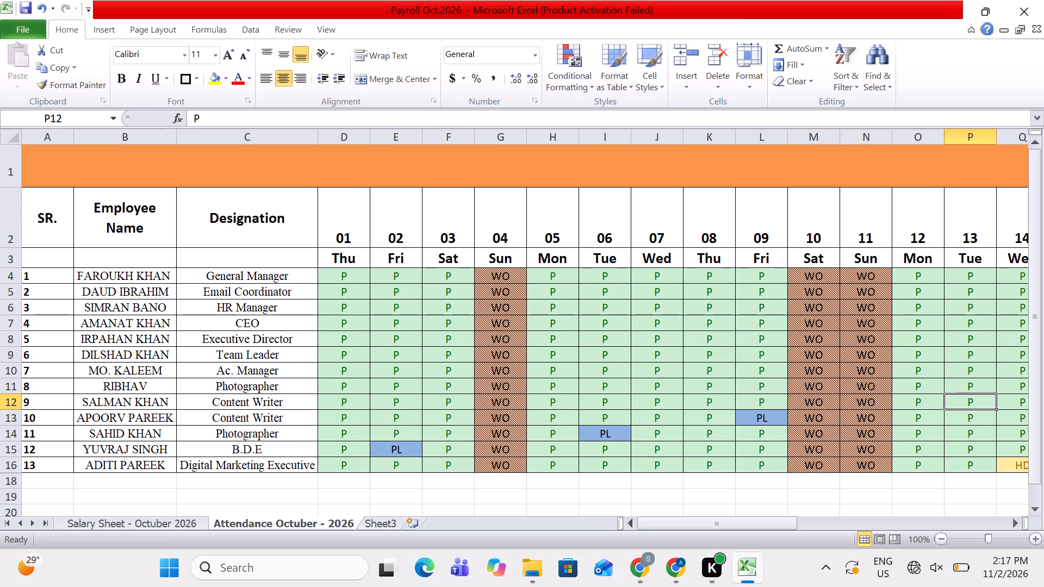
{"action": "key", "text": "Right"}
{"action": "key", "text": "Right"}
{"action": "key", "text": "Right"}
{"action": "type", "text": "PL"}
{"action": "key", "text": "Right"}
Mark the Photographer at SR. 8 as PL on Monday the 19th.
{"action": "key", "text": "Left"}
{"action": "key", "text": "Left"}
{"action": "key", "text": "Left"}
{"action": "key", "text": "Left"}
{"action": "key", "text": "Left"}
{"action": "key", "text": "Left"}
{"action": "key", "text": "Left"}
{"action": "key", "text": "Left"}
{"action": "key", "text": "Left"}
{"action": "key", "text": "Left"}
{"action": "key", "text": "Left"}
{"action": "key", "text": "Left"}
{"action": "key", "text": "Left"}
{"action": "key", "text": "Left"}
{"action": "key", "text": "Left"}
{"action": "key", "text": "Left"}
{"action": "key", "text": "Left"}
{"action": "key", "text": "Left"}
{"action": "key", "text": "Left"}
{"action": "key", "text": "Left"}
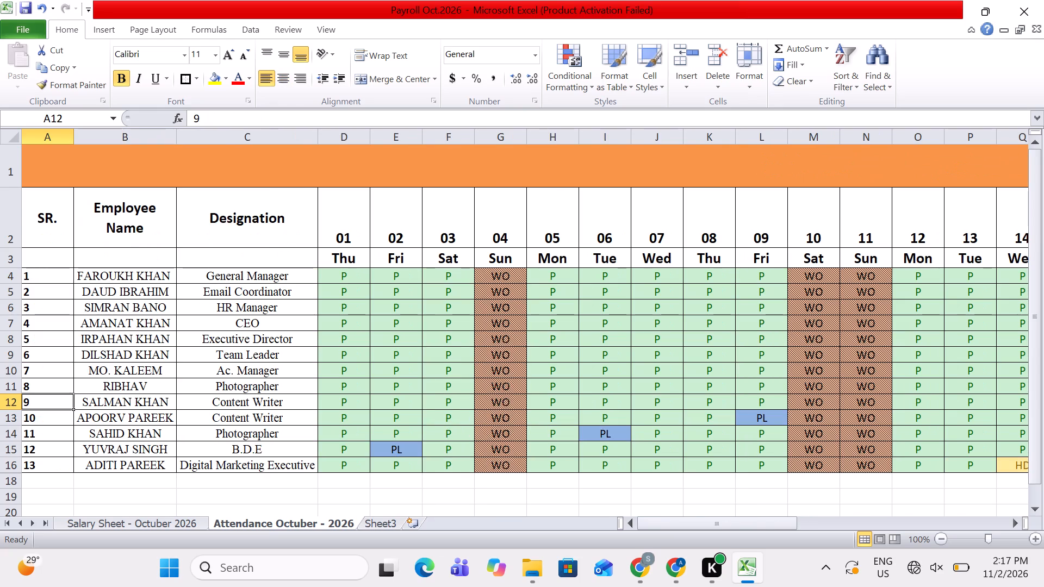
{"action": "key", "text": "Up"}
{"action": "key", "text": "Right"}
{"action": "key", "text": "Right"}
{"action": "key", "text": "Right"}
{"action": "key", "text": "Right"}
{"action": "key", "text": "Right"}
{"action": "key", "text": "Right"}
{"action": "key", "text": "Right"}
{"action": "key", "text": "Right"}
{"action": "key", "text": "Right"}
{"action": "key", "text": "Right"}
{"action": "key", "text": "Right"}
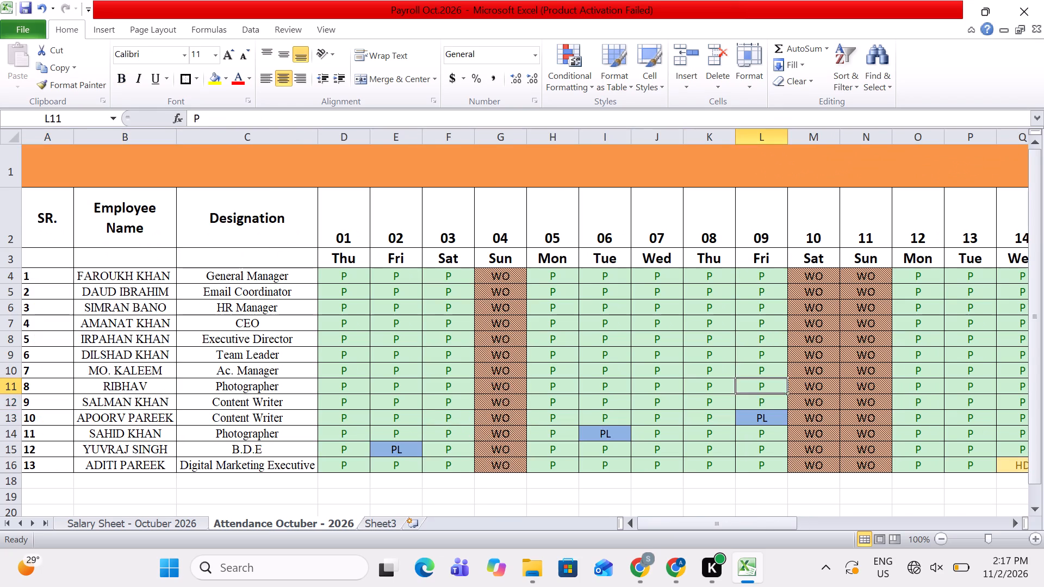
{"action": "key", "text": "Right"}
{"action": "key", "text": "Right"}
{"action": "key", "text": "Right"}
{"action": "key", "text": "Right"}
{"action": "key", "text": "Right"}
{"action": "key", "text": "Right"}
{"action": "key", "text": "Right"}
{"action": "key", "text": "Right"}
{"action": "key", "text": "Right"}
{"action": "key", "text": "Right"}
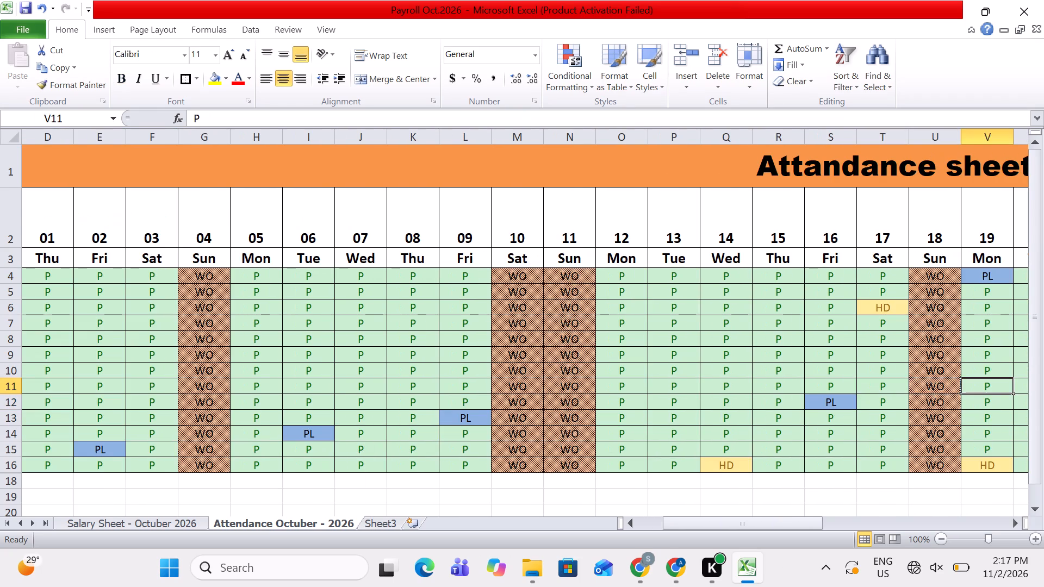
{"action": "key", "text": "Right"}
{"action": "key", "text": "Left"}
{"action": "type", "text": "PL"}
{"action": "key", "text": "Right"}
Set the SR. 8 Photographer's entry for Monday the 19th back to P and mark Tuesday the 20th as PL instead.
{"action": "key", "text": "Left"}
{"action": "key", "text": "BackSpace"}
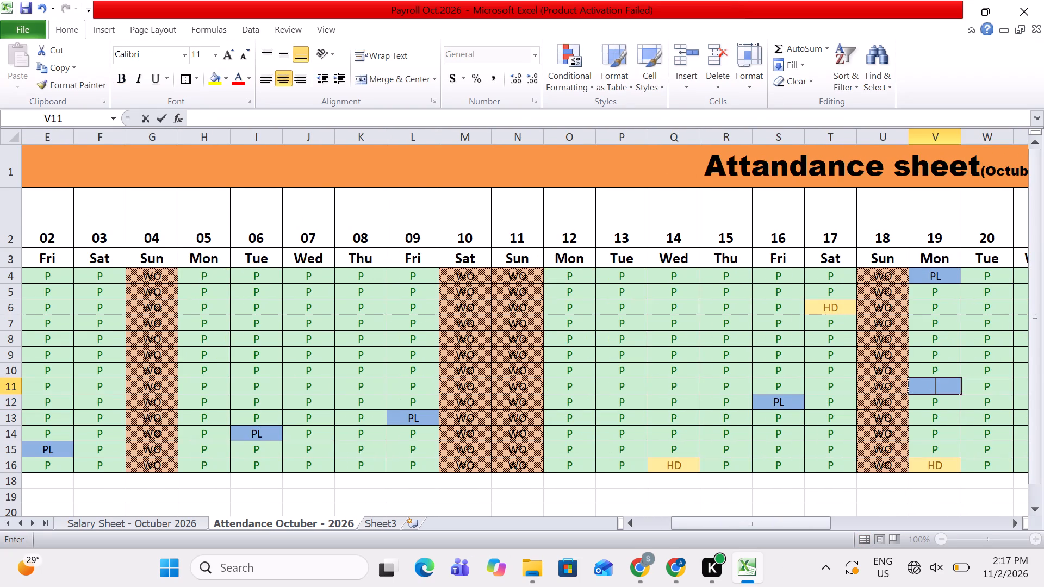
{"action": "key", "text": "shift+p"}
{"action": "key", "text": "Right"}
{"action": "type", "text": "PL"}
{"action": "key", "text": "Right"}
Mark the Ac. Manager at SR. 7 as PL on Saturday the 3rd.
{"action": "key", "text": "Left"}
{"action": "key", "text": "Left"}
{"action": "key", "text": "Left"}
{"action": "key", "text": "Left"}
{"action": "key", "text": "Left"}
{"action": "key", "text": "Left"}
{"action": "key", "text": "Left"}
{"action": "key", "text": "Left"}
{"action": "key", "text": "Left"}
{"action": "key", "text": "Left"}
{"action": "key", "text": "Left"}
{"action": "key", "text": "Left"}
{"action": "key", "text": "Left"}
{"action": "key", "text": "Left"}
{"action": "key", "text": "Left"}
{"action": "key", "text": "Left"}
{"action": "key", "text": "Left"}
{"action": "key", "text": "Left"}
{"action": "key", "text": "Left"}
{"action": "key", "text": "Left"}
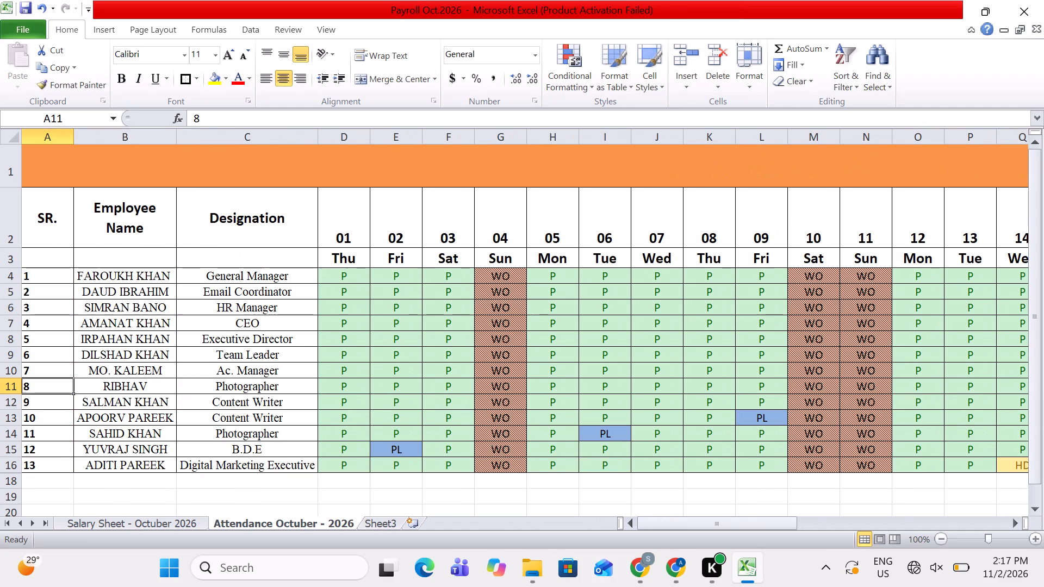
{"action": "key", "text": "Up"}
{"action": "key", "text": "Right"}
{"action": "key", "text": "Right"}
{"action": "key", "text": "Right"}
{"action": "key", "text": "Right"}
{"action": "key", "text": "Right"}
{"action": "key", "text": "Right"}
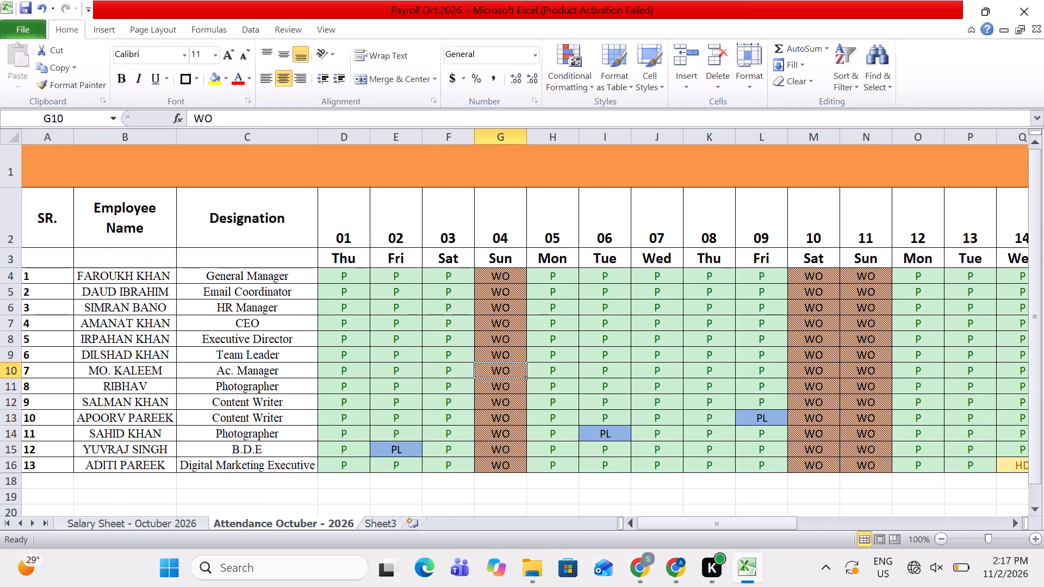
{"action": "key", "text": "Right"}
{"action": "key", "text": "Left"}
{"action": "key", "text": "Left"}
{"action": "key", "text": "Left"}
{"action": "key", "text": "Left"}
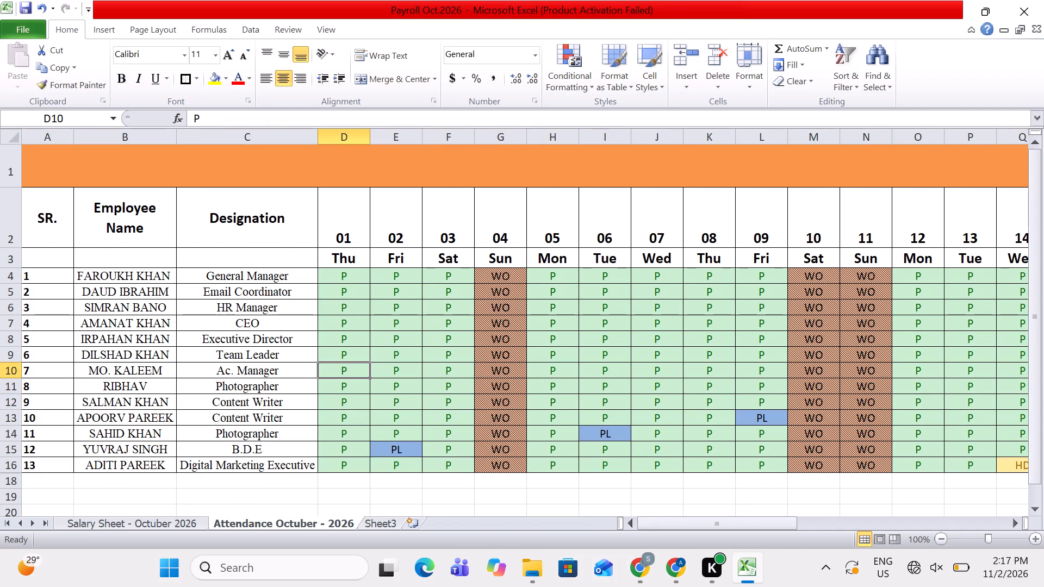
{"action": "key", "text": "Right"}
{"action": "key", "text": "Right"}
{"action": "type", "text": "PL"}
{"action": "key", "text": "Right"}
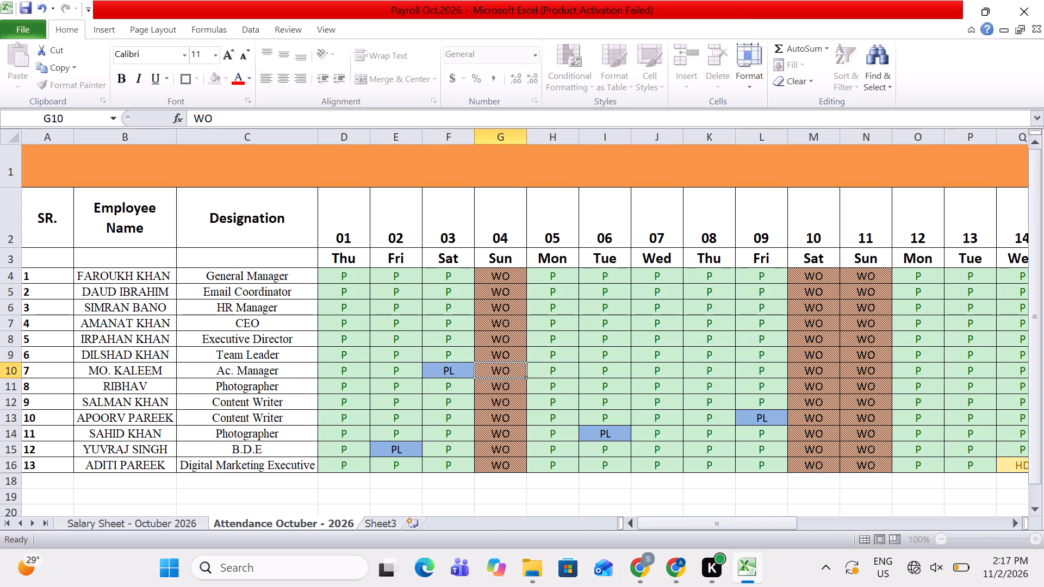
Mark the Team Leader at SR. 6 as PL on Friday the 23rd.
{"action": "key", "text": "Left"}
{"action": "key", "text": "Up"}
{"action": "key", "text": "Left"}
{"action": "key", "text": "Left"}
{"action": "key", "text": "Left"}
{"action": "key", "text": "Left"}
{"action": "key", "text": "Left"}
{"action": "key", "text": "Left"}
{"action": "key", "text": "Left"}
{"action": "key", "text": "Left"}
{"action": "key", "text": "Left"}
{"action": "key", "text": "Left"}
{"action": "key", "text": "Left"}
{"action": "key", "text": "Left"}
{"action": "key", "text": "Right"}
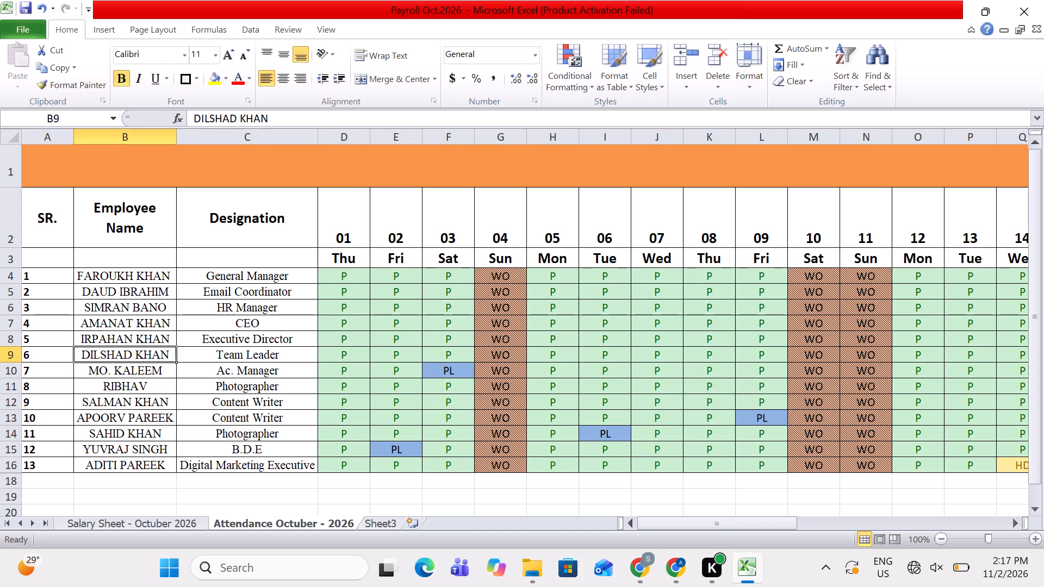
{"action": "key", "text": "Right"}
{"action": "key", "text": "Right"}
{"action": "key", "text": "Right"}
{"action": "key", "text": "Right"}
{"action": "key", "text": "Right"}
{"action": "key", "text": "Right"}
{"action": "key", "text": "Right"}
{"action": "key", "text": "Right"}
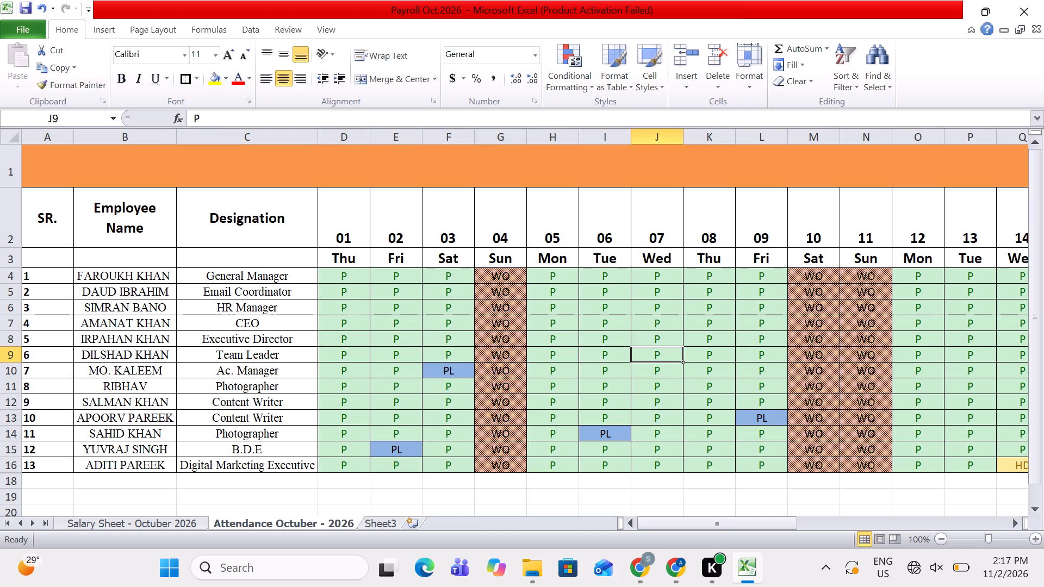
{"action": "key", "text": "Left"}
{"action": "key", "text": "Left"}
{"action": "key", "text": "Right"}
{"action": "key", "text": "Right"}
{"action": "key", "text": "Right"}
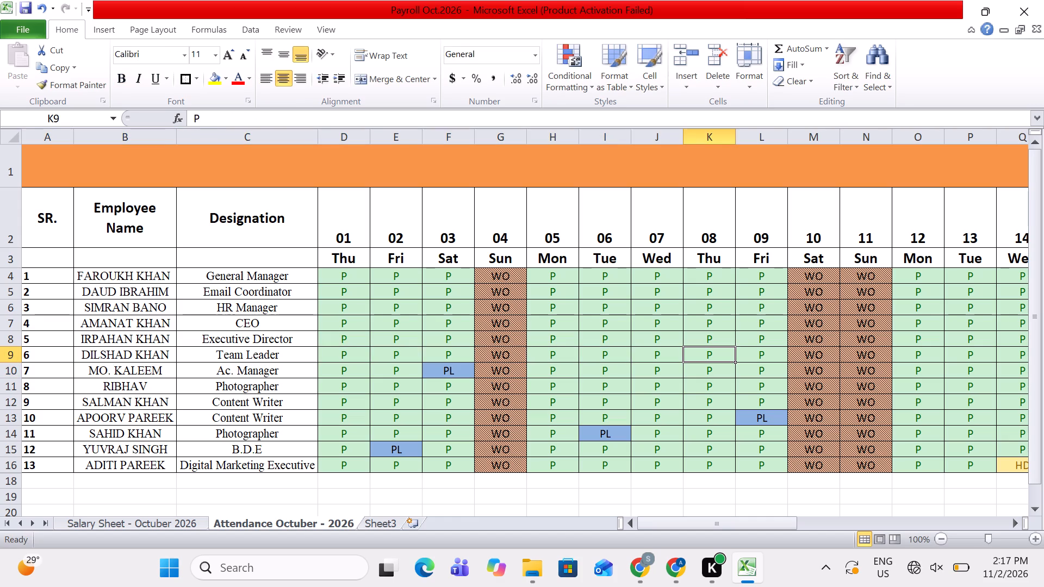
{"action": "key", "text": "Right"}
{"action": "key", "text": "Right"}
{"action": "key", "text": "Right"}
{"action": "key", "text": "Right"}
{"action": "key", "text": "Right"}
{"action": "key", "text": "Right"}
{"action": "key", "text": "Right"}
{"action": "key", "text": "Right"}
{"action": "key", "text": "Right"}
{"action": "key", "text": "Right"}
{"action": "key", "text": "Right"}
{"action": "key", "text": "Right"}
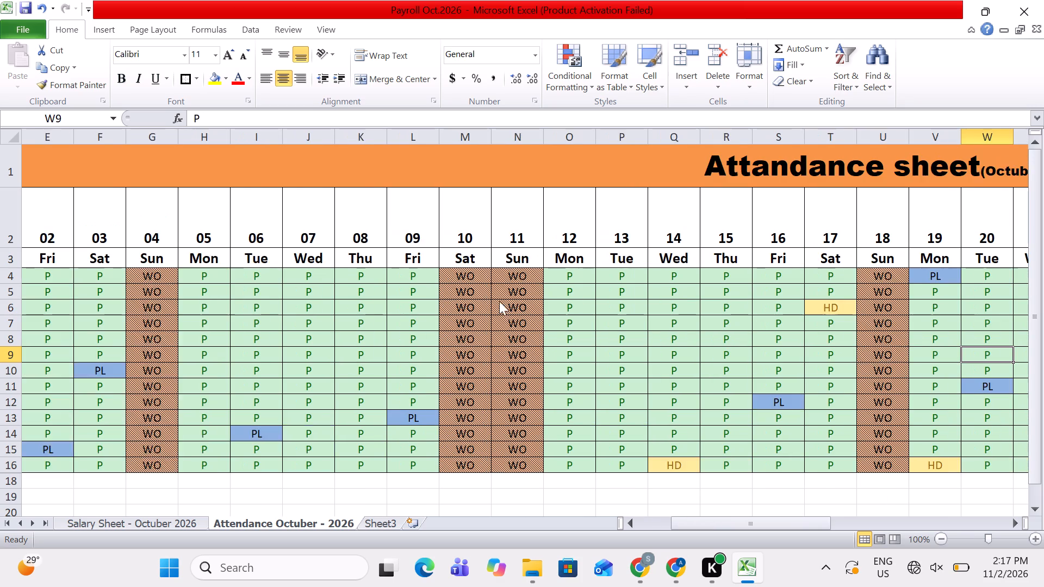
{"action": "key", "text": "Right"}
{"action": "key", "text": "Right"}
{"action": "key", "text": "Right"}
{"action": "key", "text": "Right"}
{"action": "key", "text": "Right"}
{"action": "key", "text": "Left"}
{"action": "key", "text": "Left"}
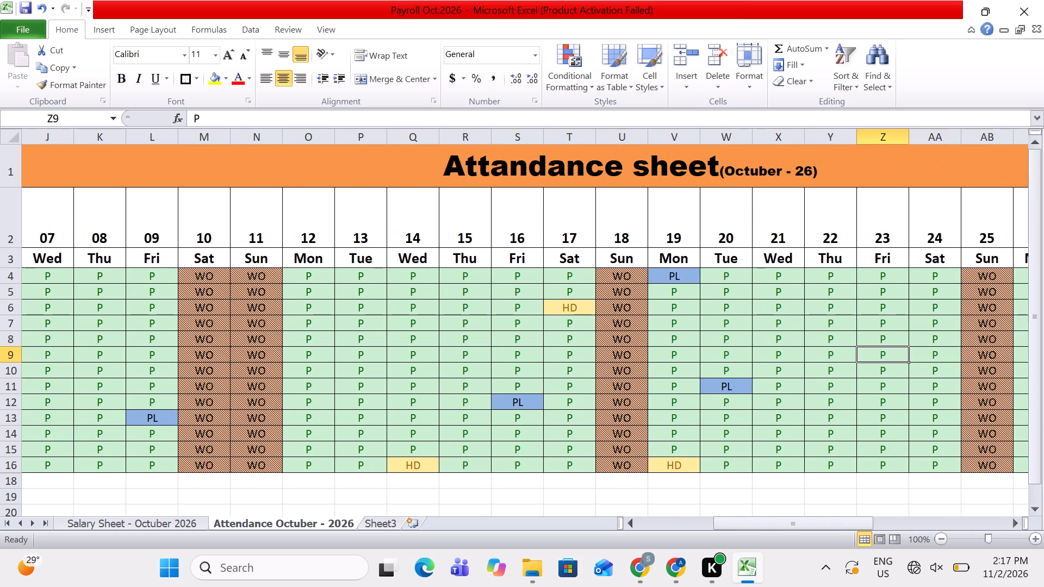
{"action": "type", "text": "PL"}
{"action": "key", "text": "Right"}
Mark the Executive Director at SR. 5 as PL on Thursday the 29th.
{"action": "key", "text": "Left"}
{"action": "key", "text": "Left"}
{"action": "key", "text": "Left"}
{"action": "key", "text": "Left"}
{"action": "key", "text": "Left"}
{"action": "key", "text": "Left"}
{"action": "key", "text": "Left"}
{"action": "key", "text": "Left"}
{"action": "key", "text": "Left"}
{"action": "key", "text": "Left"}
{"action": "key", "text": "Left"}
{"action": "key", "text": "Left"}
{"action": "key", "text": "Left"}
{"action": "key", "text": "Left"}
{"action": "key", "text": "Left"}
{"action": "key", "text": "Left"}
{"action": "key", "text": "Left"}
{"action": "key", "text": "Left"}
{"action": "key", "text": "Left"}
{"action": "key", "text": "Left"}
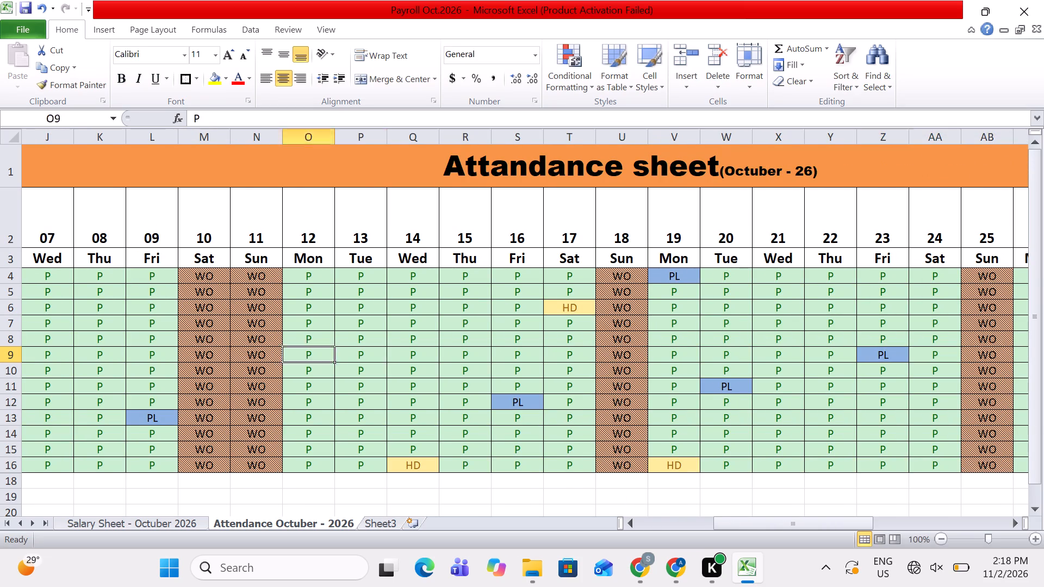
{"action": "key", "text": "Up"}
{"action": "key", "text": "Right"}
{"action": "key", "text": "Right"}
{"action": "key", "text": "Right"}
{"action": "key", "text": "Right"}
{"action": "key", "text": "Right"}
{"action": "key", "text": "Right"}
{"action": "key", "text": "Right"}
{"action": "key", "text": "Right"}
{"action": "key", "text": "Right"}
{"action": "key", "text": "Right"}
{"action": "key", "text": "Right"}
{"action": "key", "text": "Right"}
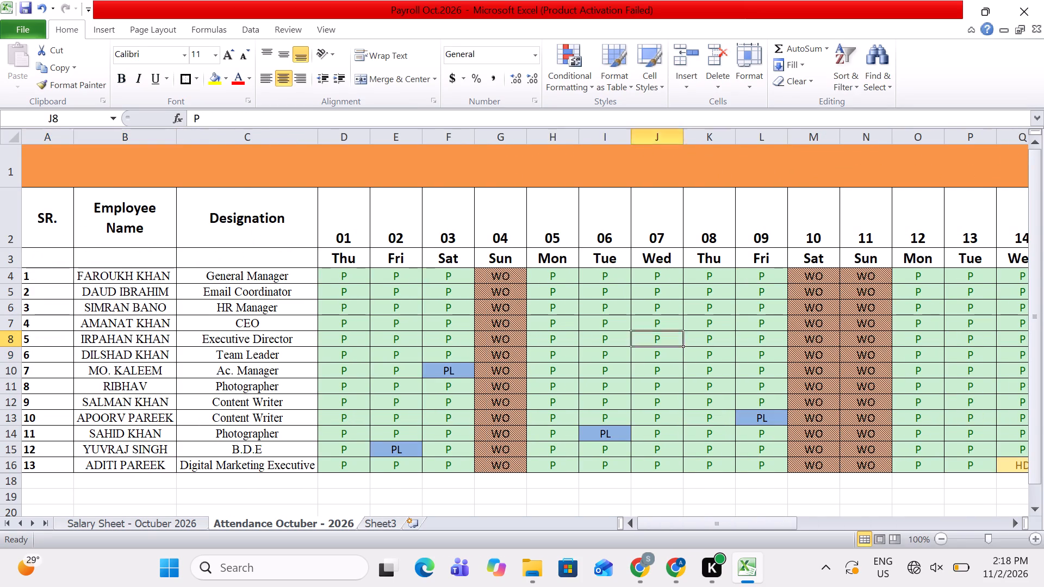
{"action": "key", "text": "Right"}
{"action": "key", "text": "Right"}
{"action": "key", "text": "Right"}
{"action": "key", "text": "Right"}
{"action": "key", "text": "Right"}
{"action": "key", "text": "Right"}
{"action": "key", "text": "Right"}
{"action": "key", "text": "Right"}
{"action": "key", "text": "Right"}
{"action": "key", "text": "Right"}
{"action": "key", "text": "Right"}
{"action": "key", "text": "Right"}
{"action": "key", "text": "Right"}
{"action": "key", "text": "Right"}
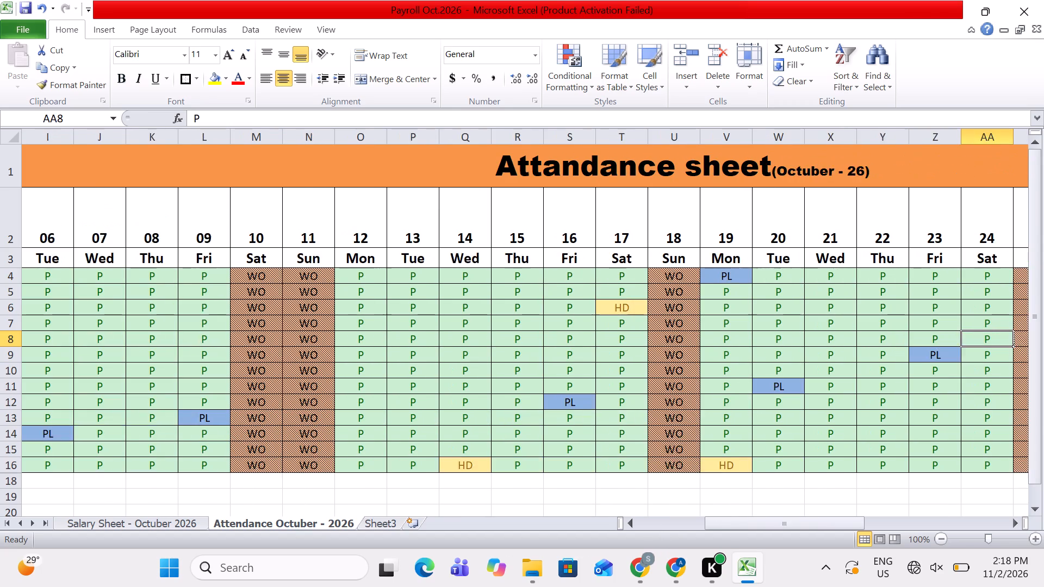
{"action": "key", "text": "Right"}
{"action": "key", "text": "Right"}
{"action": "key", "text": "Right"}
{"action": "key", "text": "Right"}
{"action": "key", "text": "Right"}
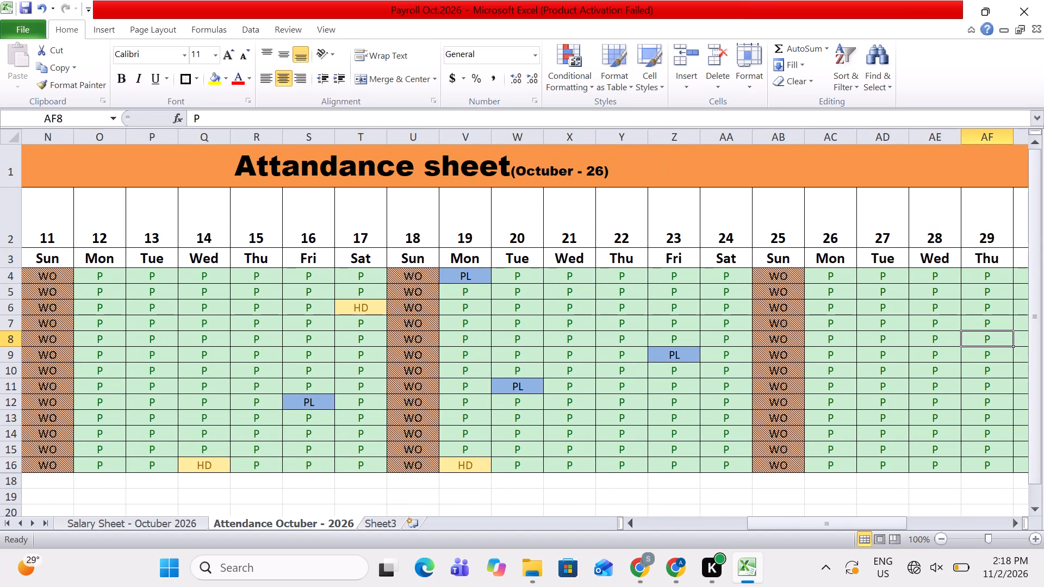
{"action": "type", "text": "PL"}
{"action": "key", "text": "Right"}
Mark the CEO at SR. 4 as PL on Saturday the 31st.
{"action": "key", "text": "Left"}
{"action": "key", "text": "Left"}
{"action": "key", "text": "Left"}
{"action": "key", "text": "Left"}
{"action": "key", "text": "Left"}
{"action": "key", "text": "Left"}
{"action": "key", "text": "Left"}
{"action": "key", "text": "Left"}
{"action": "key", "text": "Left"}
{"action": "key", "text": "Left"}
{"action": "key", "text": "Left"}
{"action": "key", "text": "Left"}
{"action": "key", "text": "Left"}
{"action": "key", "text": "Left"}
{"action": "key", "text": "Left"}
{"action": "key", "text": "Left"}
{"action": "key", "text": "Left"}
{"action": "key", "text": "Left"}
{"action": "key", "text": "Left"}
{"action": "key", "text": "Left"}
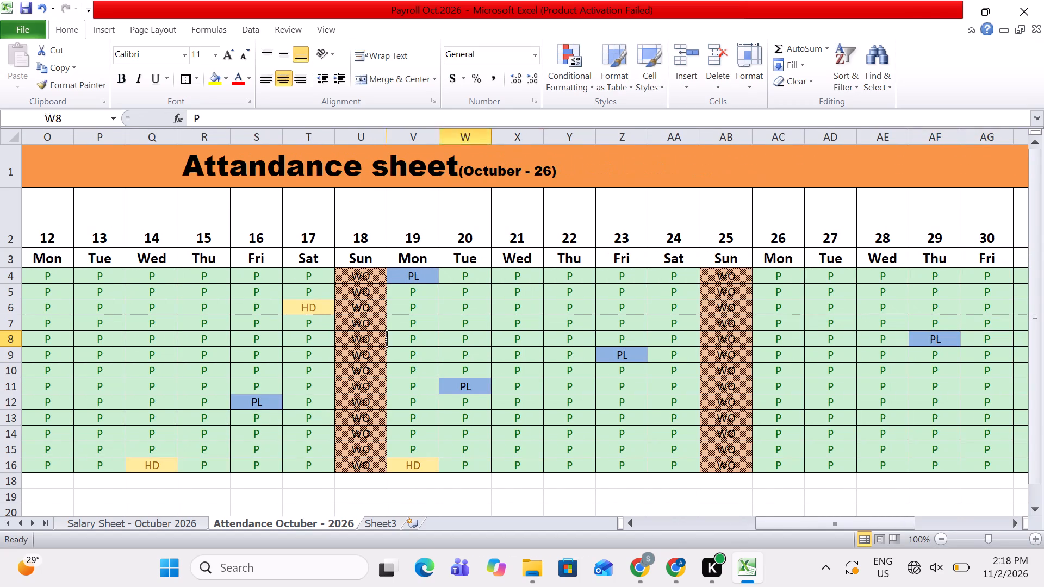
{"action": "key", "text": "Up"}
{"action": "key", "text": "Right"}
{"action": "key", "text": "Right"}
{"action": "key", "text": "Right"}
{"action": "key", "text": "Right"}
{"action": "key", "text": "Right"}
{"action": "key", "text": "Right"}
{"action": "key", "text": "Right"}
{"action": "key", "text": "Right"}
{"action": "key", "text": "Right"}
{"action": "key", "text": "Right"}
{"action": "key", "text": "Right"}
{"action": "key", "text": "Right"}
{"action": "key", "text": "Right"}
{"action": "key", "text": "Right"}
{"action": "key", "text": "Right"}
{"action": "key", "text": "Right"}
{"action": "key", "text": "Right"}
{"action": "key", "text": "Right"}
{"action": "key", "text": "Right"}
{"action": "key", "text": "Right"}
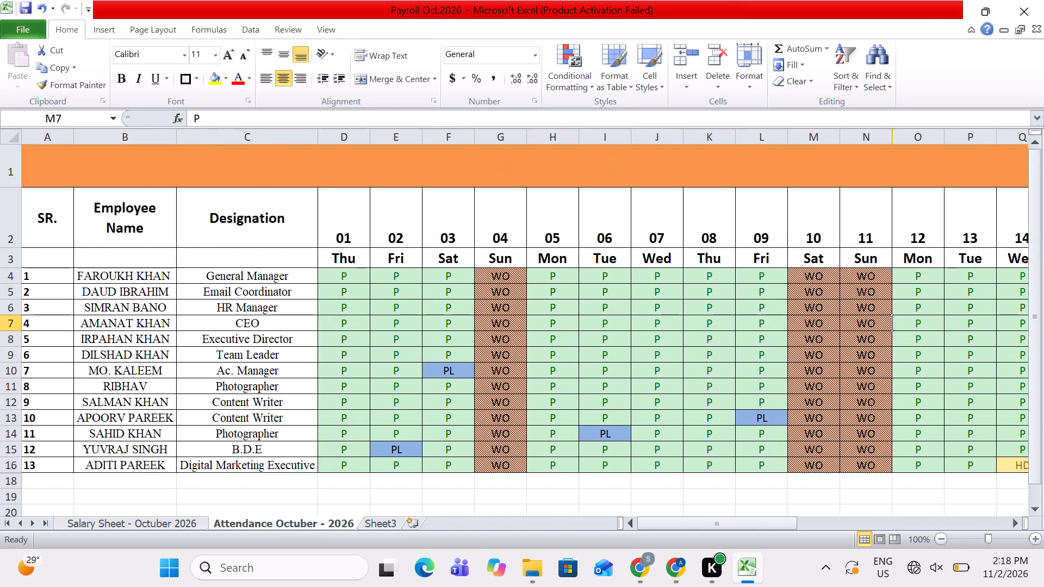
{"action": "key", "text": "Right"}
{"action": "key", "text": "Right"}
{"action": "key", "text": "Right"}
{"action": "key", "text": "Right"}
{"action": "key", "text": "Right"}
{"action": "key", "text": "Left"}
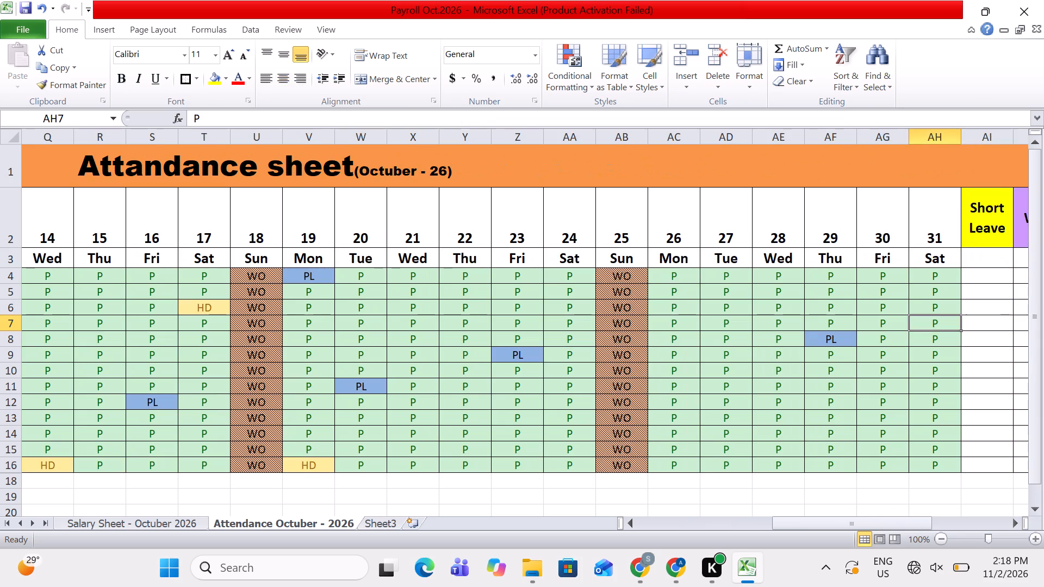
{"action": "type", "text": "PL"}
{"action": "key", "text": "Left"}
Mark the Email Coordinator at SR. 2 as PL on Monday the 5th.
{"action": "key", "text": "Left"}
{"action": "key", "text": "Left"}
{"action": "key", "text": "Left"}
{"action": "key", "text": "Left"}
{"action": "key", "text": "Left"}
{"action": "key", "text": "Left"}
{"action": "key", "text": "Left"}
{"action": "key", "text": "Left"}
{"action": "key", "text": "Left"}
{"action": "key", "text": "Left"}
{"action": "key", "text": "Left"}
{"action": "key", "text": "Left"}
{"action": "key", "text": "Left"}
{"action": "key", "text": "Left"}
{"action": "key", "text": "Left"}
{"action": "key", "text": "Left"}
{"action": "key", "text": "Left"}
{"action": "key", "text": "Left"}
{"action": "key", "text": "Left"}
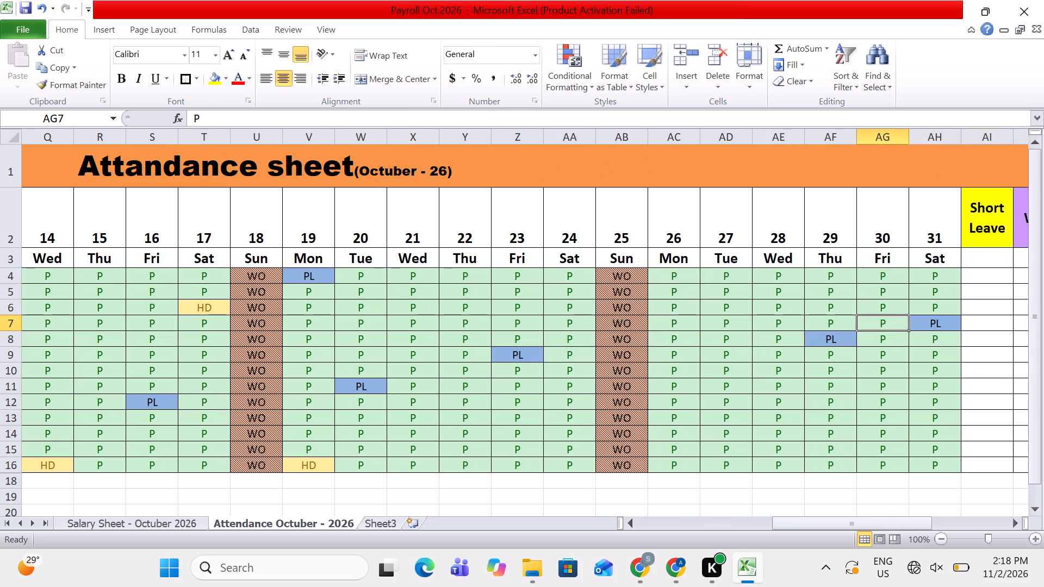
{"action": "key", "text": "Right"}
{"action": "key", "text": "Right"}
{"action": "key", "text": "Right"}
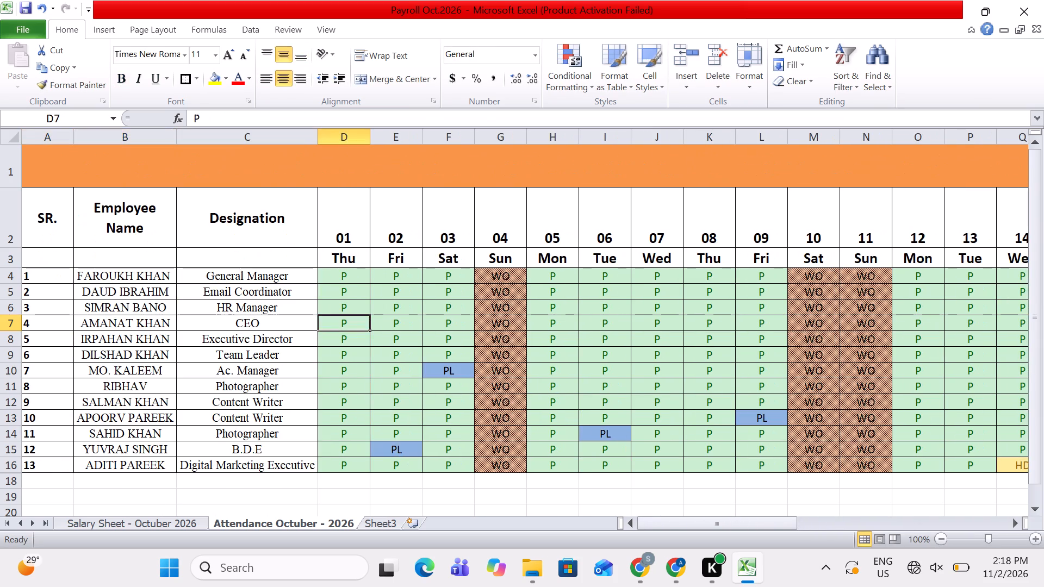
{"action": "key", "text": "Up"}
{"action": "key", "text": "Down"}
{"action": "key", "text": "Down"}
{"action": "key", "text": "Up"}
{"action": "key", "text": "Up"}
{"action": "key", "text": "Up"}
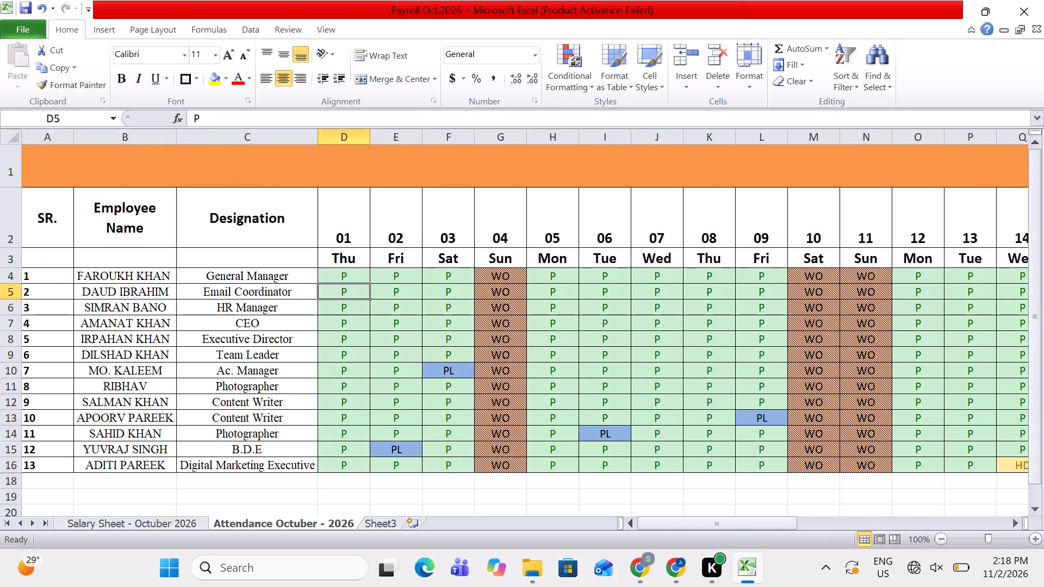
{"action": "key", "text": "Left"}
{"action": "key", "text": "Left"}
{"action": "key", "text": "Right"}
{"action": "key", "text": "Right"}
{"action": "key", "text": "Right"}
{"action": "key", "text": "Right"}
{"action": "key", "text": "Right"}
{"action": "key", "text": "Right"}
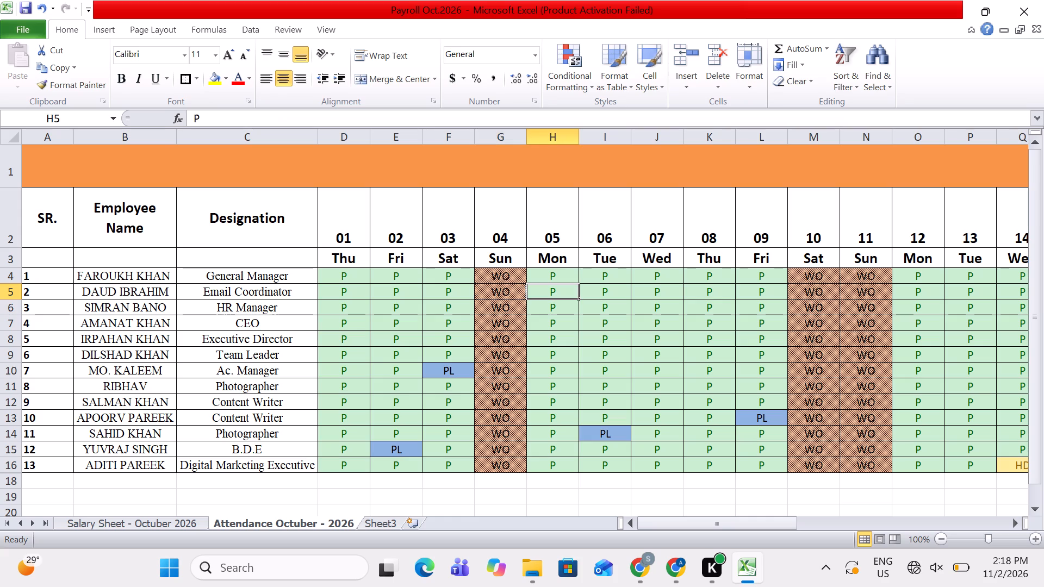
{"action": "type", "text": "PL"}
{"action": "key", "text": "Right"}
Change the General Manager's Total Pay Days formula at SR. 1 to =31-SUM(AO4,AK4,AI4).
{"action": "key", "text": "Left"}
{"action": "key", "text": "Left"}
{"action": "key", "text": "Left"}
{"action": "key", "text": "Left"}
{"action": "key", "text": "Left"}
{"action": "key", "text": "Left"}
{"action": "key", "text": "Left"}
{"action": "key", "text": "Left"}
{"action": "key", "text": "Left"}
{"action": "key", "text": "Left"}
{"action": "key", "text": "Left"}
{"action": "key", "text": "Left"}
{"action": "key", "text": "Left"}
{"action": "key", "text": "Left"}
{"action": "key", "text": "Left"}
{"action": "key", "text": "Left"}
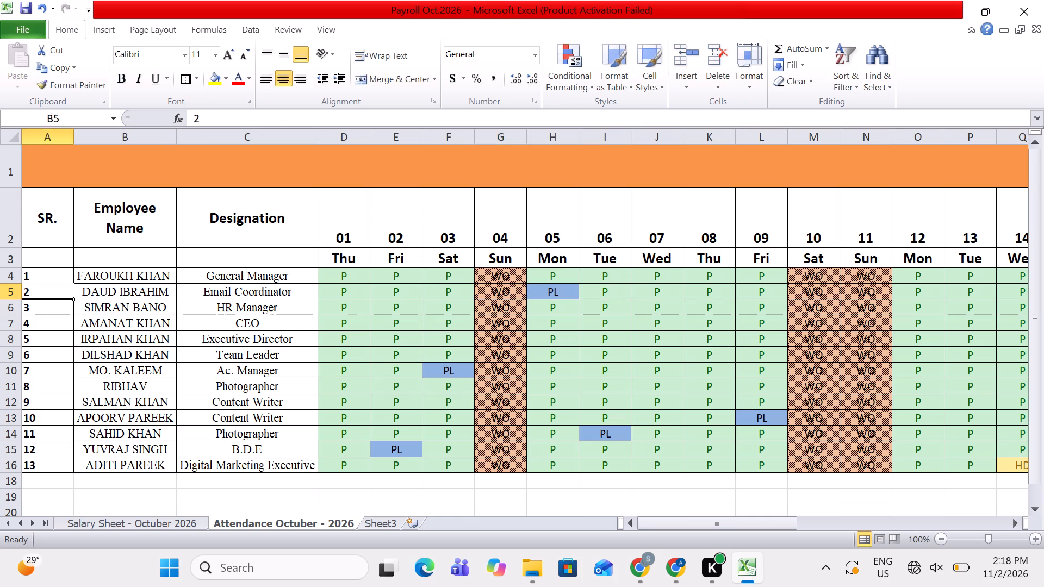
{"action": "key", "text": "Right"}
{"action": "key", "text": "Right"}
{"action": "key", "text": "Right"}
{"action": "key", "text": "Right"}
{"action": "key", "text": "Right"}
{"action": "key", "text": "Right"}
{"action": "key", "text": "Right"}
{"action": "key", "text": "Right"}
{"action": "key", "text": "Right"}
{"action": "key", "text": "Right"}
{"action": "key", "text": "Right"}
{"action": "key", "text": "Right"}
{"action": "key", "text": "Right"}
{"action": "key", "text": "Right"}
{"action": "key", "text": "Right"}
{"action": "key", "text": "Right"}
{"action": "key", "text": "Right"}
{"action": "key", "text": "Right"}
{"action": "key", "text": "Right"}
{"action": "key", "text": "Right"}
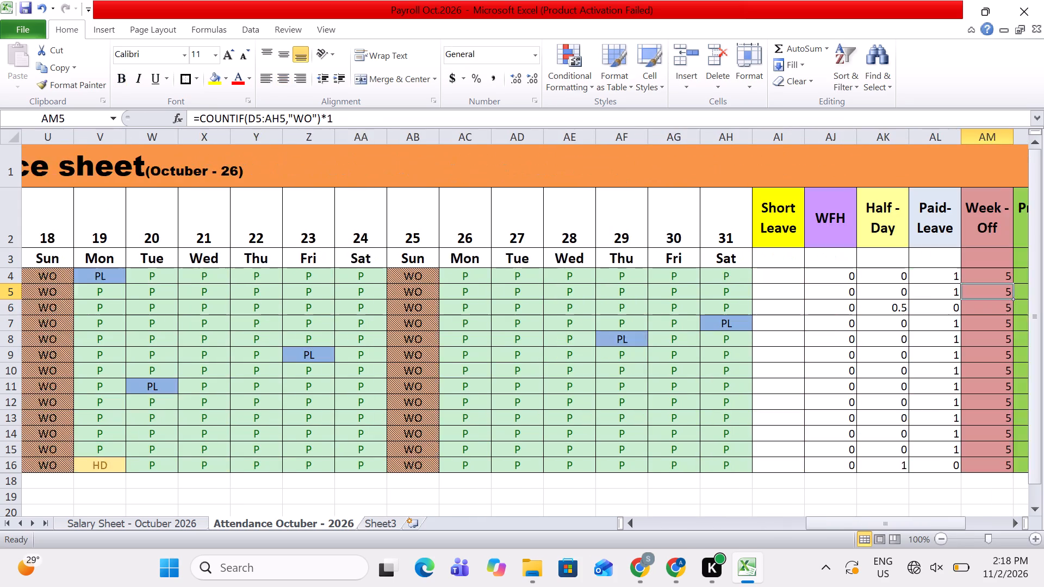
{"action": "key", "text": "Right"}
{"action": "key", "text": "Right"}
{"action": "key", "text": "Right"}
{"action": "key", "text": "Left"}
{"action": "key", "text": "Left"}
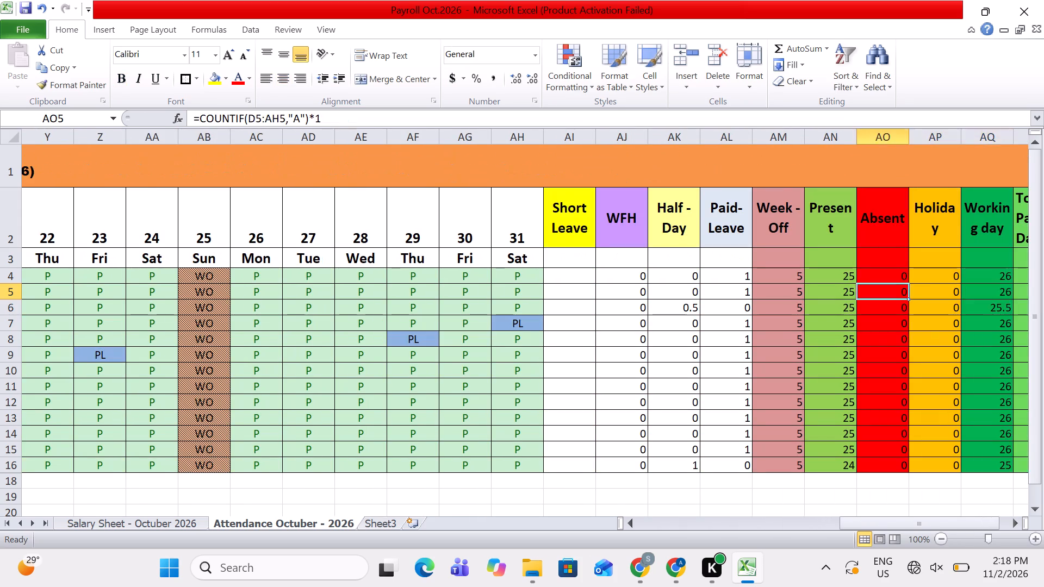
{"action": "key", "text": "Right"}
{"action": "key", "text": "Right"}
{"action": "key", "text": "Right"}
{"action": "key", "text": "Right"}
{"action": "key", "text": "Left"}
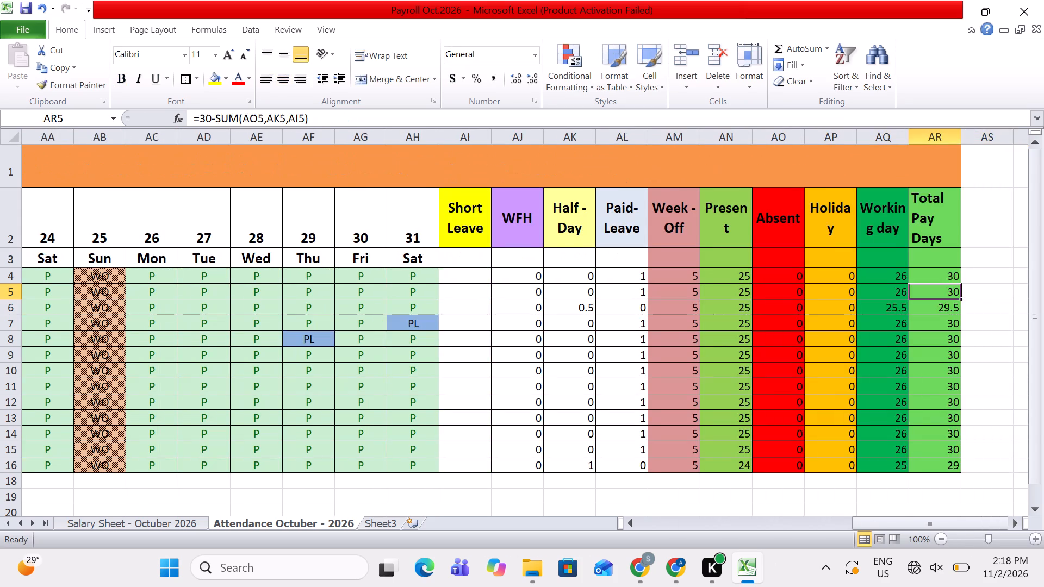
{"action": "key", "text": "Up"}
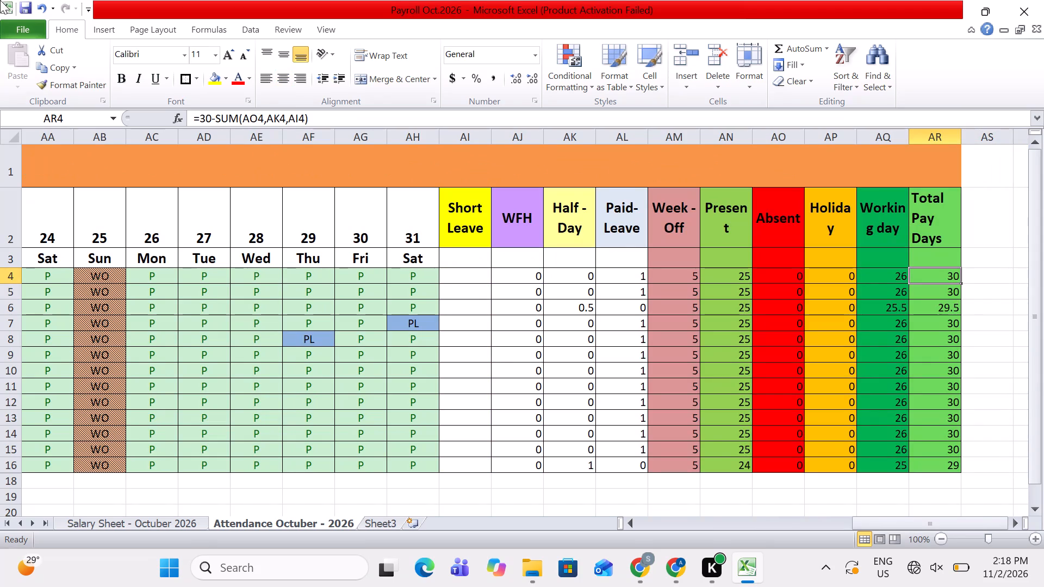
{"action": "left_click", "coordinate": [213, 119]}
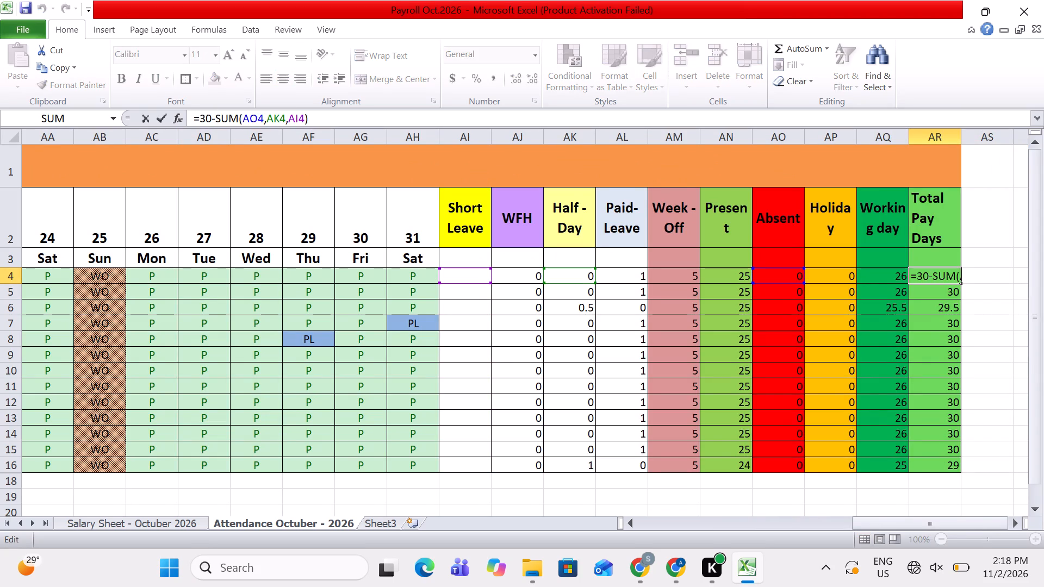
{"action": "key", "text": "BackSpace"}
{"action": "key", "text": "1"}
{"action": "key", "text": "Return"}
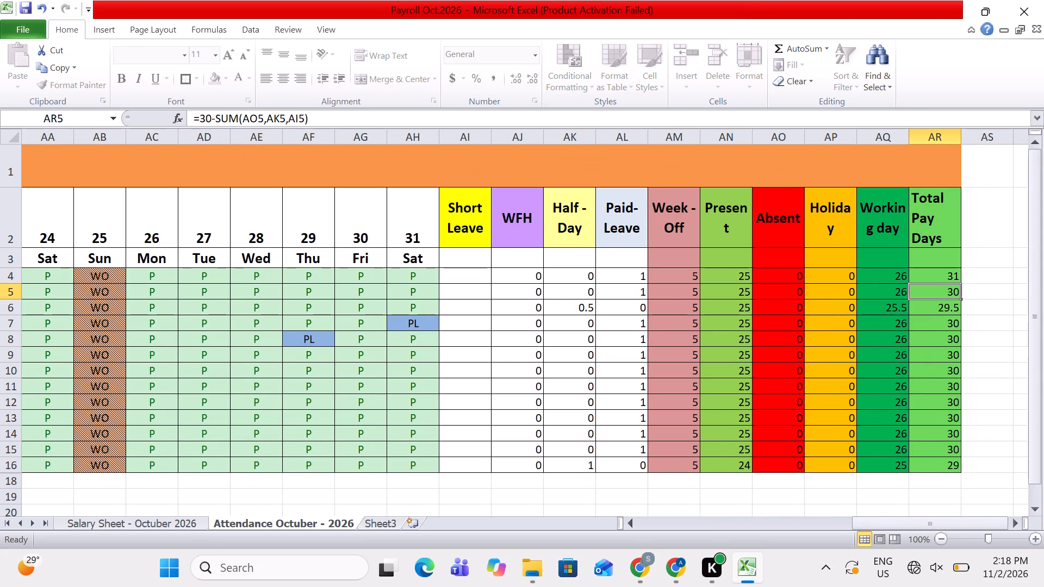
Fill the SR. 1 Total Pay Days formula down the column through SR. 13.
{"action": "key", "text": "Up"}
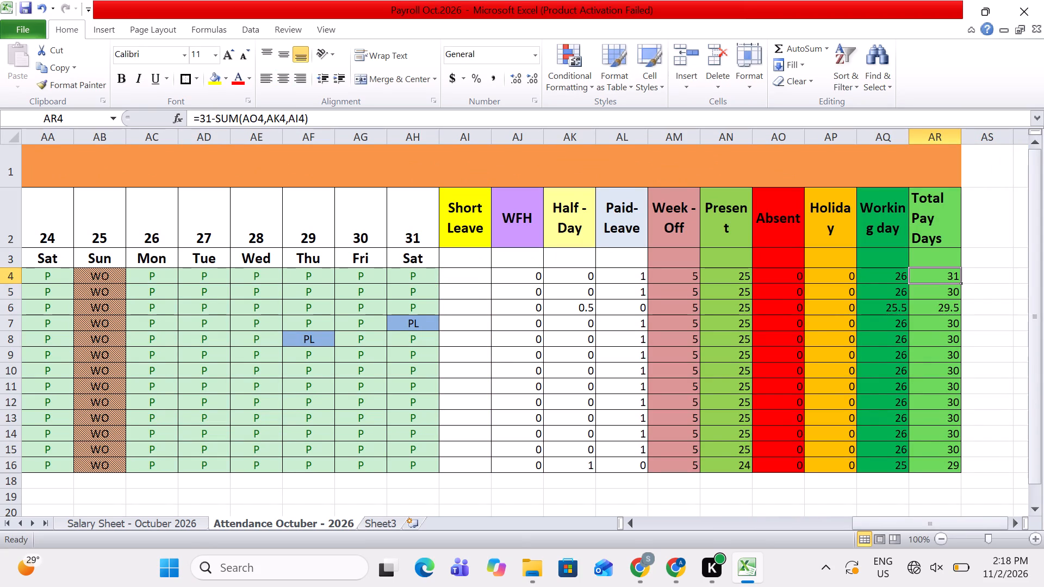
{"action": "double_click", "coordinate": [960, 280]}
Check the Total Pay Days formulas at SR. 8 and SR. 3, and the Working day formula at SR. 3.
{"action": "left_click", "coordinate": [942, 381]}
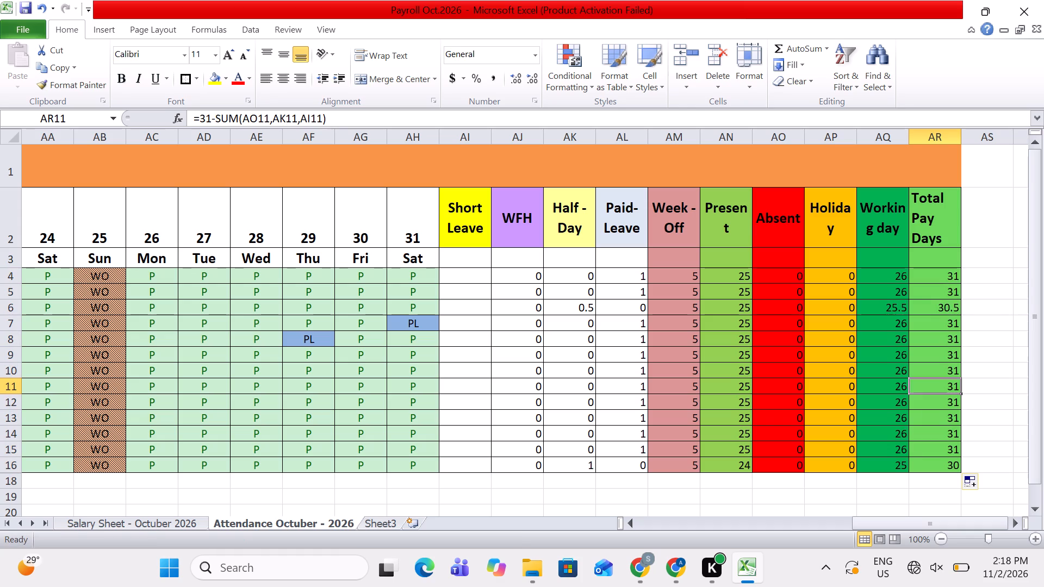
{"action": "left_click", "coordinate": [952, 311]}
{"action": "key", "text": "Left"}
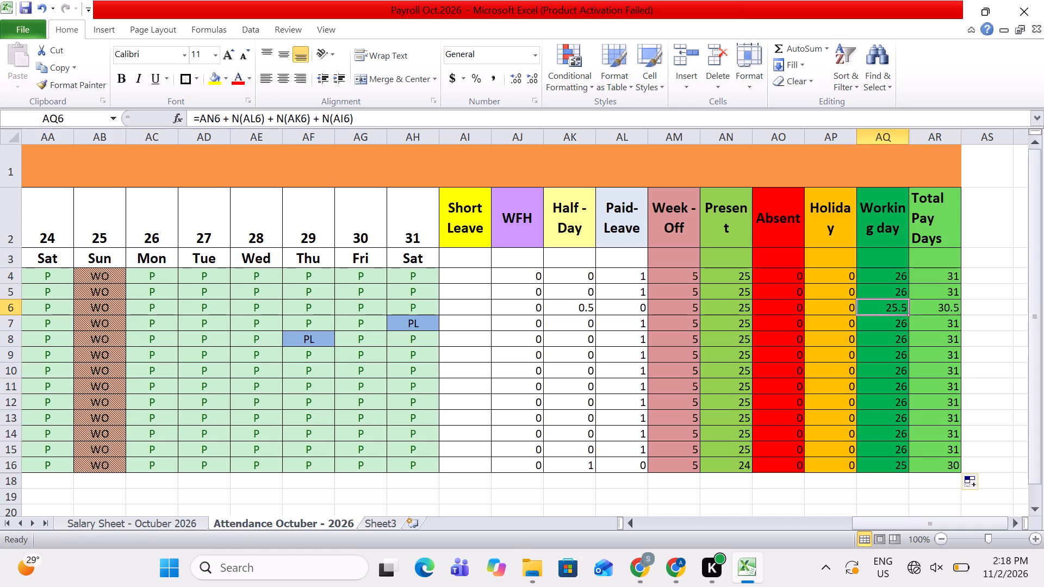
Change the half-day entry at SR. 3 on Saturday the 17th to PL.
{"action": "key", "text": "Left"}
{"action": "key", "text": "Left"}
{"action": "key", "text": "Left"}
{"action": "key", "text": "Left"}
{"action": "key", "text": "Left"}
{"action": "key", "text": "Left"}
{"action": "key", "text": "Left"}
{"action": "key", "text": "Left"}
{"action": "key", "text": "Left"}
{"action": "key", "text": "Left"}
{"action": "key", "text": "Left"}
{"action": "key", "text": "Left"}
{"action": "key", "text": "Left"}
{"action": "key", "text": "Left"}
{"action": "key", "text": "Left"}
{"action": "key", "text": "Left"}
{"action": "key", "text": "Left"}
{"action": "key", "text": "Left"}
{"action": "key", "text": "Left"}
{"action": "key", "text": "Left"}
{"action": "key", "text": "Left"}
{"action": "key", "text": "Left"}
{"action": "key", "text": "Left"}
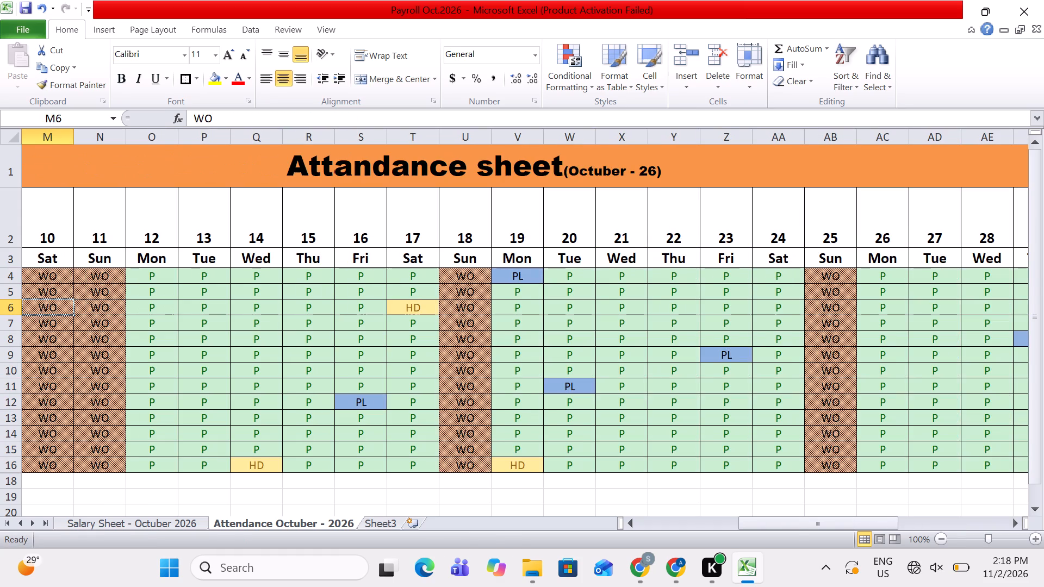
{"action": "key", "text": "Right"}
{"action": "key", "text": "Right"}
{"action": "key", "text": "Right"}
{"action": "key", "text": "Right"}
{"action": "key", "text": "Right"}
{"action": "key", "text": "Right"}
{"action": "key", "text": "Right"}
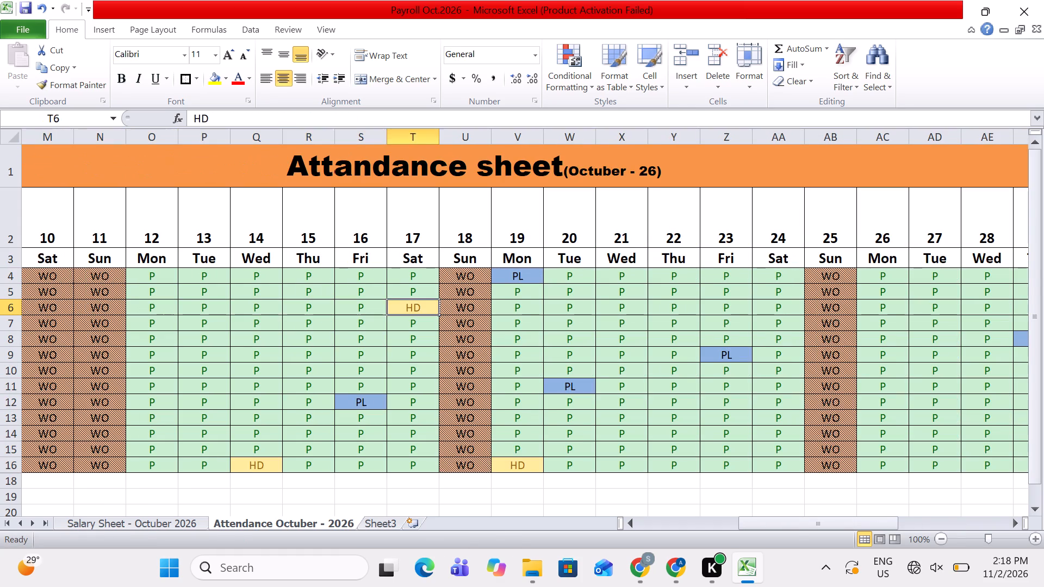
{"action": "type", "text": "PL"}
{"action": "key", "text": "Down"}
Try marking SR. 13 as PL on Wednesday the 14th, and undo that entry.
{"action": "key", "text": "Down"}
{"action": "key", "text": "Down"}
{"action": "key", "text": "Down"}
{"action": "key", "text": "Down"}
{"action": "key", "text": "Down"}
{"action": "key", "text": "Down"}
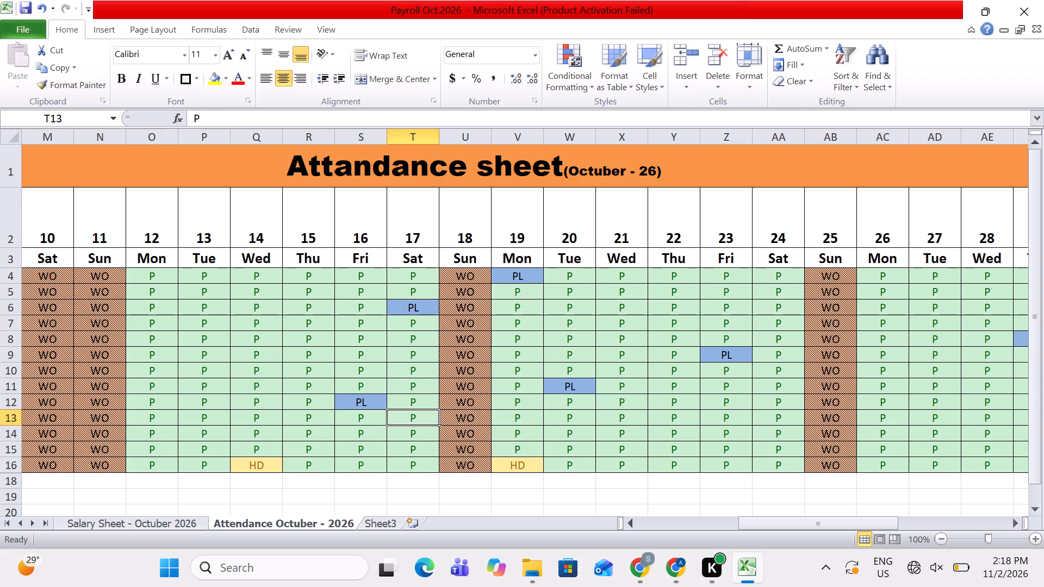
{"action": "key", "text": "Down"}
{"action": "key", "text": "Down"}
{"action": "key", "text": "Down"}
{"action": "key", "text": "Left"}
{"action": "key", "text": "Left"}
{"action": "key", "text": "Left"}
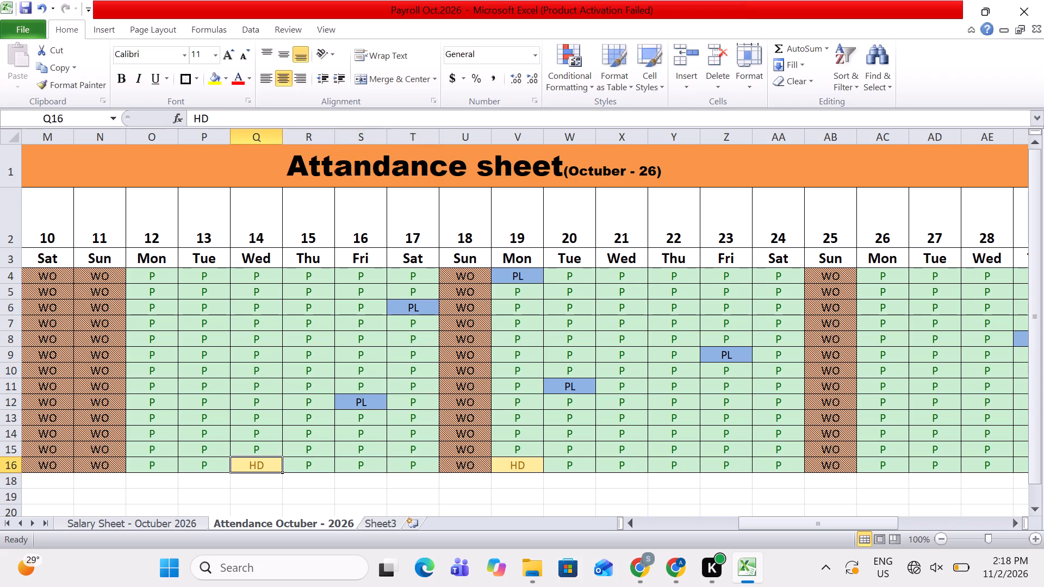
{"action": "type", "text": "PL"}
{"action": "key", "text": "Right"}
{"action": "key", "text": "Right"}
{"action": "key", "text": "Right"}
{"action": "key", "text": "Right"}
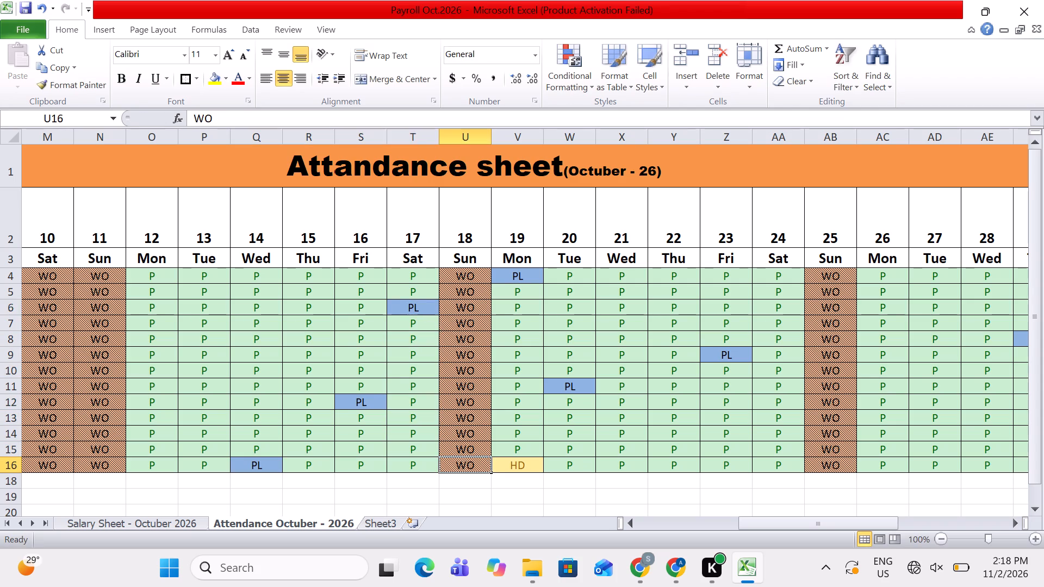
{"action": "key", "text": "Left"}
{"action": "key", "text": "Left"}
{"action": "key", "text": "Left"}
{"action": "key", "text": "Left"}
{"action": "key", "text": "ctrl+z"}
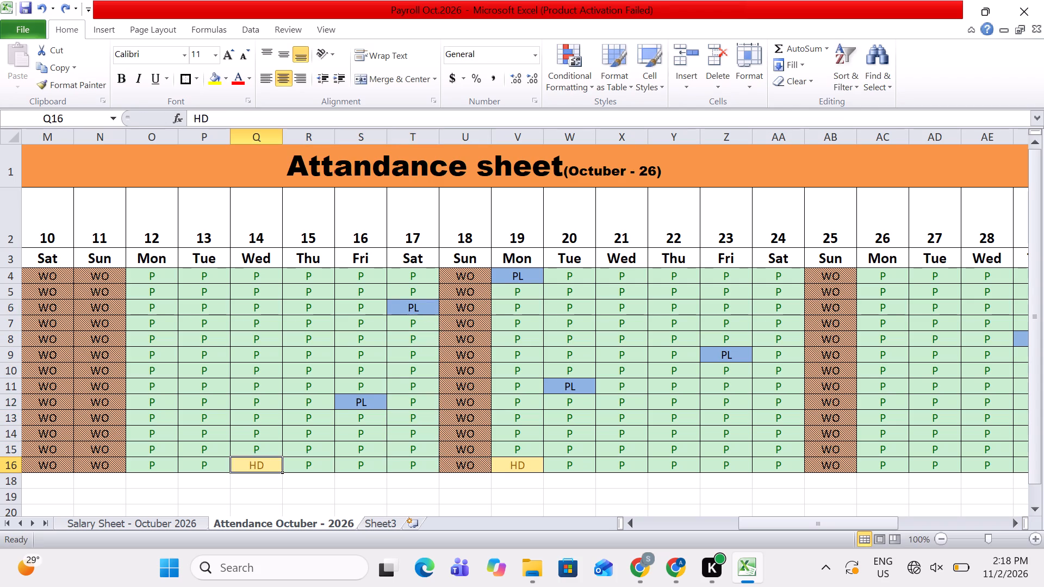
Check the summary columns and the Total Pay Days formula at SR. 13.
{"action": "key", "text": "Right"}
{"action": "key", "text": "Right"}
{"action": "key", "text": "Right"}
{"action": "key", "text": "Right"}
{"action": "key", "text": "Right"}
{"action": "key", "text": "Right"}
{"action": "key", "text": "Right"}
{"action": "key", "text": "Right"}
{"action": "key", "text": "Right"}
{"action": "key", "text": "Right"}
{"action": "key", "text": "Right"}
{"action": "key", "text": "Right"}
{"action": "key", "text": "Right"}
{"action": "key", "text": "Right"}
{"action": "key", "text": "Right"}
{"action": "key", "text": "Right"}
{"action": "key", "text": "Right"}
{"action": "key", "text": "Right"}
{"action": "key", "text": "Right"}
{"action": "key", "text": "Right"}
{"action": "key", "text": "Left"}
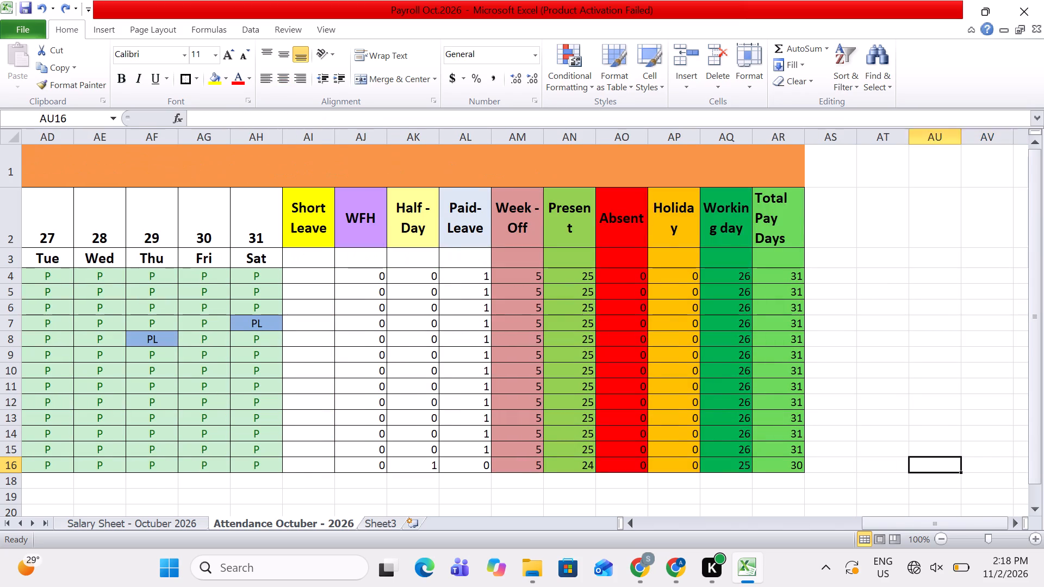
{"action": "key", "text": "Left"}
{"action": "key", "text": "Left"}
{"action": "key", "text": "Left"}
{"action": "key", "text": "Left"}
{"action": "key", "text": "Right"}
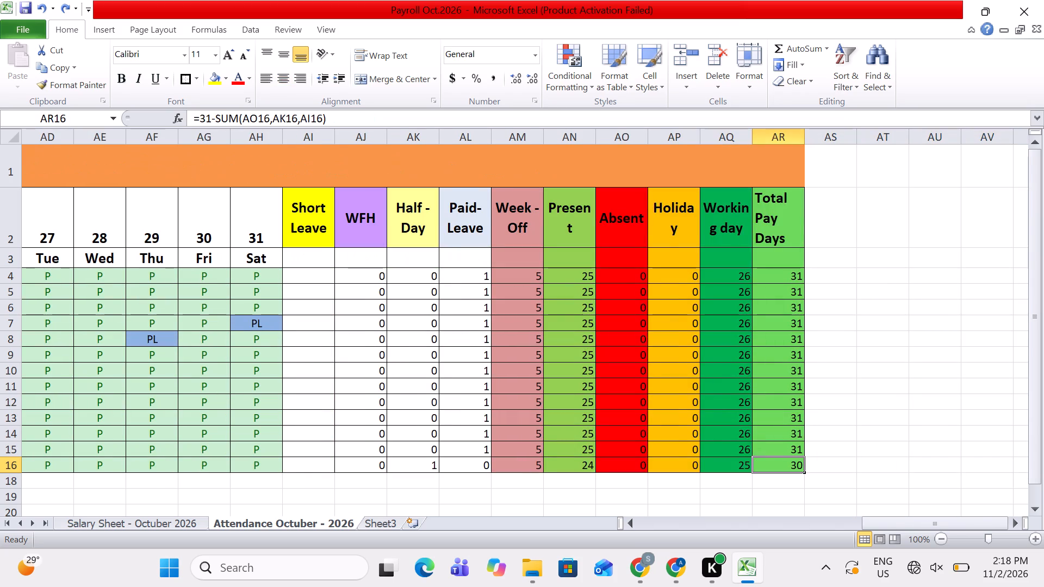
{"action": "key", "text": "Down"}
{"action": "key", "text": "Up"}
Change the half-day entry at SR. 13 on Wednesday the 14th to PL.
{"action": "key", "text": "Left"}
{"action": "key", "text": "Left"}
{"action": "key", "text": "Left"}
{"action": "key", "text": "Left"}
{"action": "key", "text": "Left"}
{"action": "key", "text": "Left"}
{"action": "key", "text": "Left"}
{"action": "key", "text": "Left"}
{"action": "key", "text": "Left"}
{"action": "key", "text": "Left"}
{"action": "key", "text": "Left"}
{"action": "key", "text": "Left"}
{"action": "key", "text": "Left"}
{"action": "key", "text": "Left"}
{"action": "key", "text": "Left"}
{"action": "key", "text": "Left"}
{"action": "key", "text": "Left"}
{"action": "key", "text": "Left"}
{"action": "key", "text": "Left"}
{"action": "key", "text": "Left"}
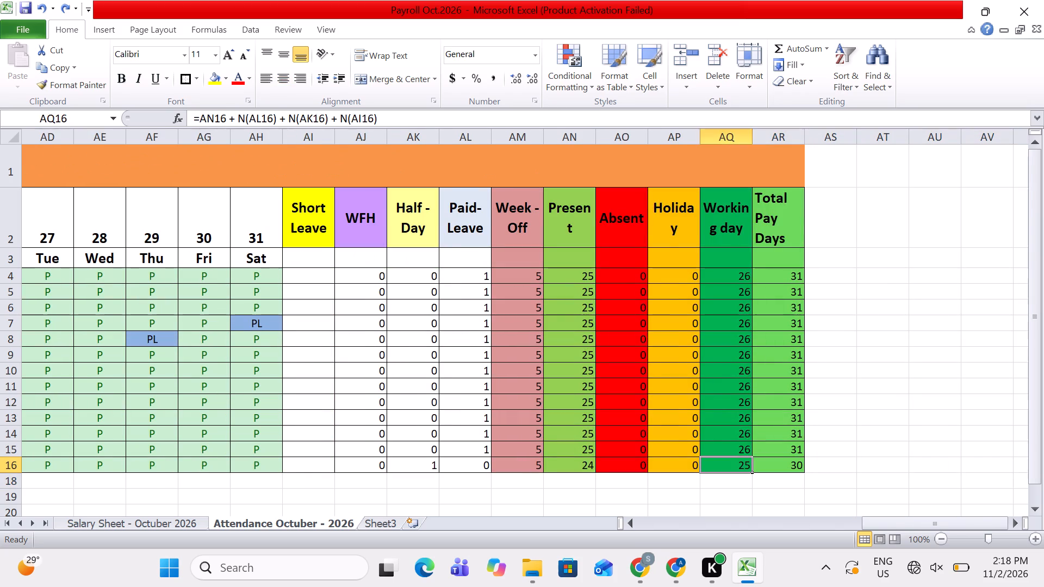
{"action": "key", "text": "Right"}
{"action": "key", "text": "Right"}
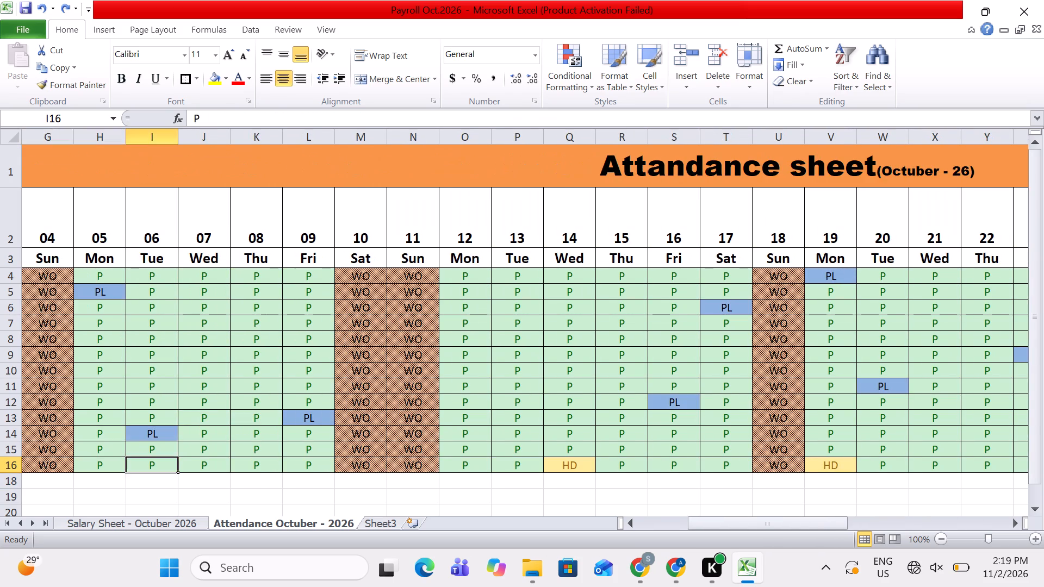
{"action": "key", "text": "Right"}
{"action": "key", "text": "Right"}
{"action": "key", "text": "Right"}
{"action": "key", "text": "Right"}
{"action": "key", "text": "Right"}
{"action": "key", "text": "Right"}
{"action": "key", "text": "Right"}
{"action": "key", "text": "Right"}
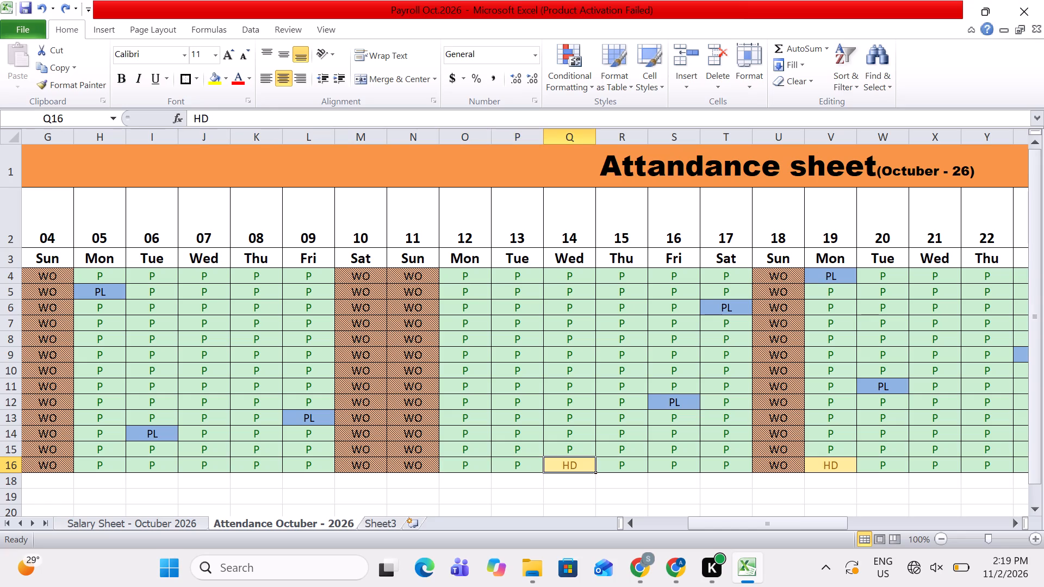
{"action": "key", "text": "shift+p"}
{"action": "key", "text": "shift+l"}
{"action": "key", "text": "Right"}
Change the half-day entry at SR. 13 on Monday the 19th to P.
{"action": "key", "text": "Right"}
{"action": "key", "text": "Right"}
{"action": "key", "text": "Right"}
{"action": "key", "text": "Right"}
{"action": "key", "text": "Right"}
{"action": "key", "text": "Right"}
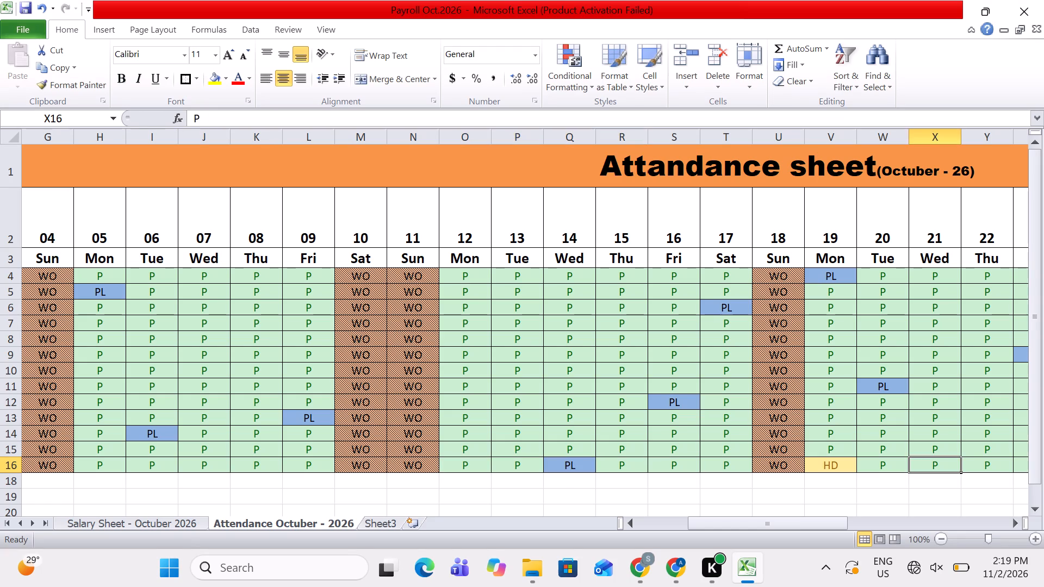
{"action": "key", "text": "Left"}
{"action": "key", "text": "Left"}
{"action": "key", "text": "shift+p"}
{"action": "key", "text": "Right"}
Review the attendance summary columns, including the Total Pay Days formula at SR. 12 and the Holiday formula at SR. 11.
{"action": "key", "text": "Right"}
{"action": "key", "text": "Right"}
{"action": "key", "text": "Right"}
{"action": "key", "text": "Right"}
{"action": "key", "text": "Right"}
{"action": "key", "text": "Right"}
{"action": "key", "text": "Right"}
{"action": "key", "text": "Right"}
{"action": "key", "text": "Right"}
{"action": "key", "text": "Right"}
{"action": "key", "text": "Right"}
{"action": "key", "text": "Right"}
{"action": "key", "text": "Right"}
{"action": "key", "text": "Right"}
{"action": "key", "text": "Right"}
{"action": "key", "text": "Right"}
{"action": "key", "text": "Right"}
{"action": "key", "text": "Right"}
{"action": "key", "text": "Right"}
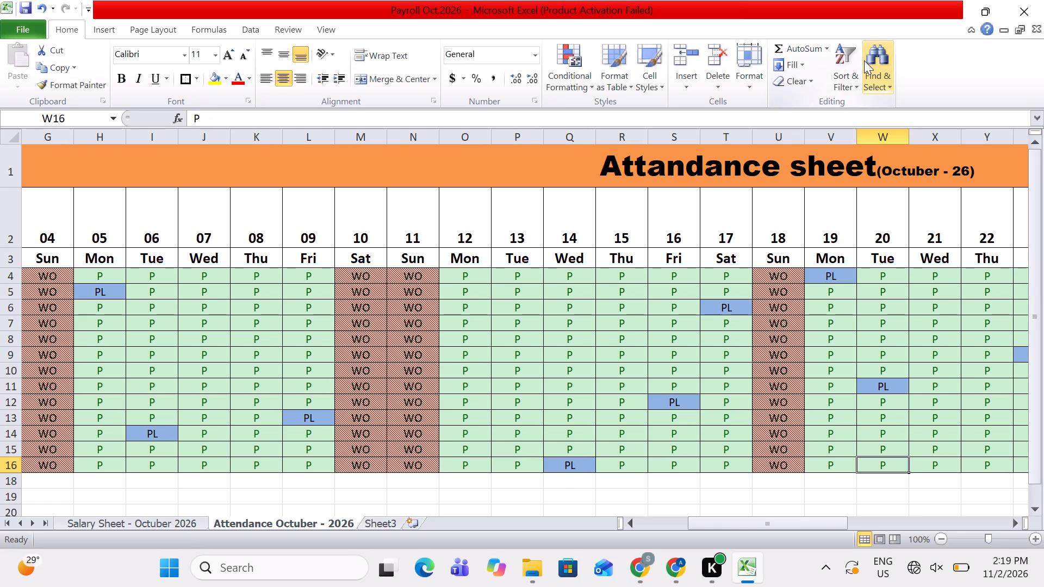
{"action": "key", "text": "Right"}
{"action": "key", "text": "Right"}
{"action": "key", "text": "Right"}
{"action": "key", "text": "Left"}
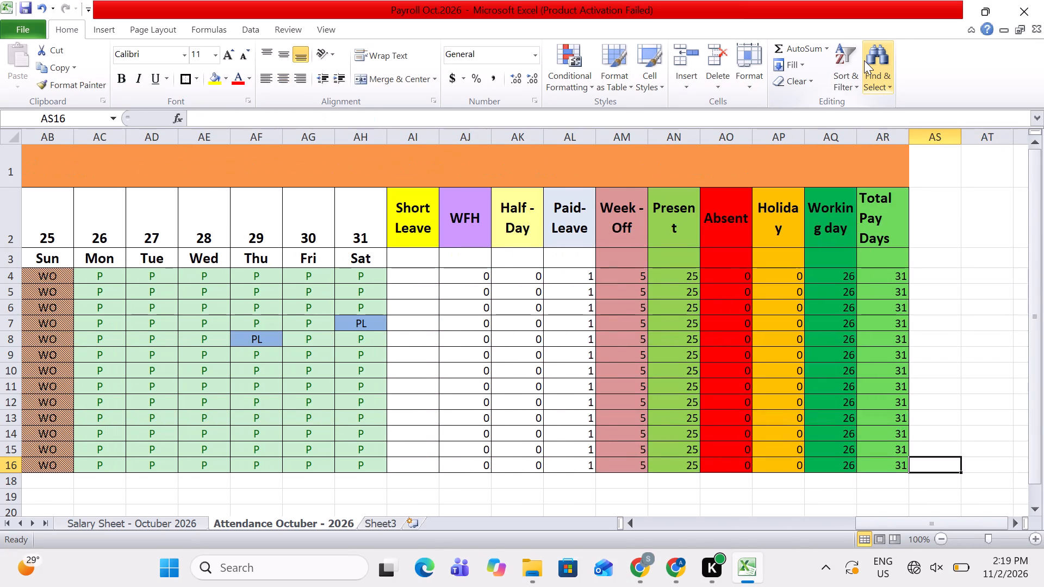
{"action": "key", "text": "Up"}
{"action": "key", "text": "Left"}
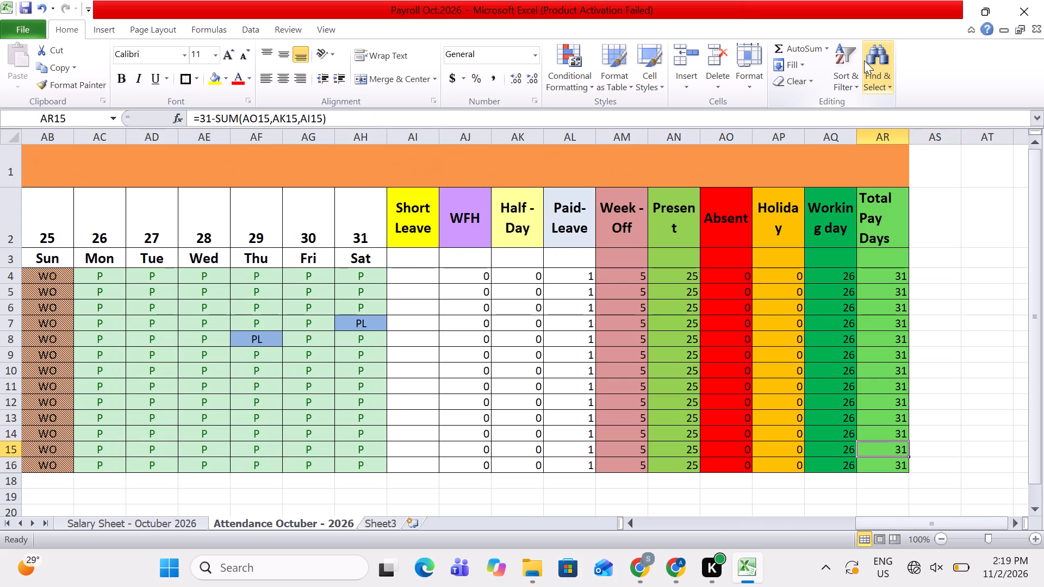
{"action": "key", "text": "Up"}
{"action": "key", "text": "Left"}
{"action": "key", "text": "Left"}
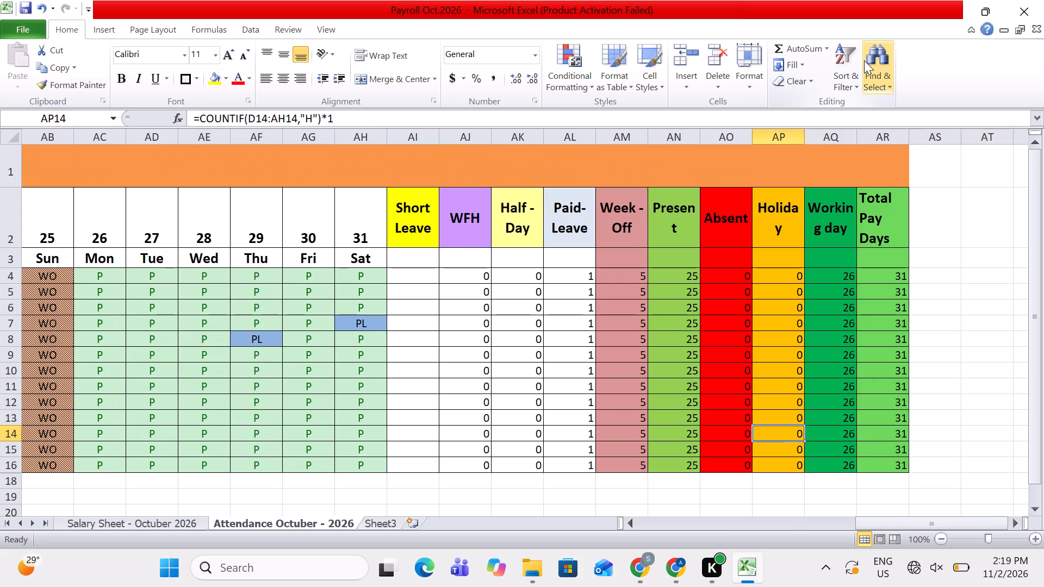
Review the daily attendance marks and the summary columns along the SR. 11 row.
{"action": "key", "text": "Left"}
{"action": "key", "text": "Left"}
{"action": "key", "text": "Left"}
{"action": "key", "text": "Left"}
{"action": "key", "text": "Left"}
{"action": "key", "text": "Left"}
{"action": "key", "text": "Left"}
{"action": "key", "text": "Left"}
{"action": "key", "text": "Left"}
{"action": "key", "text": "Left"}
{"action": "key", "text": "Left"}
{"action": "key", "text": "Left"}
{"action": "key", "text": "Left"}
{"action": "key", "text": "Left"}
{"action": "key", "text": "Left"}
{"action": "key", "text": "Left"}
{"action": "key", "text": "Left"}
{"action": "key", "text": "Left"}
{"action": "key", "text": "Left"}
{"action": "key", "text": "Left"}
{"action": "key", "text": "Left"}
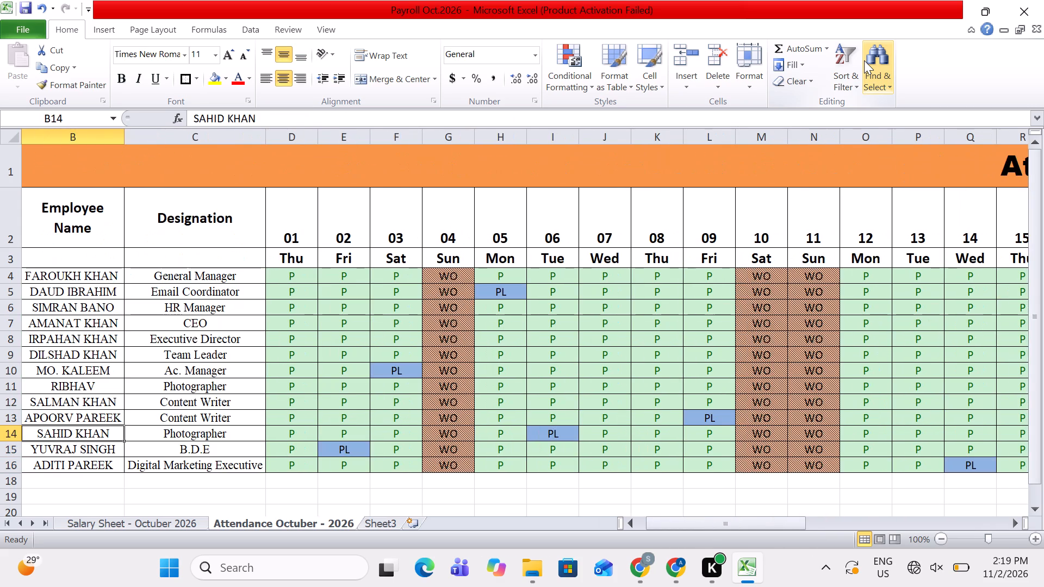
{"action": "key", "text": "Right"}
{"action": "key", "text": "Right"}
{"action": "key", "text": "Right"}
{"action": "key", "text": "Right"}
{"action": "key", "text": "Right"}
{"action": "key", "text": "Right"}
{"action": "key", "text": "Right"}
{"action": "key", "text": "Right"}
{"action": "key", "text": "Right"}
{"action": "key", "text": "Right"}
{"action": "key", "text": "Right"}
{"action": "key", "text": "Right"}
{"action": "key", "text": "Right"}
{"action": "key", "text": "Right"}
{"action": "key", "text": "Right"}
{"action": "key", "text": "Right"}
{"action": "key", "text": "Right"}
{"action": "key", "text": "Right"}
{"action": "key", "text": "Right"}
{"action": "key", "text": "Right"}
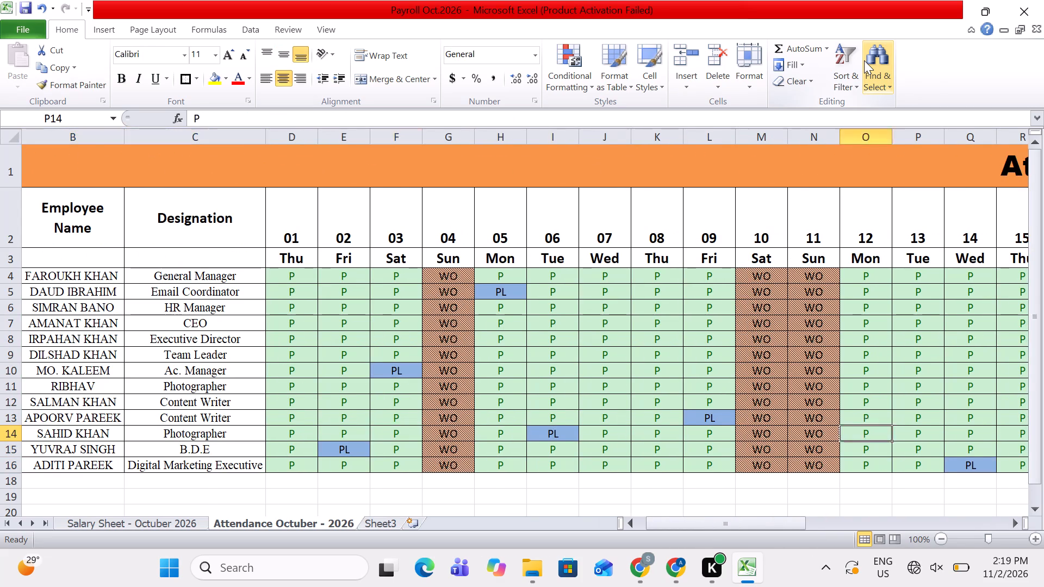
{"action": "key", "text": "Left"}
{"action": "key", "text": "Left"}
{"action": "key", "text": "Left"}
{"action": "key", "text": "Left"}
{"action": "key", "text": "Left"}
{"action": "key", "text": "Left"}
{"action": "key", "text": "Left"}
{"action": "key", "text": "Left"}
{"action": "key", "text": "Left"}
{"action": "key", "text": "Left"}
{"action": "key", "text": "Left"}
{"action": "key", "text": "Left"}
{"action": "key", "text": "Left"}
{"action": "key", "text": "Left"}
{"action": "key", "text": "Left"}
{"action": "key", "text": "Left"}
{"action": "key", "text": "Left"}
{"action": "key", "text": "Left"}
{"action": "key", "text": "Left"}
{"action": "key", "text": "Left"}
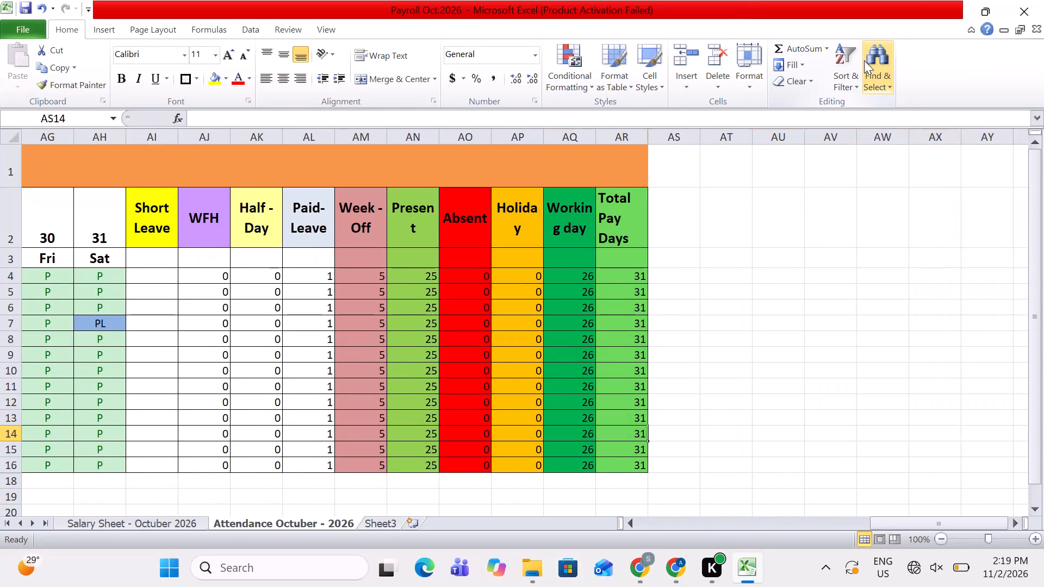
Save the payroll workbook.
{"action": "key", "text": "ctrl+s"}
{"action": "key", "text": "ctrl+s"}
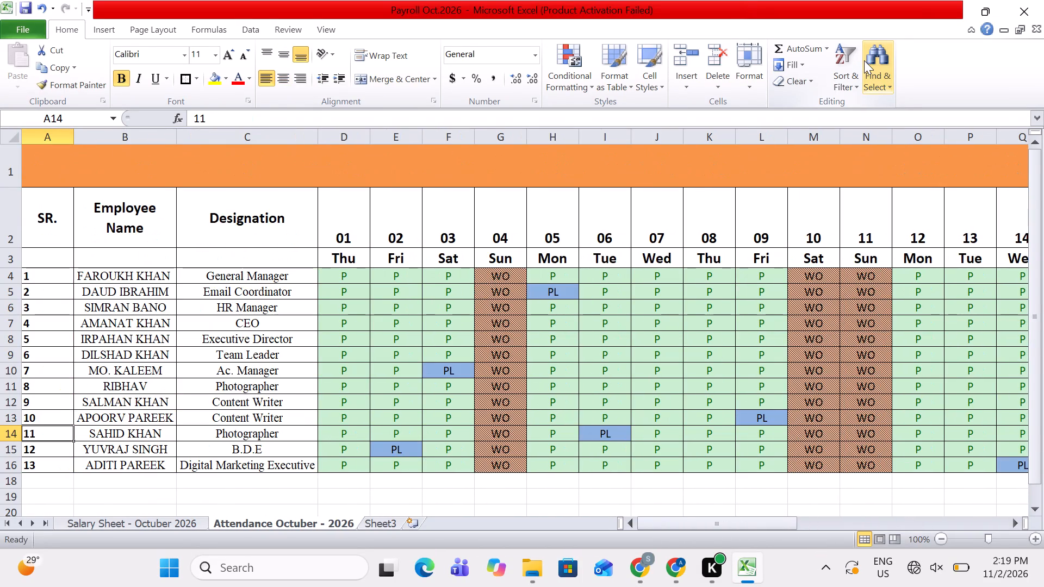
Examine the attendance sheet's title and the date headers from the 1st through the 23rd.
{"action": "key", "text": "Up"}
{"action": "key", "text": "Up"}
{"action": "key", "text": "Up"}
{"action": "key", "text": "Up"}
{"action": "key", "text": "Up"}
{"action": "key", "text": "Up"}
{"action": "key", "text": "Up"}
{"action": "key", "text": "Up"}
{"action": "key", "text": "Up"}
{"action": "key", "text": "Up"}
{"action": "key", "text": "Up"}
{"action": "key", "text": "Up"}
{"action": "key", "text": "Up"}
{"action": "key", "text": "Up"}
{"action": "key", "text": "Up"}
{"action": "key", "text": "Up"}
{"action": "key", "text": "Up"}
{"action": "key", "text": "Up"}
{"action": "key", "text": "Up"}
{"action": "key", "text": "Up"}
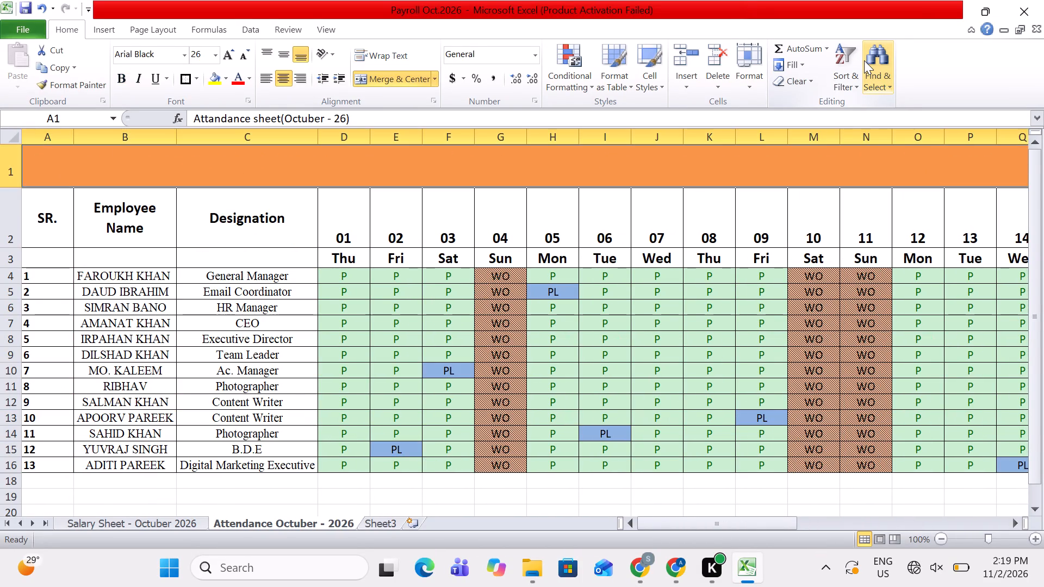
{"action": "key", "text": "Down"}
{"action": "key", "text": "Right"}
{"action": "key", "text": "Right"}
{"action": "key", "text": "Right"}
{"action": "key", "text": "Right"}
{"action": "key", "text": "Right"}
{"action": "key", "text": "Right"}
{"action": "key", "text": "Right"}
{"action": "key", "text": "Right"}
{"action": "key", "text": "Right"}
{"action": "key", "text": "Right"}
{"action": "key", "text": "Right"}
{"action": "key", "text": "Right"}
{"action": "key", "text": "Right"}
{"action": "key", "text": "Right"}
{"action": "key", "text": "Right"}
{"action": "key", "text": "Right"}
{"action": "key", "text": "Right"}
{"action": "key", "text": "Right"}
{"action": "key", "text": "Right"}
{"action": "key", "text": "Right"}
{"action": "key", "text": "Right"}
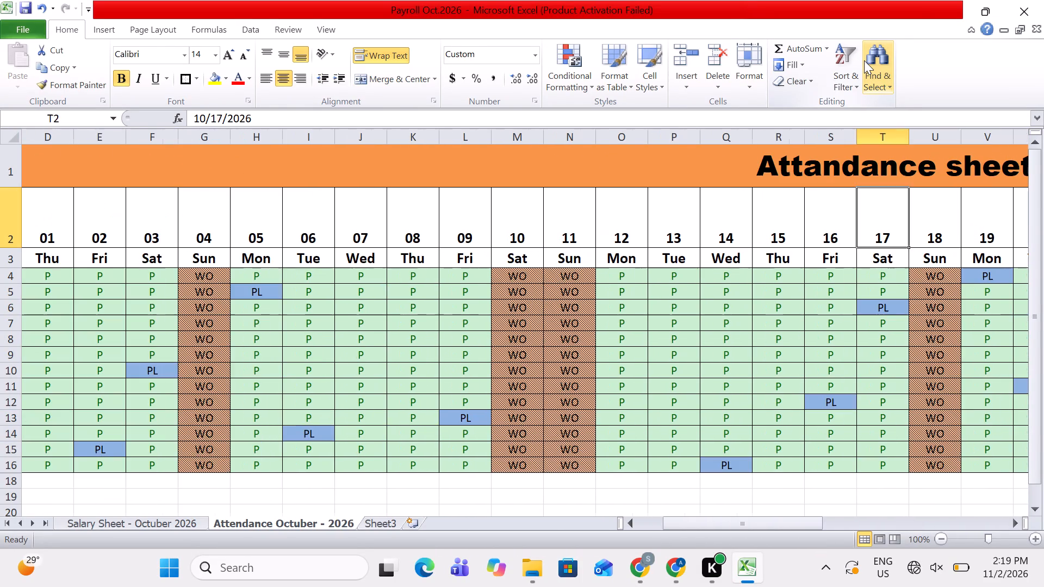
{"action": "key", "text": "Right"}
{"action": "key", "text": "Right"}
{"action": "key", "text": "Right"}
{"action": "key", "text": "Right"}
{"action": "key", "text": "Right"}
{"action": "key", "text": "Right"}
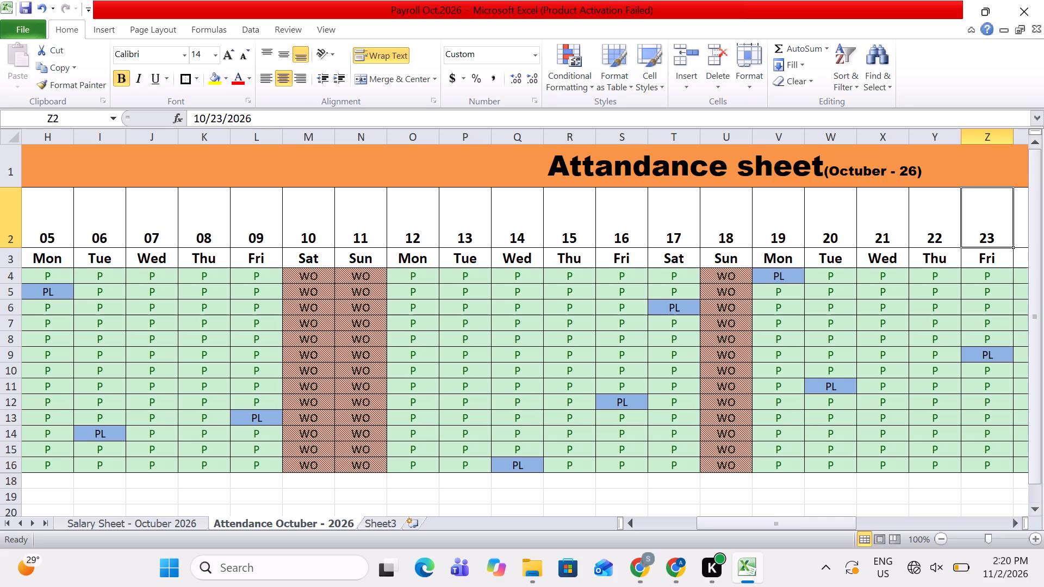
Correct the month's spelling in the attendance sheet title so it reads "Attandance sheet(October - 26)".
{"action": "double_click", "coordinate": [859, 170]}
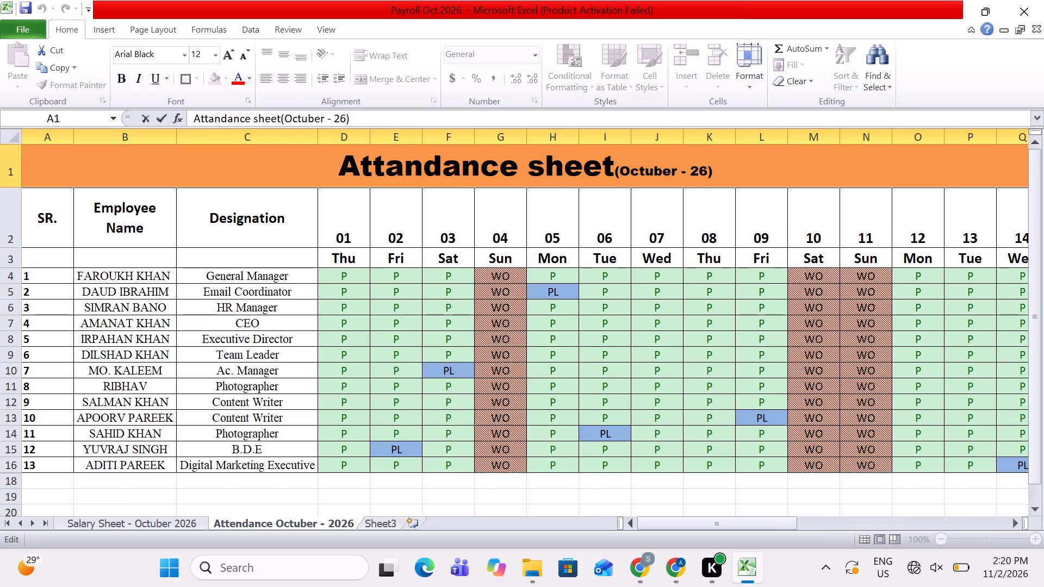
{"action": "left_click", "coordinate": [647, 174]}
{"action": "key", "text": "Right"}
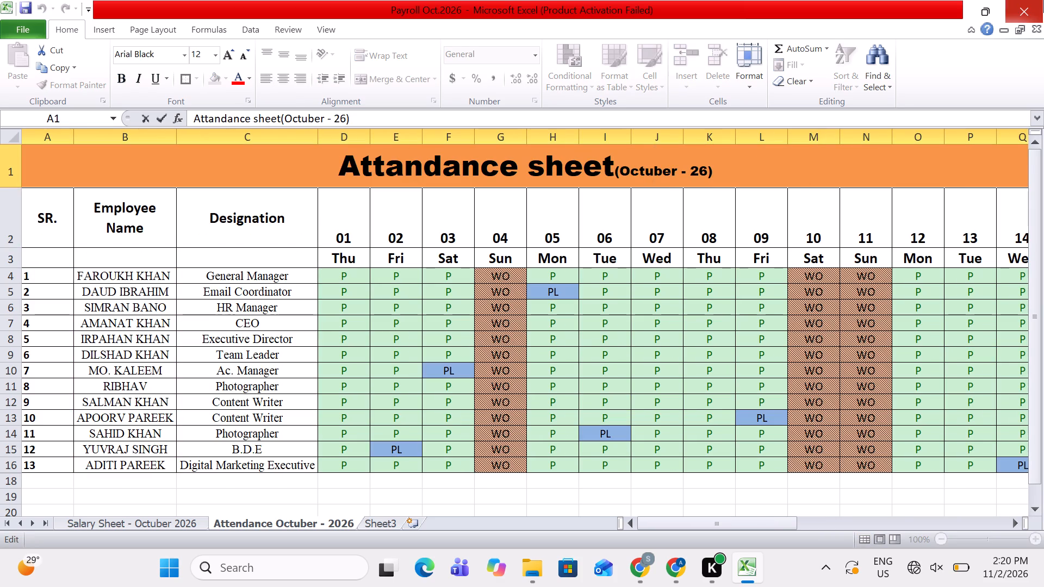
{"action": "key", "text": "BackSpace"}
{"action": "key", "text": "o"}
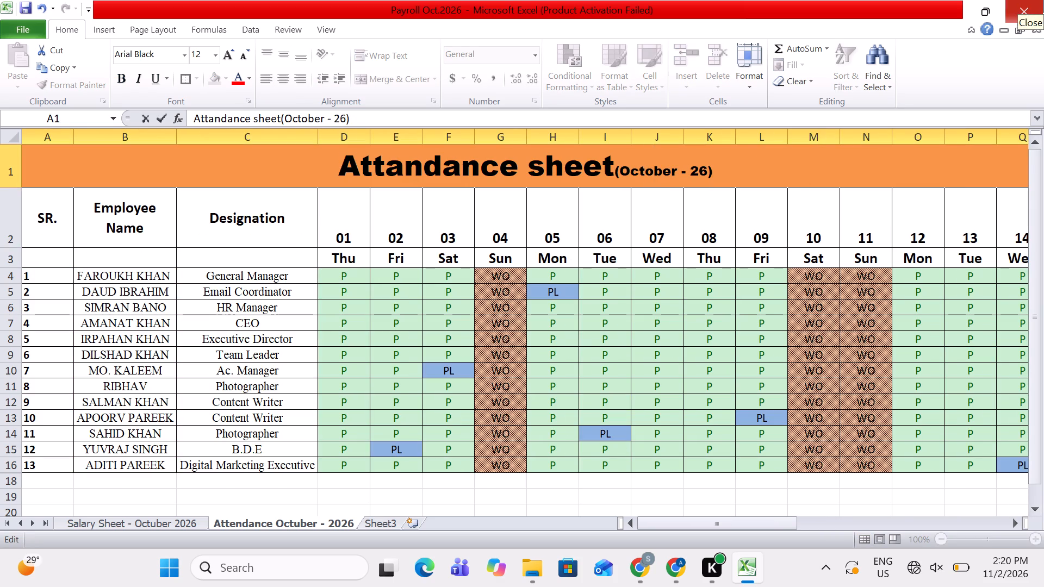
{"action": "left_click", "coordinate": [290, 515]}
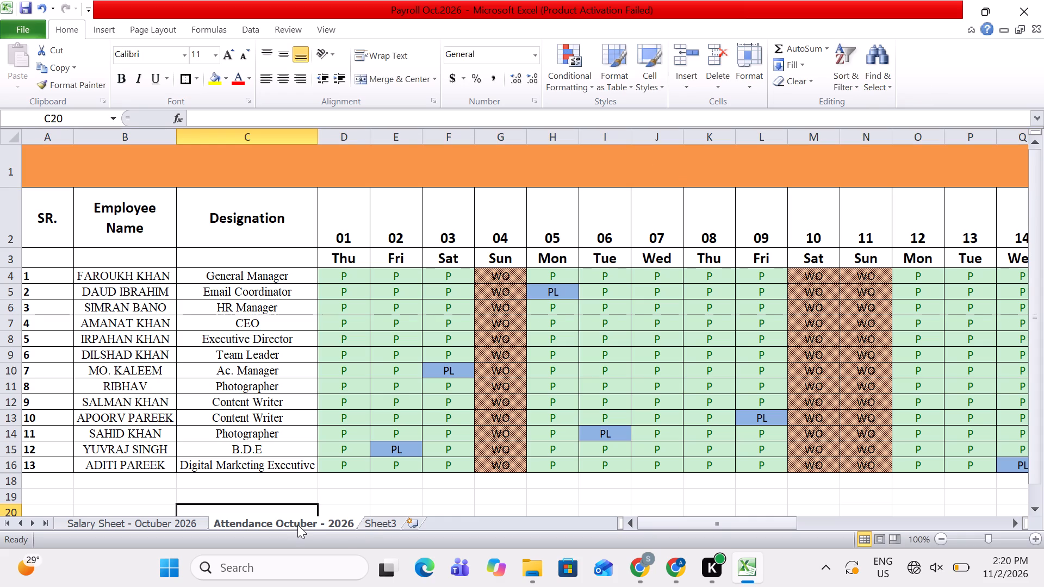
Rename the attendance worksheet as "Attendance October - 2026".
{"action": "double_click", "coordinate": [297, 524]}
{"action": "left_click", "coordinate": [303, 523]}
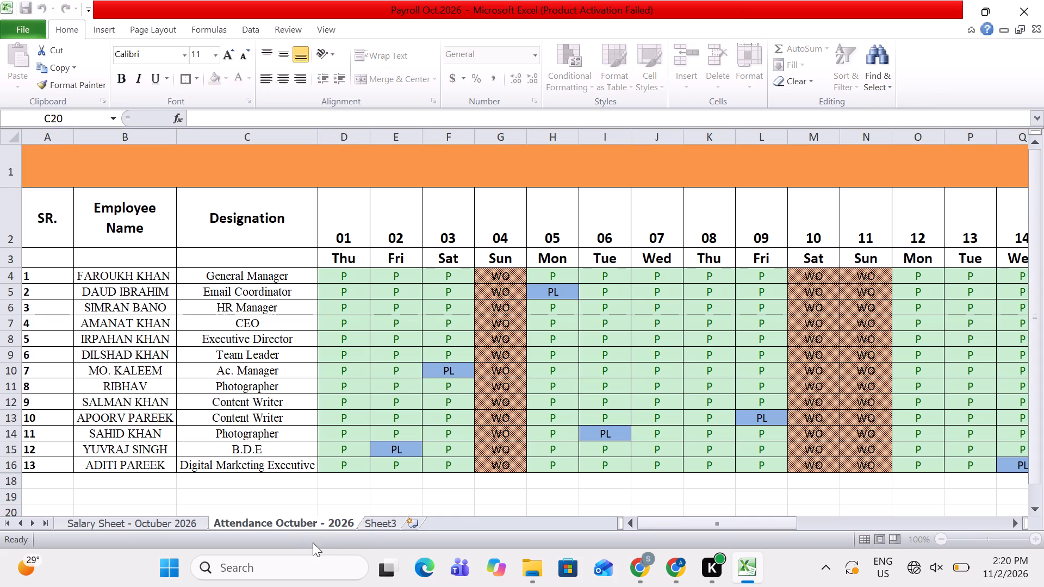
{"action": "key", "text": "BackSpace"}
{"action": "key", "text": "o"}
Rename the salary worksheet as "Salary Sheet - October 2026".
{"action": "double_click", "coordinate": [155, 522]}
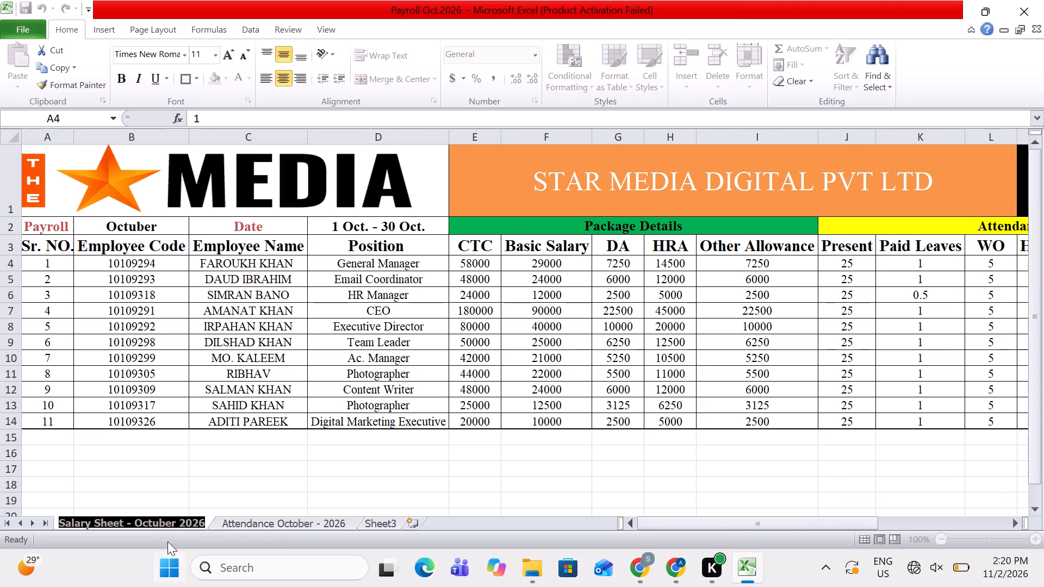
{"action": "left_click", "coordinate": [158, 521]}
{"action": "key", "text": "BackSpace"}
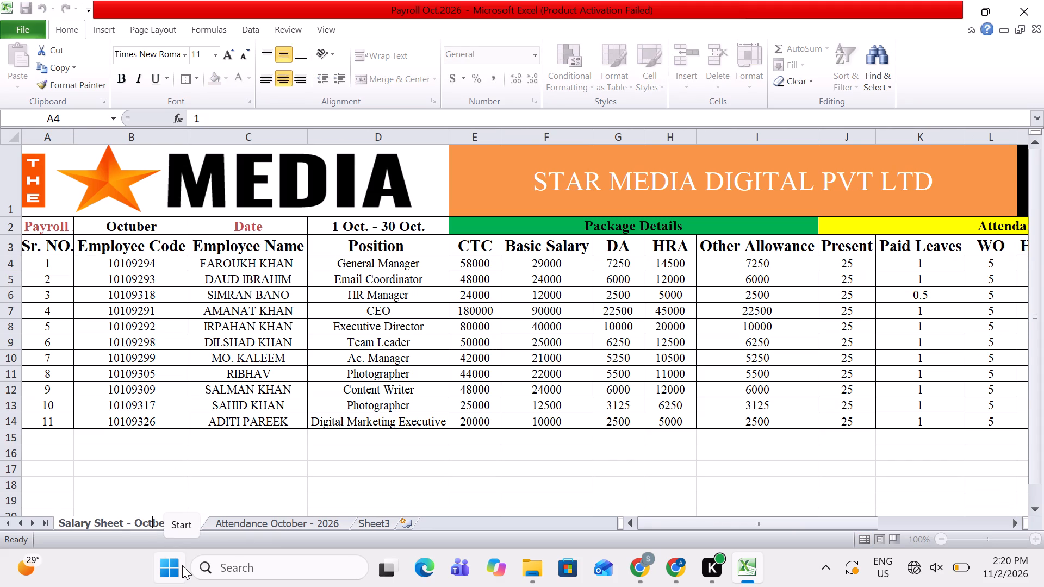
{"action": "key", "text": "o"}
{"action": "left_click", "coordinate": [453, 434]}
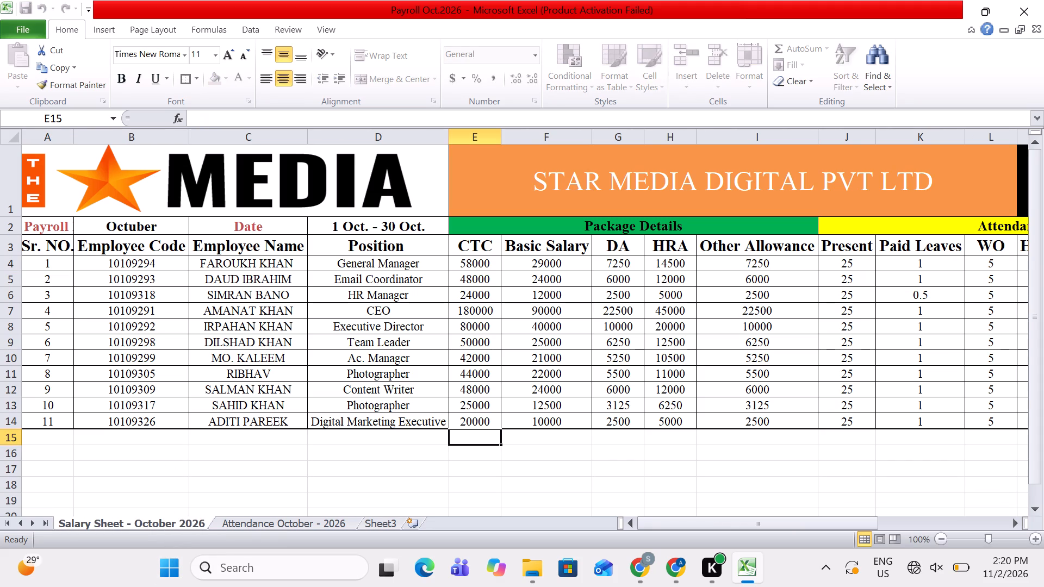
Correct the Payroll month in cell B2 of the salary sheet to "October".
{"action": "double_click", "coordinate": [144, 227]}
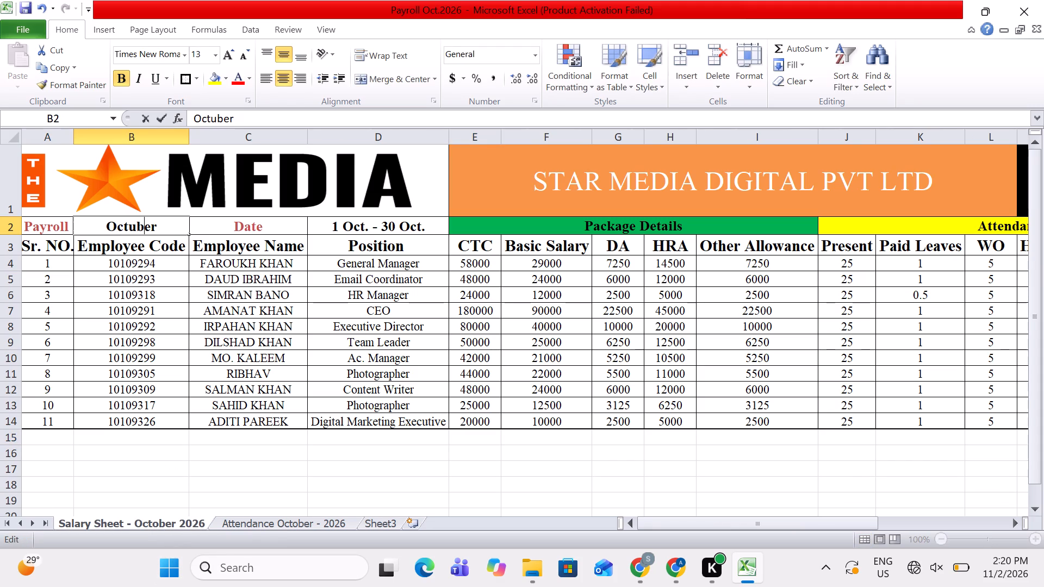
{"action": "left_click", "coordinate": [130, 221]}
{"action": "key", "text": "Right"}
{"action": "key", "text": "BackSpace"}
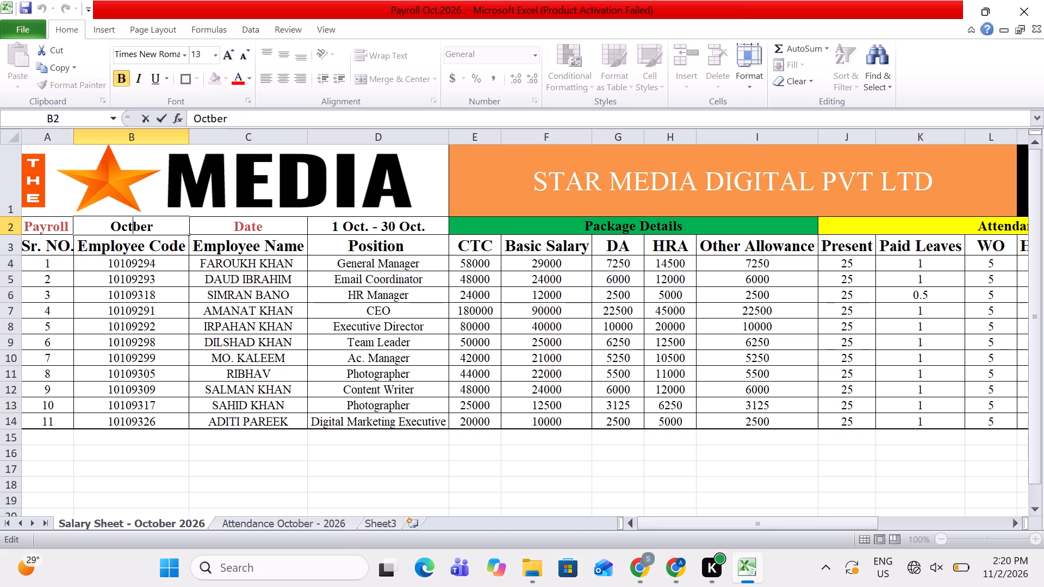
{"action": "key", "text": "o"}
{"action": "left_click", "coordinate": [422, 410]}
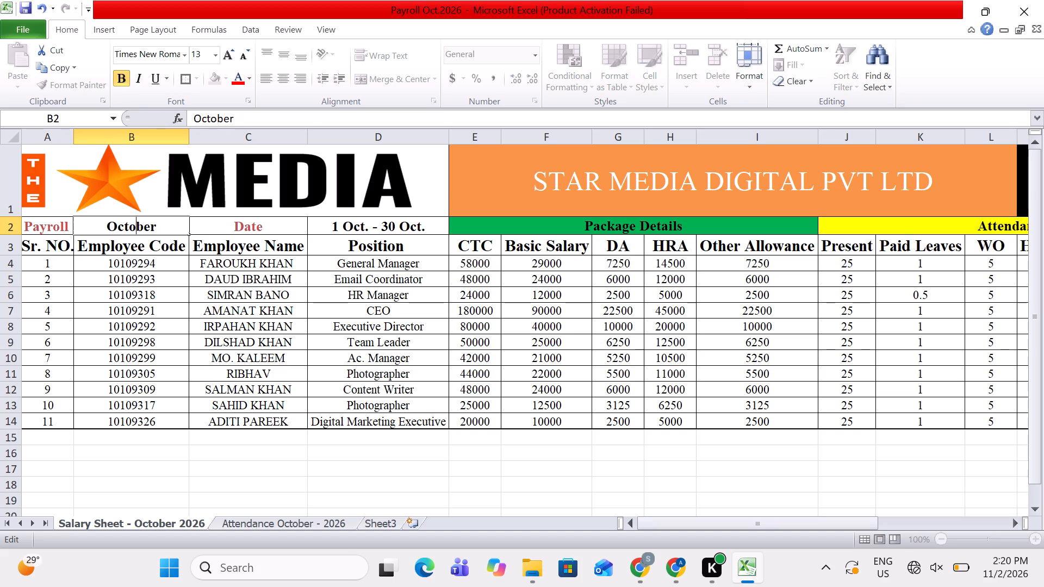
Correct the salary sheet's black banner heading to read "SALARY SHEET OCTOBER - 2026".
{"action": "left_click", "coordinate": [926, 324]}
{"action": "key", "text": "Right"}
{"action": "key", "text": "Right"}
{"action": "key", "text": "Right"}
{"action": "key", "text": "Right"}
{"action": "key", "text": "Right"}
{"action": "key", "text": "Right"}
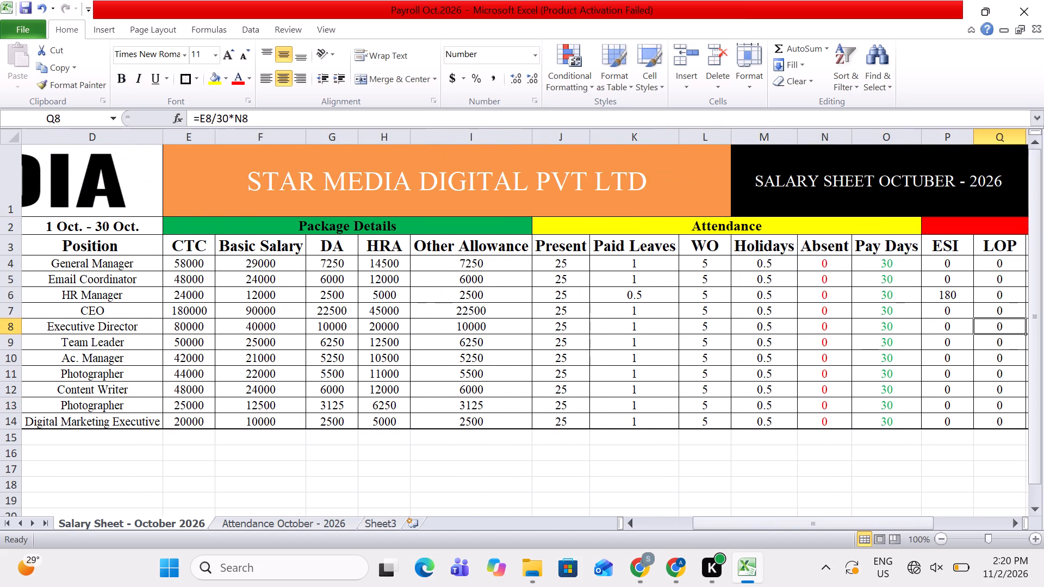
{"action": "key", "text": "Right"}
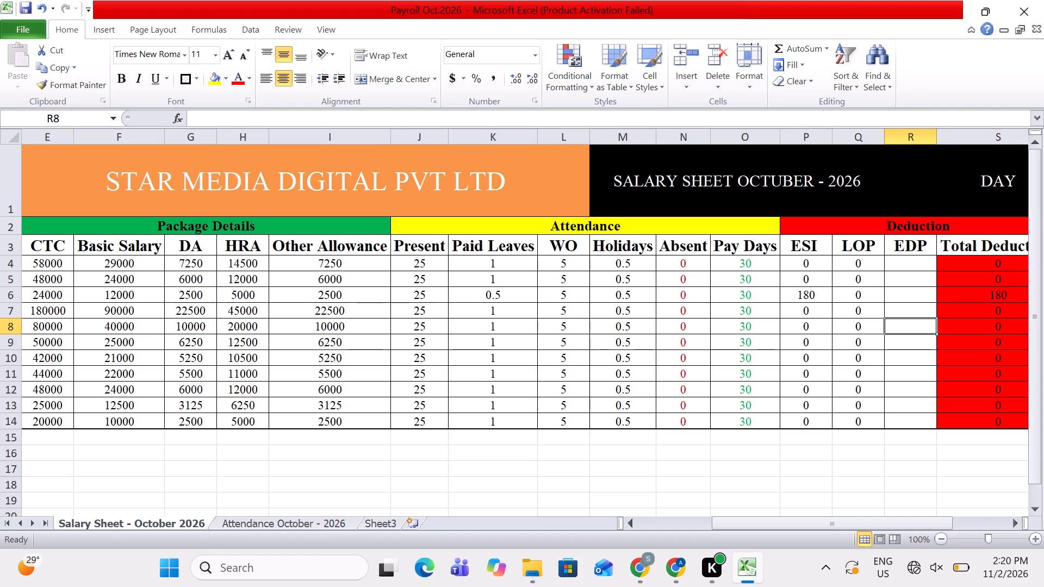
{"action": "double_click", "coordinate": [784, 177]}
{"action": "key", "text": "BackSpace"}
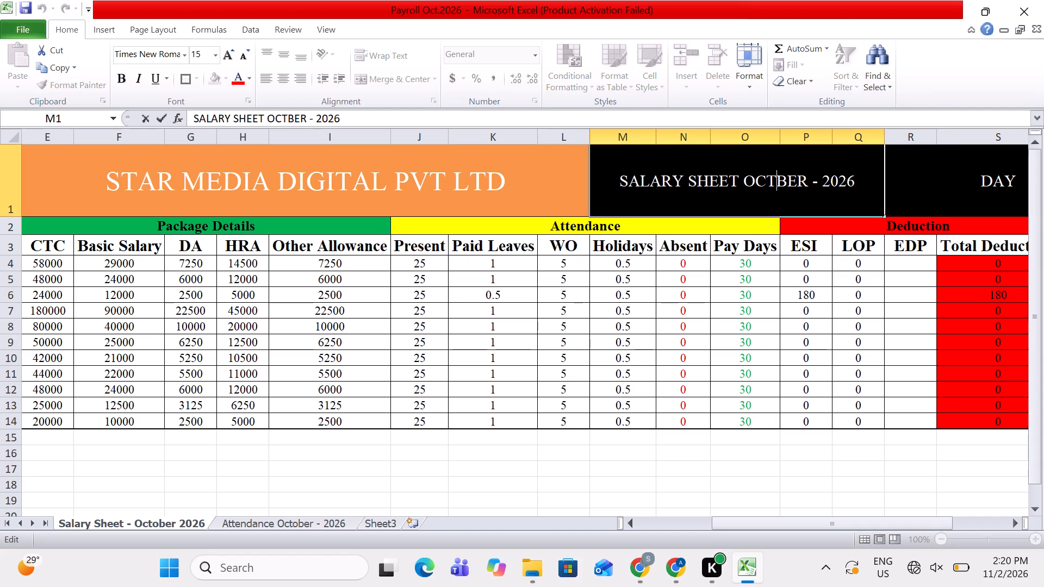
{"action": "key", "text": "shift+o"}
{"action": "left_click", "coordinate": [794, 274]}
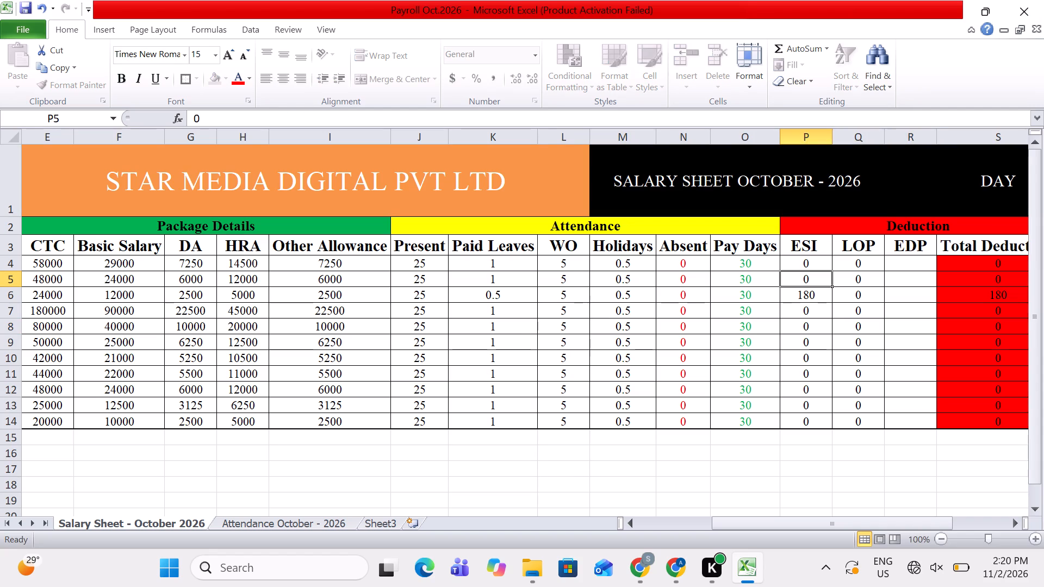
Save the payroll workbook with the corrected month names.
{"action": "key", "text": "ctrl+s"}
{"action": "key", "text": "ctrl+s"}
{"action": "key", "text": "ctrl+s"}
Review the salary sheet's Deduction and Net Salary Payable columns and the DAY value in the banner.
{"action": "key", "text": "Right"}
{"action": "key", "text": "Right"}
{"action": "key", "text": "Right"}
{"action": "key", "text": "Right"}
{"action": "key", "text": "Right"}
{"action": "key", "text": "Right"}
{"action": "key", "text": "Right"}
{"action": "key", "text": "Right"}
{"action": "key", "text": "Right"}
{"action": "key", "text": "Right"}
{"action": "key", "text": "Right"}
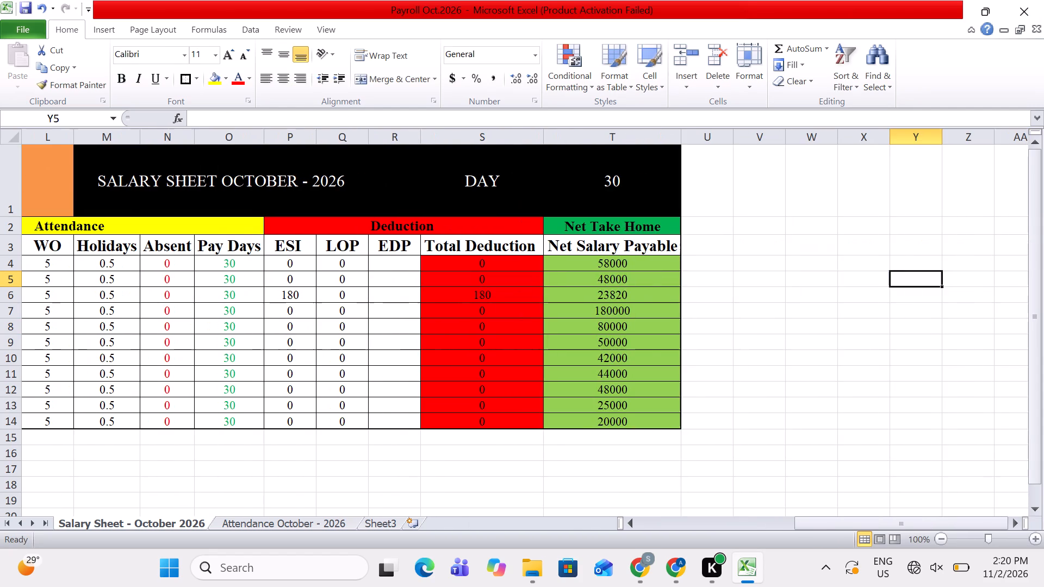
Review the salary sheet from the Net Salary Payable side back to the employee code, name and package details.
{"action": "key", "text": "Left"}
{"action": "key", "text": "Left"}
{"action": "key", "text": "Left"}
{"action": "key", "text": "Left"}
{"action": "key", "text": "Left"}
{"action": "key", "text": "Left"}
{"action": "key", "text": "Left"}
{"action": "key", "text": "Left"}
{"action": "key", "text": "Left"}
{"action": "key", "text": "Left"}
{"action": "key", "text": "Left"}
{"action": "key", "text": "Left"}
{"action": "key", "text": "Left"}
{"action": "key", "text": "Left"}
{"action": "key", "text": "Left"}
{"action": "key", "text": "Left"}
{"action": "key", "text": "Left"}
{"action": "key", "text": "Left"}
{"action": "key", "text": "Left"}
{"action": "key", "text": "Left"}
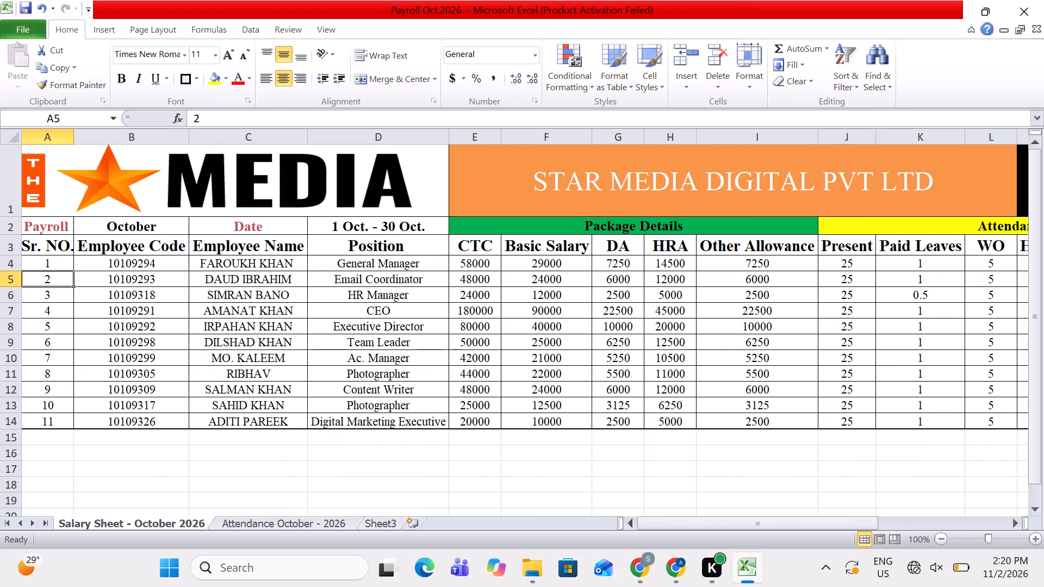
{"action": "key", "text": "Up"}
{"action": "key", "text": "Up"}
{"action": "key", "text": "Down"}
{"action": "key", "text": "Right"}
Save the October 2026 payroll workbook.
{"action": "key", "text": "ctrl+s"}
{"action": "key", "text": "ctrl+s"}
{"action": "key", "text": "ctrl+s"}
{"action": "key", "text": "ctrl+s"}
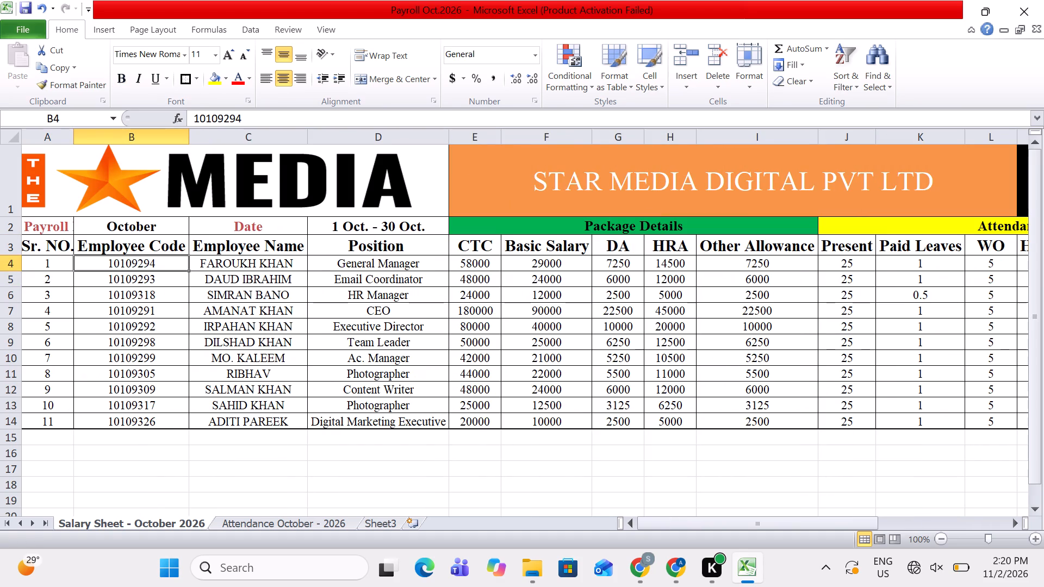
{"action": "key", "text": "Down"}
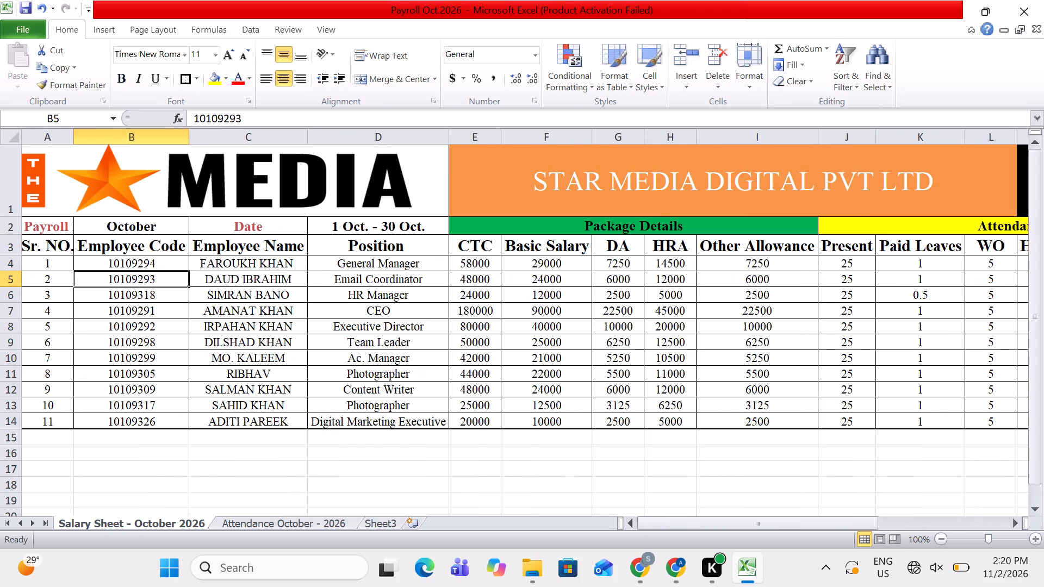
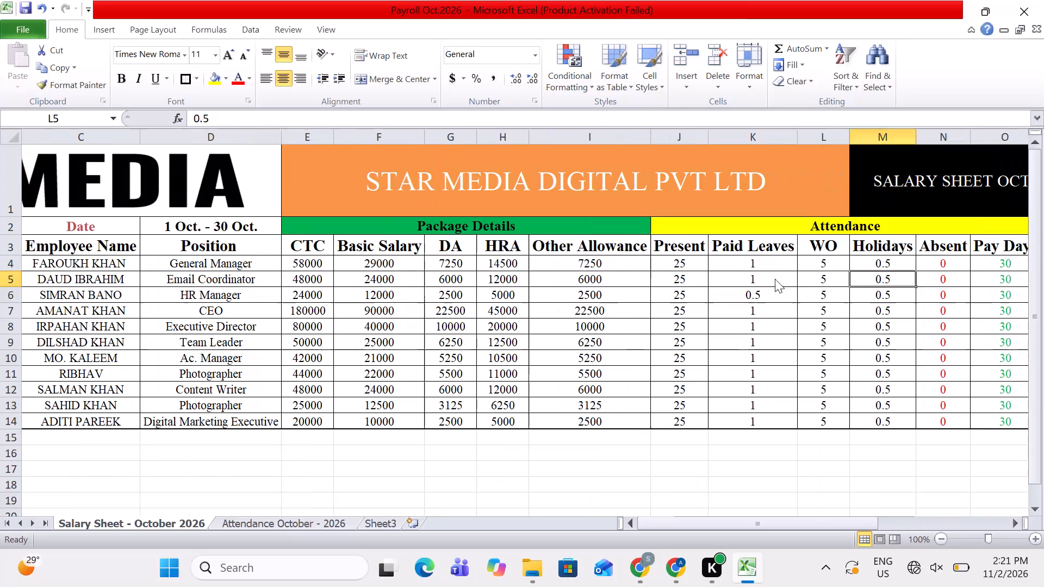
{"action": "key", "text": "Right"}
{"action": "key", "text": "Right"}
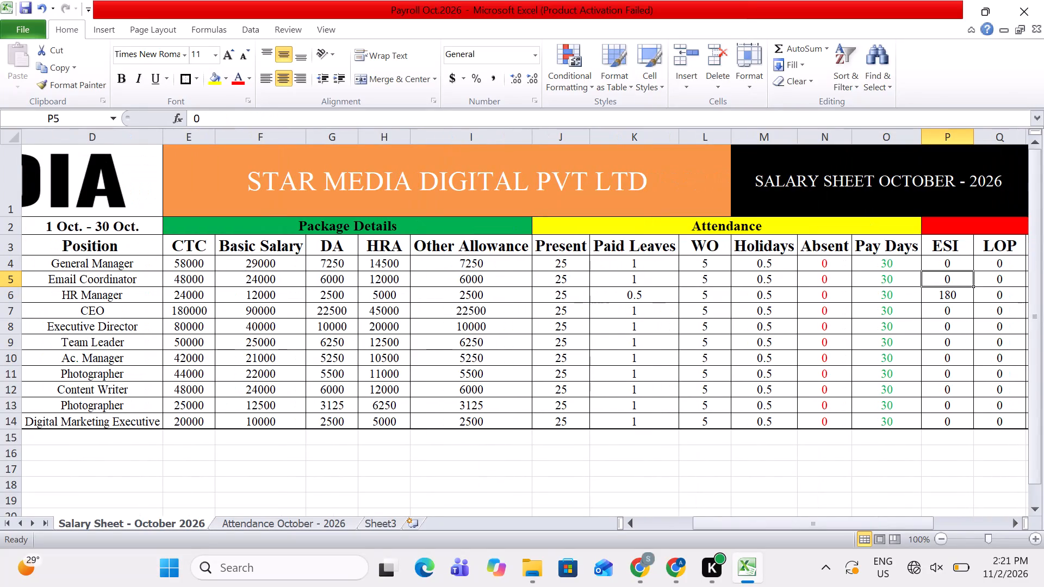
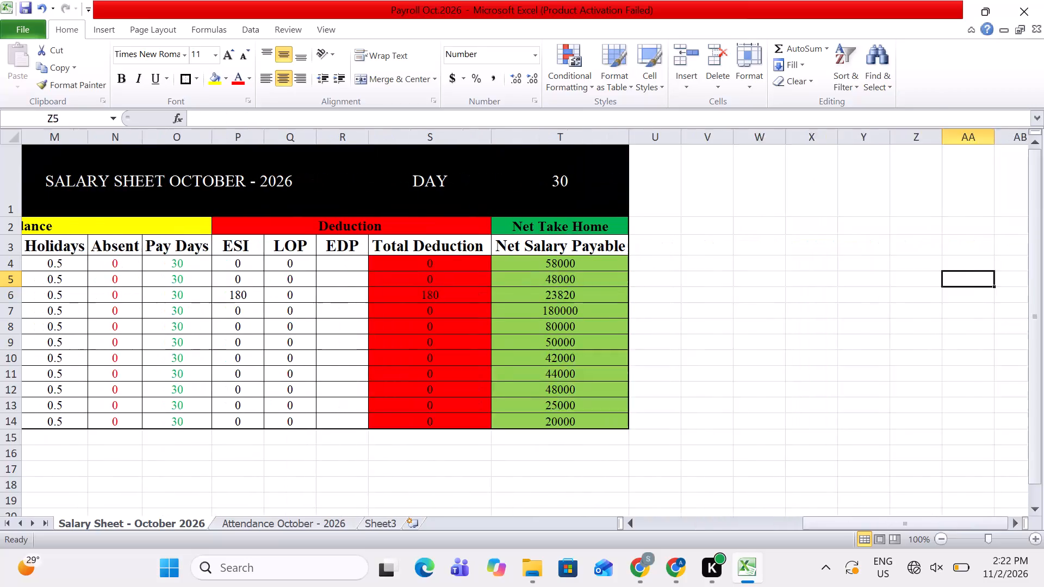
Review the October 2026 salary sheet from the Net Salary Payable side back to the package details and employee codes.
{"action": "key", "text": "Left"}
{"action": "key", "text": "Left"}
{"action": "key", "text": "Left"}
{"action": "key", "text": "Left"}
{"action": "key", "text": "Left"}
{"action": "key", "text": "Left"}
{"action": "key", "text": "Left"}
{"action": "key", "text": "Left"}
{"action": "key", "text": "Left"}
{"action": "key", "text": "Left"}
{"action": "key", "text": "Left"}
{"action": "key", "text": "Left"}
{"action": "key", "text": "Left"}
{"action": "key", "text": "Left"}
{"action": "key", "text": "Right"}
{"action": "key", "text": "Right"}
{"action": "key", "text": "Right"}
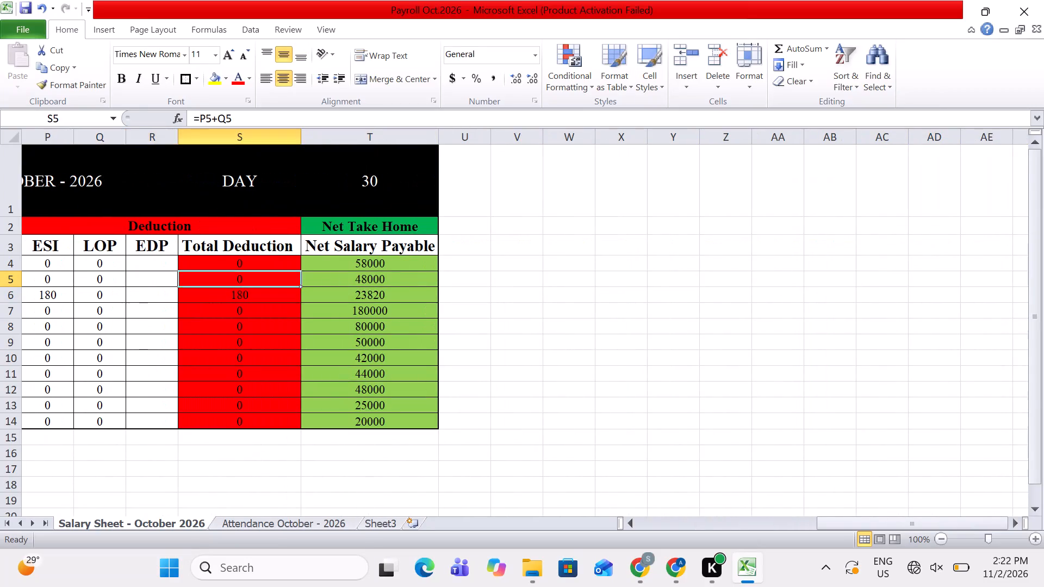
{"action": "key", "text": "Left"}
{"action": "key", "text": "Left"}
{"action": "key", "text": "Left"}
{"action": "key", "text": "Left"}
{"action": "key", "text": "Left"}
{"action": "key", "text": "Left"}
{"action": "key", "text": "Left"}
{"action": "key", "text": "Left"}
{"action": "key", "text": "Left"}
{"action": "key", "text": "Left"}
{"action": "key", "text": "Left"}
{"action": "key", "text": "Left"}
{"action": "key", "text": "Left"}
{"action": "key", "text": "Left"}
{"action": "key", "text": "Left"}
{"action": "key", "text": "Left"}
{"action": "key", "text": "Left"}
{"action": "key", "text": "Left"}
{"action": "key", "text": "Left"}
{"action": "key", "text": "Left"}
{"action": "key", "text": "Down"}
{"action": "key", "text": "Right"}
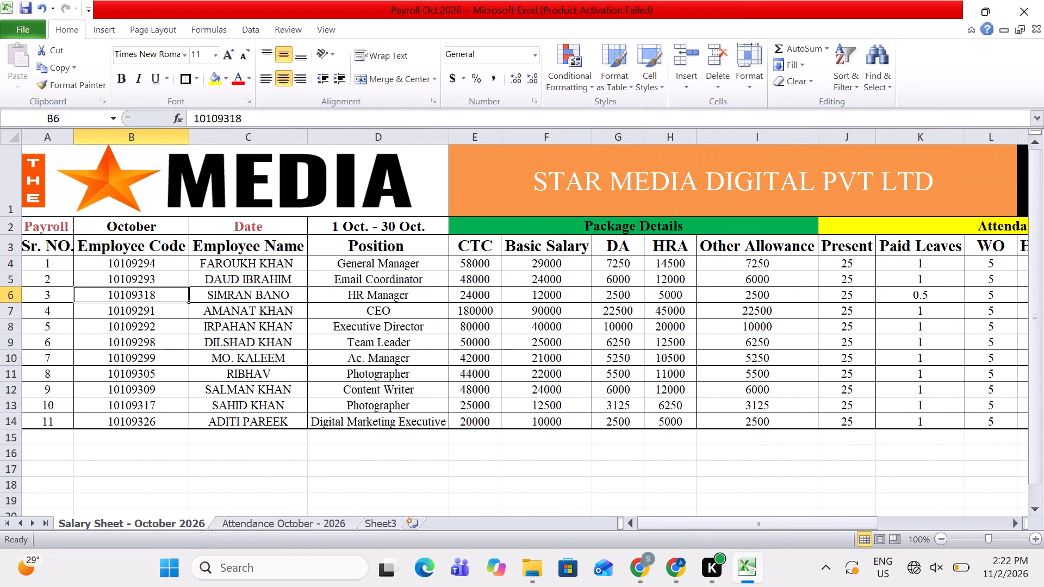
Save the October 2026 payroll workbook.
{"action": "key", "text": "ctrl+s"}
{"action": "key", "text": "ctrl+s"}
{"action": "key", "text": "ctrl+s"}
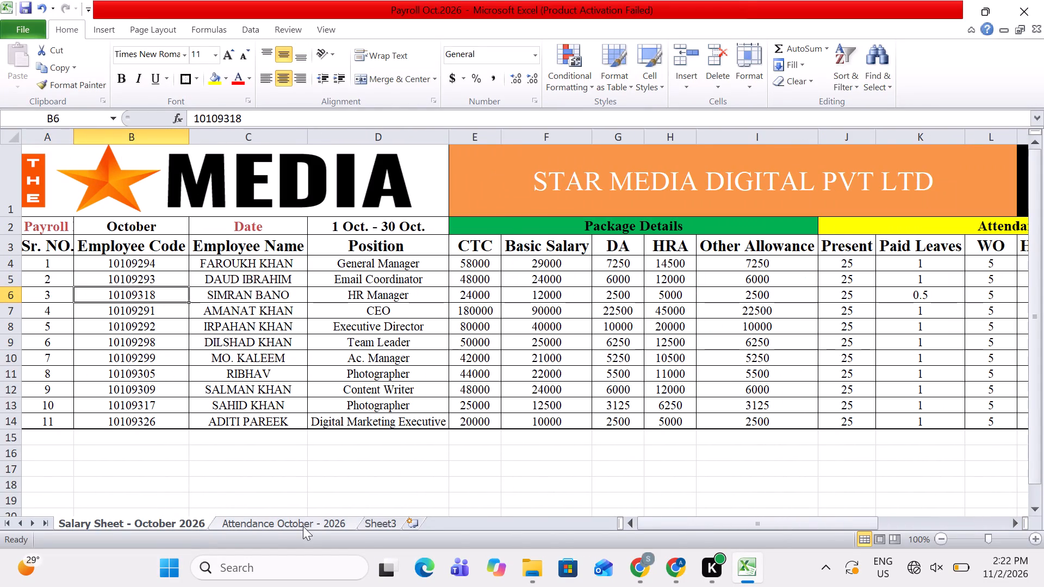
Switch to the Attendance October - 2026 sheet and save the workbook.
{"action": "left_click", "coordinate": [299, 519]}
{"action": "left_click", "coordinate": [512, 354]}
{"action": "key", "text": "ctrl+s"}
{"action": "key", "text": "ctrl+s"}
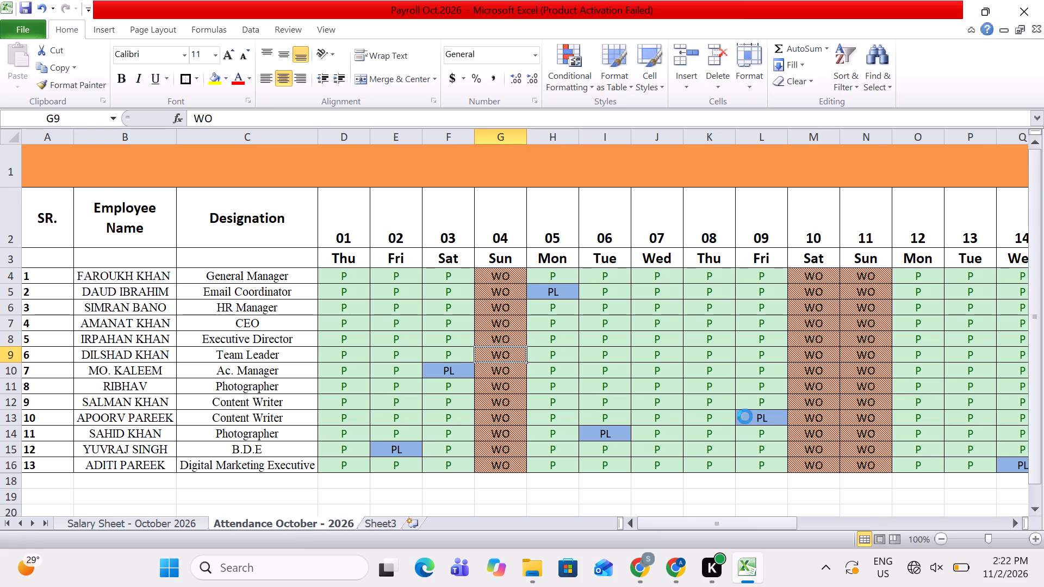
{"action": "key", "text": "ctrl+s"}
Review the October attendance sheet across the daily entries through to the leave summary and Total Pay Days columns.
{"action": "left_click", "coordinate": [751, 364]}
{"action": "key", "text": "Right"}
{"action": "key", "text": "Right"}
{"action": "key", "text": "Right"}
{"action": "key", "text": "Right"}
{"action": "key", "text": "Right"}
{"action": "key", "text": "Right"}
{"action": "key", "text": "Right"}
{"action": "key", "text": "Right"}
{"action": "key", "text": "Right"}
{"action": "key", "text": "Right"}
{"action": "key", "text": "Right"}
{"action": "key", "text": "Right"}
{"action": "key", "text": "Right"}
{"action": "key", "text": "Right"}
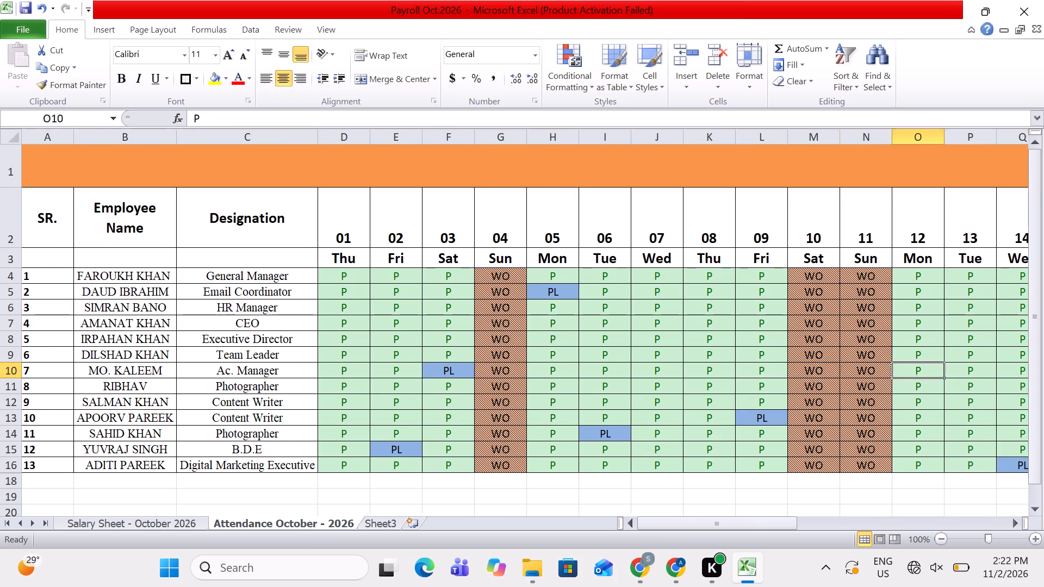
{"action": "key", "text": "Right"}
{"action": "key", "text": "Right"}
{"action": "key", "text": "Right"}
{"action": "key", "text": "Right"}
{"action": "key", "text": "Right"}
{"action": "key", "text": "Right"}
{"action": "key", "text": "Right"}
{"action": "key", "text": "Right"}
{"action": "key", "text": "Right"}
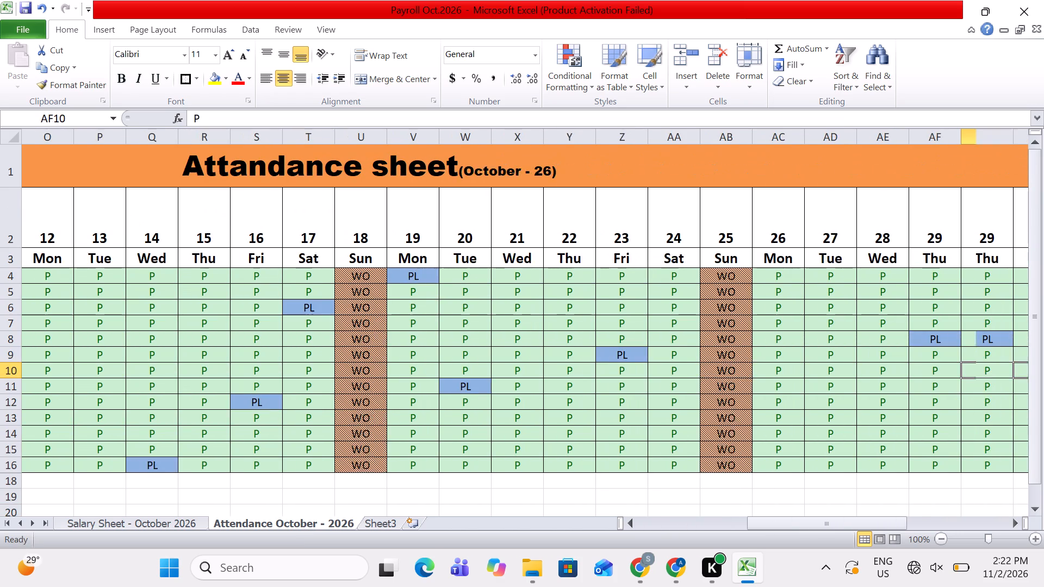
{"action": "key", "text": "Right"}
{"action": "key", "text": "Right"}
{"action": "key", "text": "Right"}
{"action": "key", "text": "Right"}
{"action": "key", "text": "Right"}
{"action": "key", "text": "Right"}
{"action": "key", "text": "Right"}
{"action": "key", "text": "Right"}
{"action": "key", "text": "Right"}
{"action": "key", "text": "Left"}
{"action": "key", "text": "Right"}
{"action": "key", "text": "Right"}
{"action": "key", "text": "Right"}
{"action": "key", "text": "Right"}
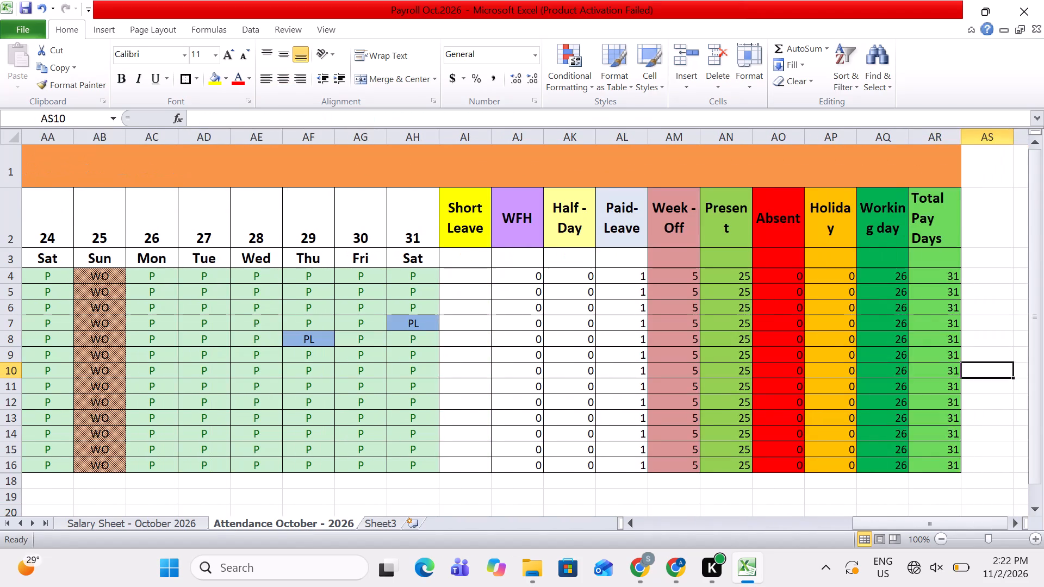
Review the attendance sheet back from the Total Pay Days column to the employee names and designations.
{"action": "key", "text": "Left"}
{"action": "key", "text": "Left"}
{"action": "key", "text": "Left"}
{"action": "key", "text": "Left"}
{"action": "key", "text": "Left"}
{"action": "key", "text": "Left"}
{"action": "key", "text": "Left"}
{"action": "key", "text": "Left"}
{"action": "key", "text": "Left"}
{"action": "key", "text": "Left"}
{"action": "key", "text": "Left"}
{"action": "key", "text": "Left"}
{"action": "key", "text": "Left"}
{"action": "key", "text": "Left"}
{"action": "key", "text": "Left"}
{"action": "key", "text": "Left"}
{"action": "key", "text": "Left"}
{"action": "key", "text": "Left"}
{"action": "key", "text": "Left"}
{"action": "key", "text": "Left"}
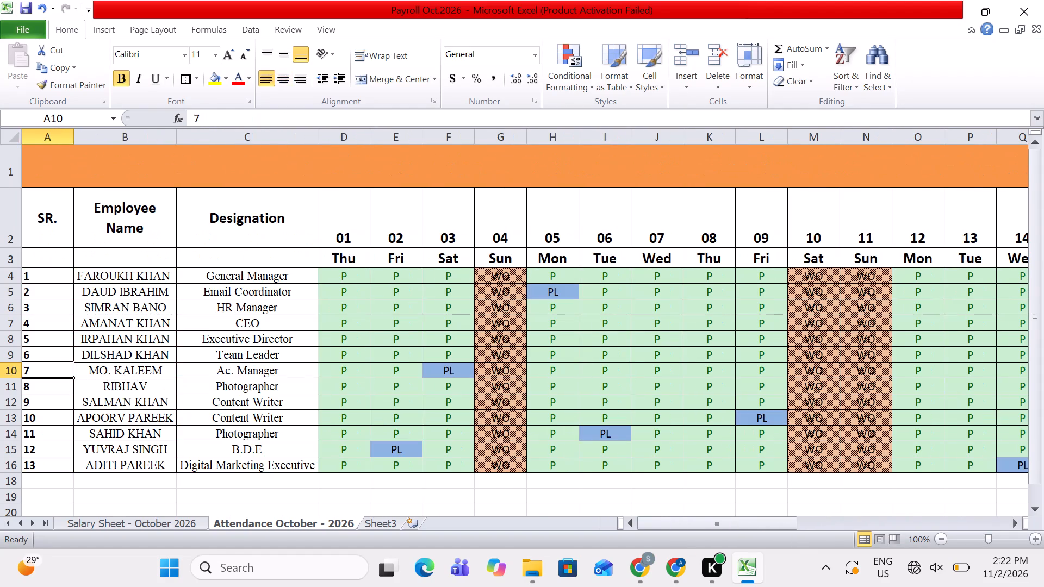
{"action": "key", "text": "Right"}
{"action": "key", "text": "Right"}
Save the payroll workbook after the attendance review.
{"action": "key", "text": "ctrl+s"}
{"action": "key", "text": "ctrl+s"}
{"action": "key", "text": "ctrl+s"}
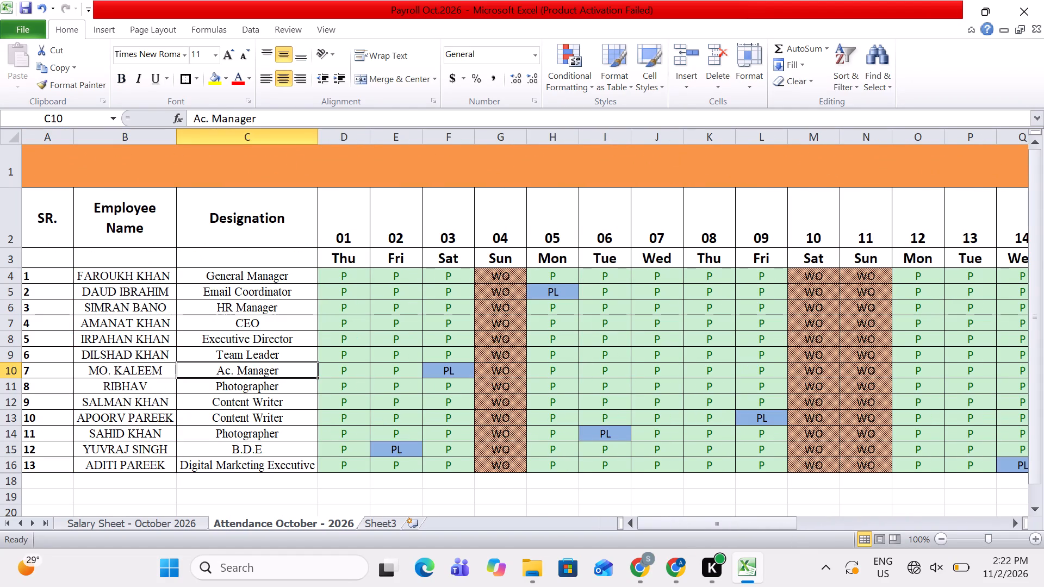
Close the October 2026 payroll workbook and the Monthly Payroll search results window.
{"action": "left_click", "coordinate": [1033, 2]}
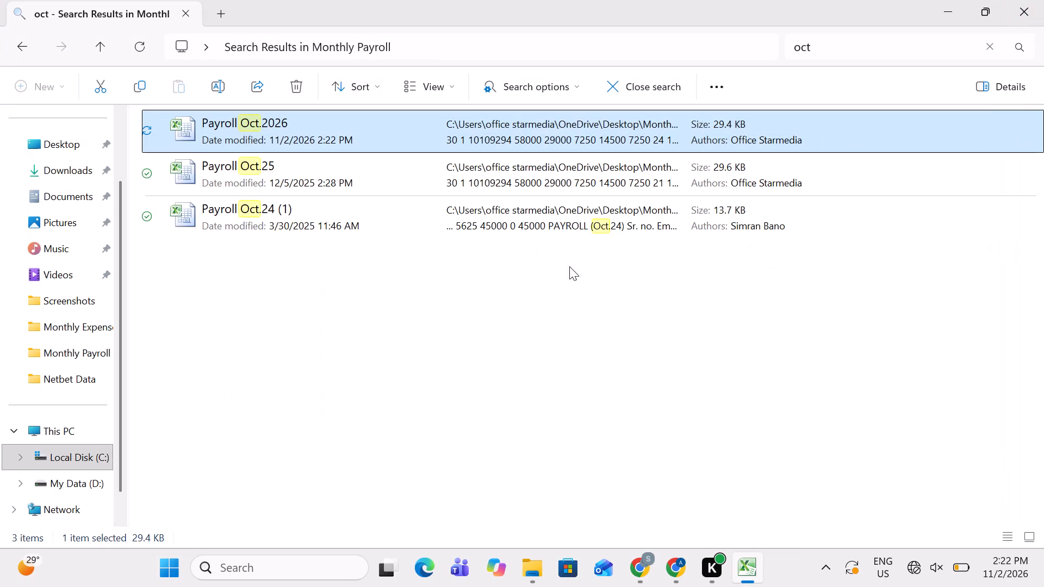
{"action": "left_click", "coordinate": [1022, 8]}
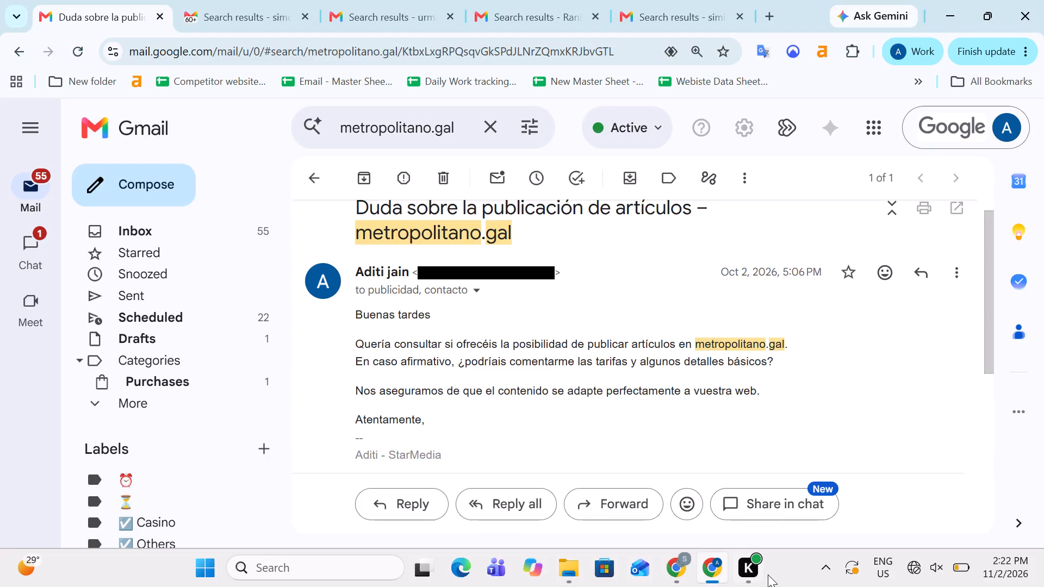
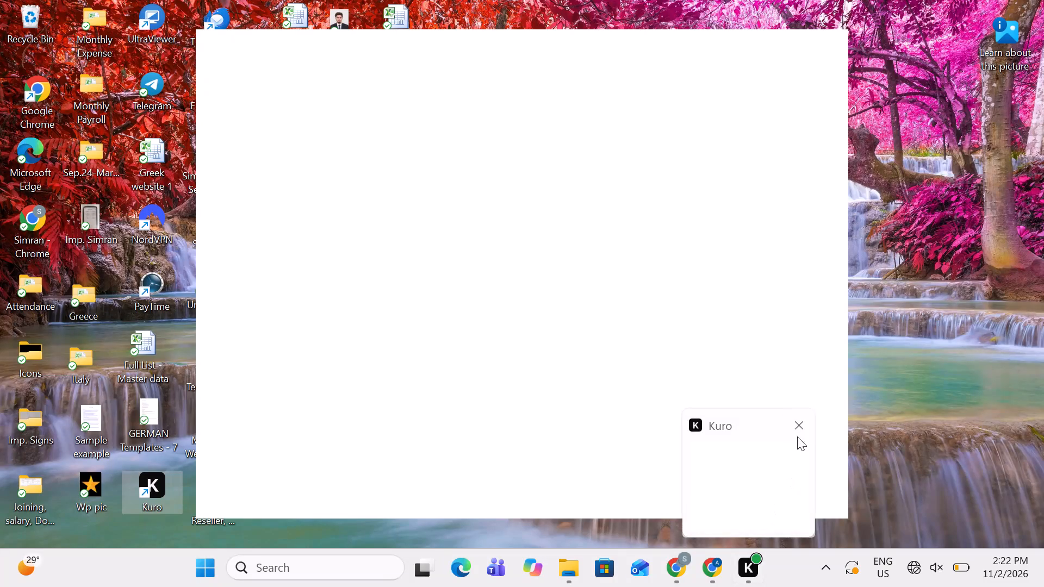
Close the blank Kuro window and relaunch Kuro from the desktop.
{"action": "left_click", "coordinate": [806, 421]}
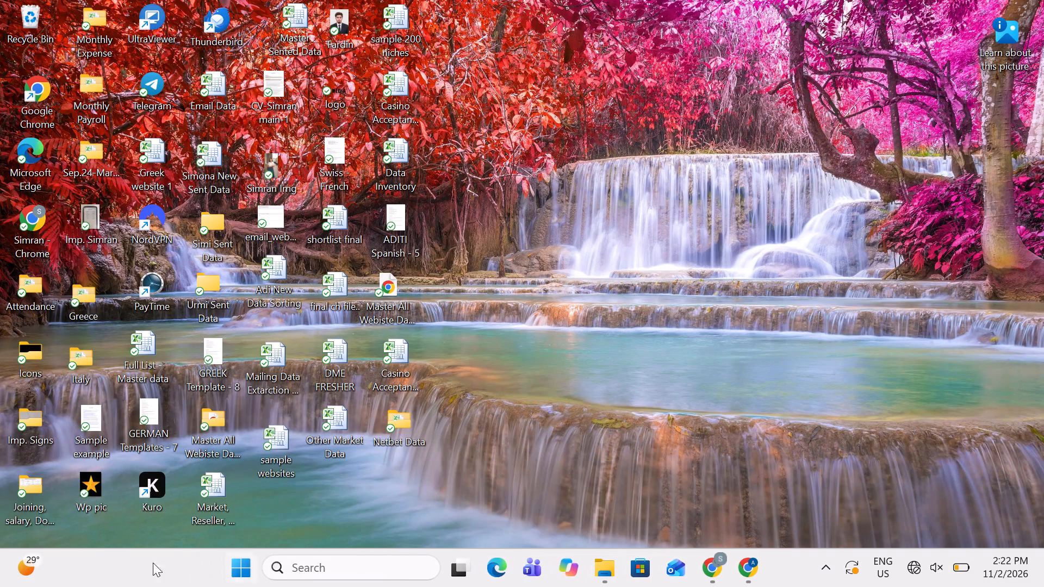
{"action": "double_click", "coordinate": [154, 491]}
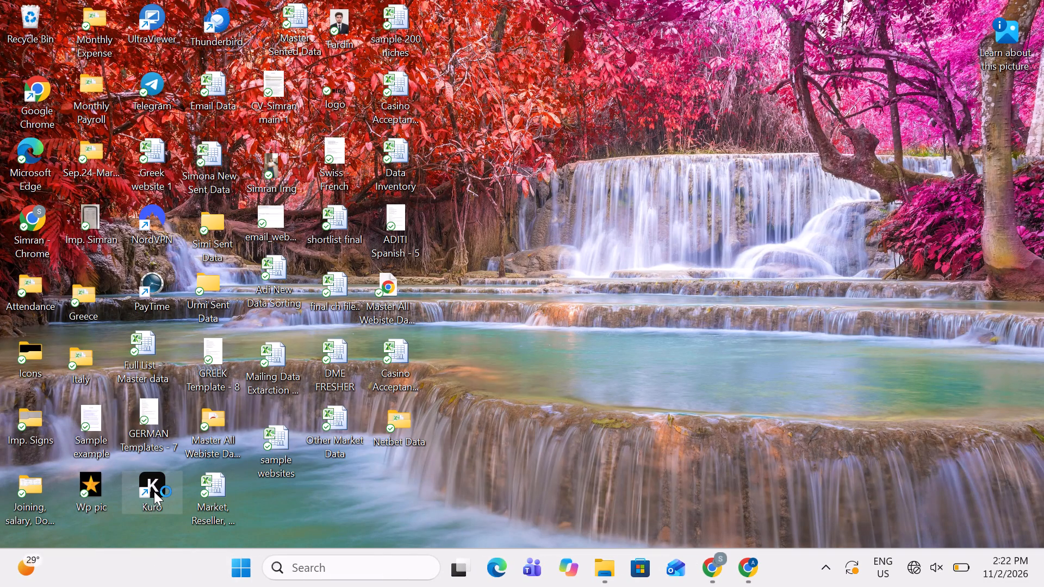
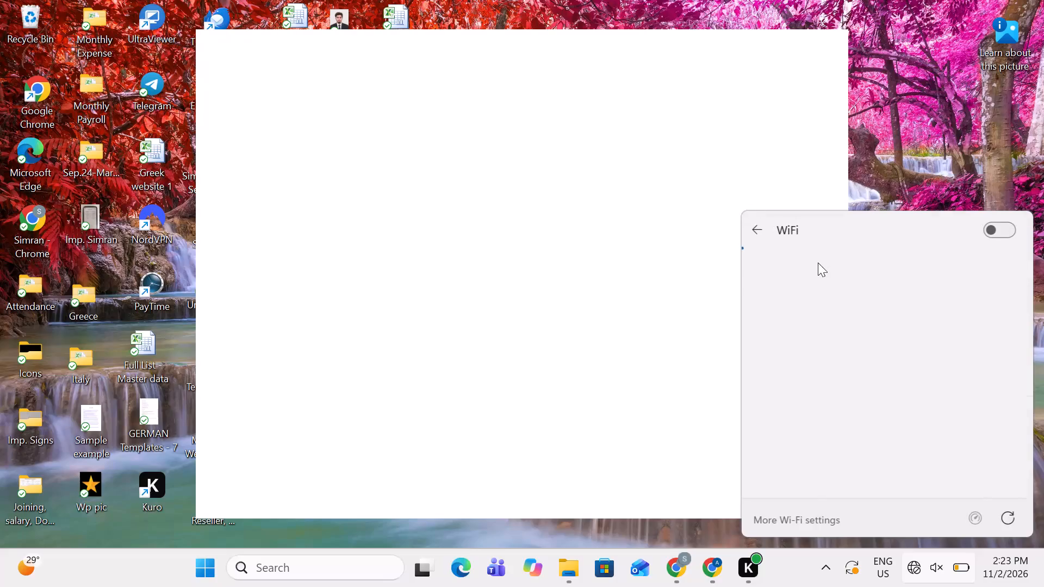
Turn on Wi-Fi and connect to the Airtel_Star Media network.
{"action": "left_click", "coordinate": [1009, 226]}
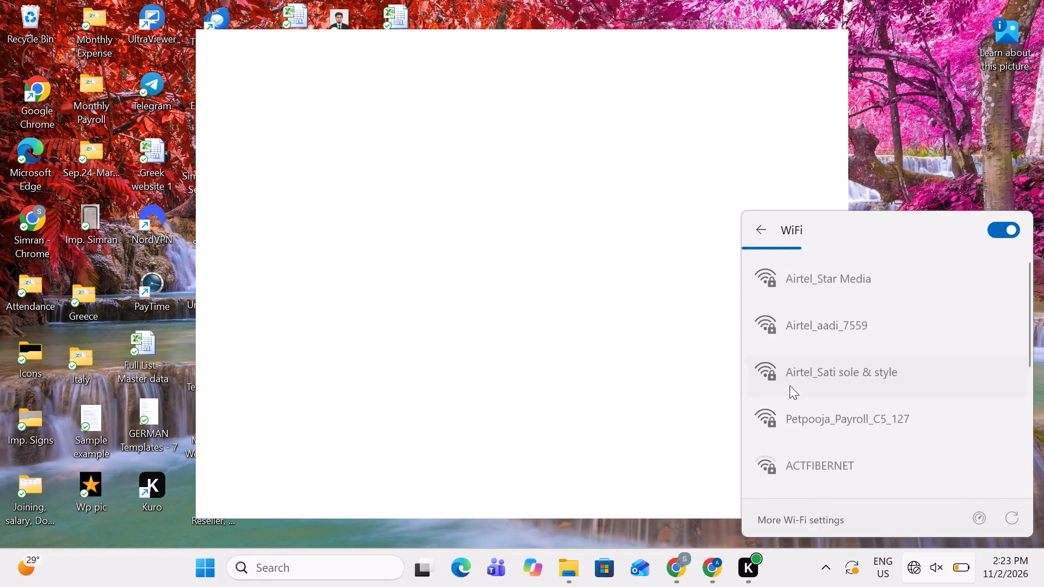
{"action": "left_click", "coordinate": [806, 258]}
{"action": "left_click", "coordinate": [941, 353]}
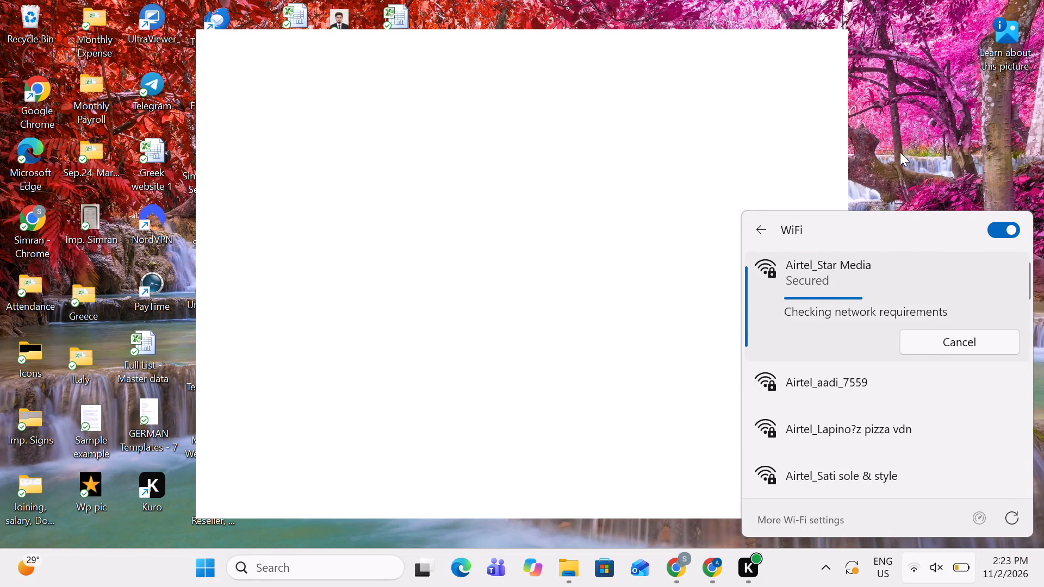
{"action": "left_click", "coordinate": [902, 147]}
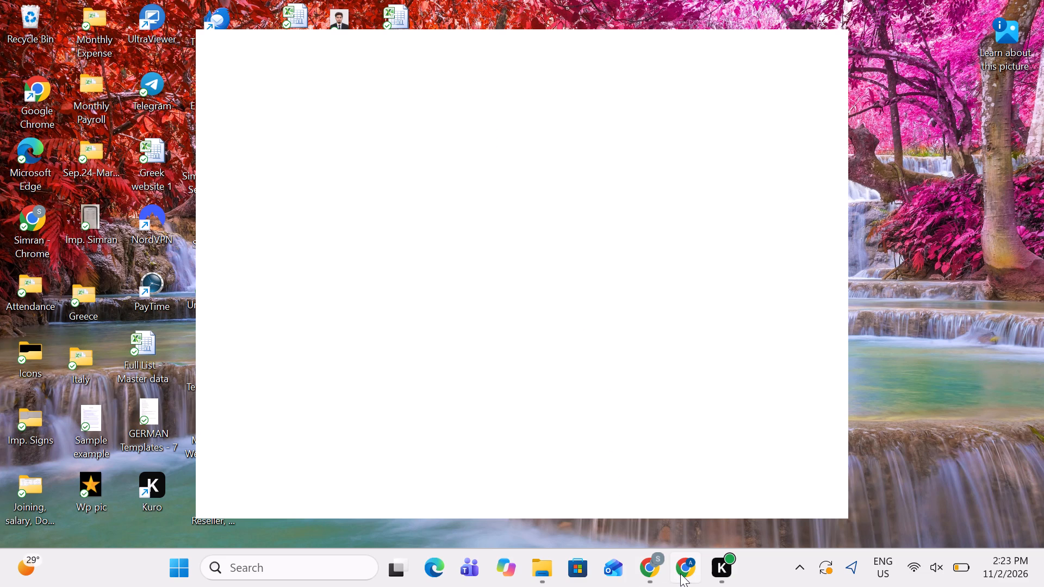
Switch to the Monthly Payroll folder window in File Explorer and close it.
{"action": "left_click", "coordinate": [681, 573]}
{"action": "key", "text": "alt+Tab"}
{"action": "key", "text": "alt+Tab"}
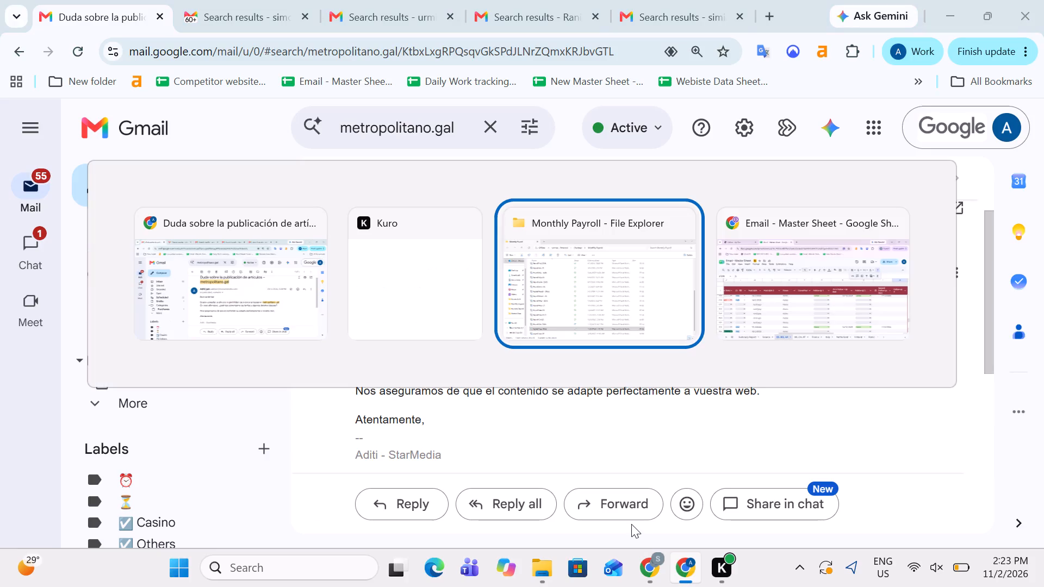
{"action": "left_click", "coordinate": [1021, 9]}
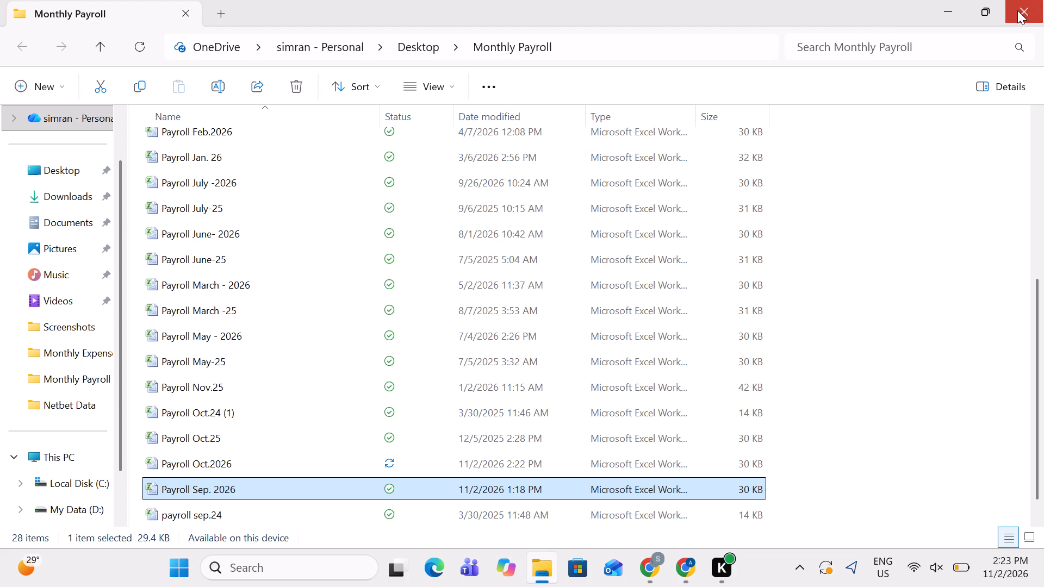
Open the Monthly Expense folder, search it for "oct" and open the Expense Report Oct. 2026 workbook.
{"action": "left_click", "coordinate": [281, 567]}
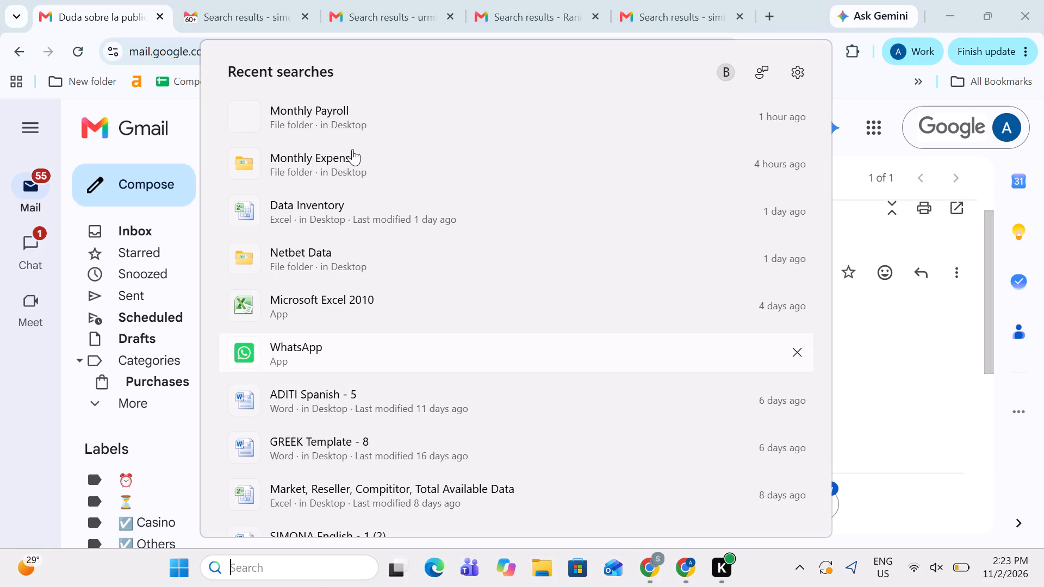
{"action": "double_click", "coordinate": [350, 163]}
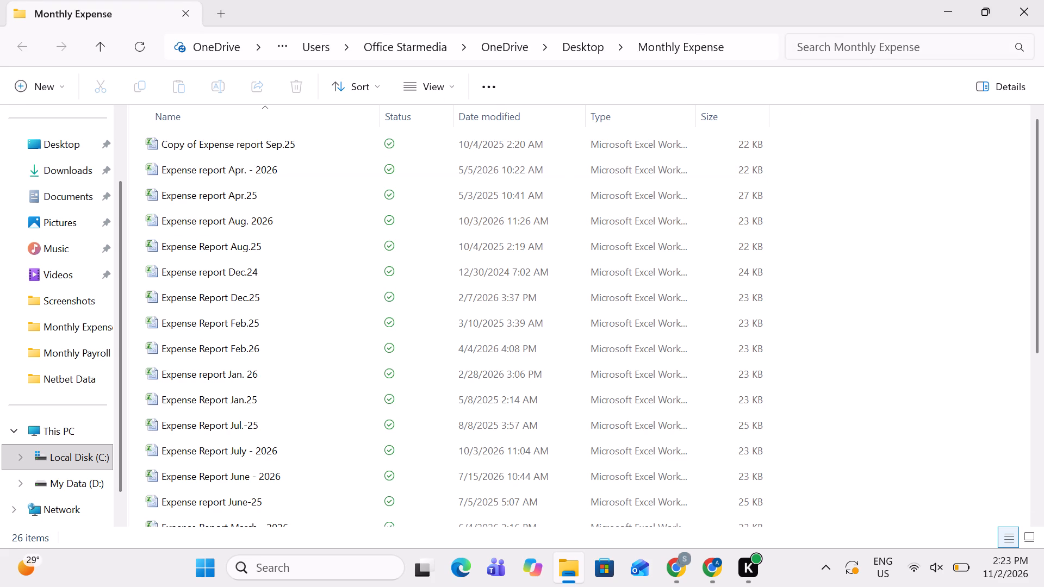
{"action": "left_click", "coordinate": [862, 57]}
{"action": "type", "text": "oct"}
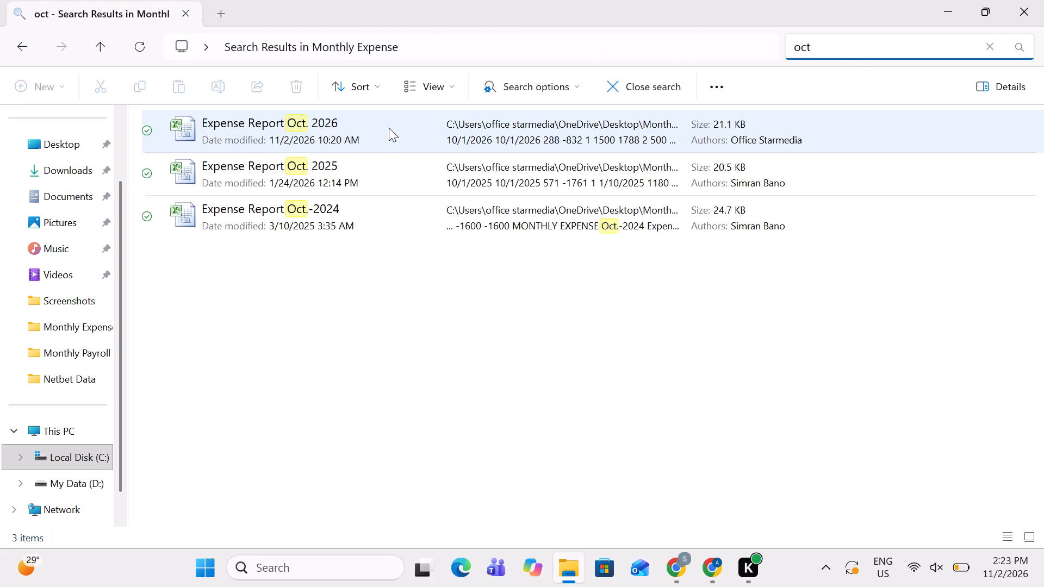
{"action": "double_click", "coordinate": [325, 133]}
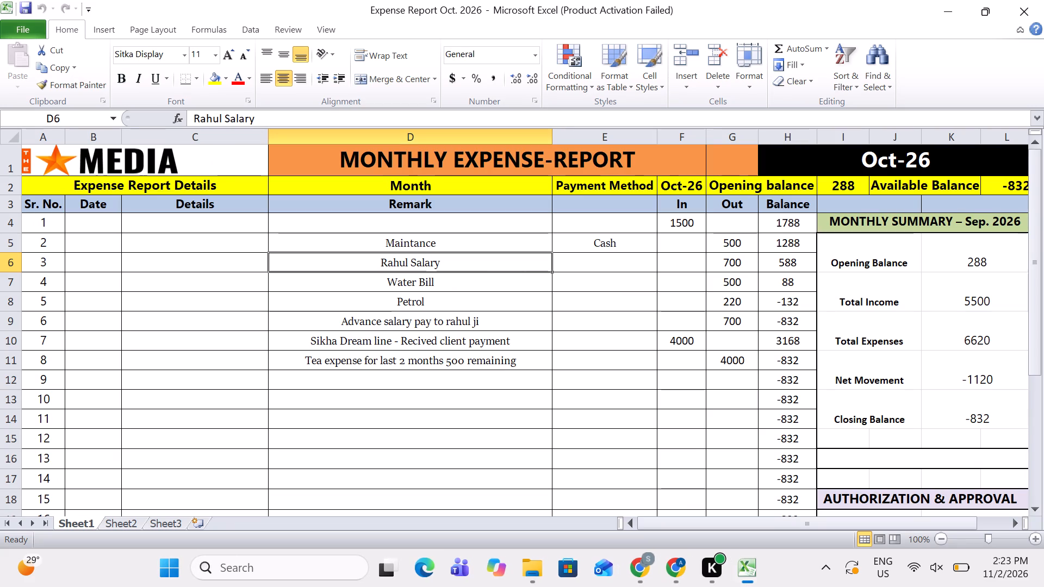
Dismiss the Microsoft Office Activation Wizard to return to the expense report.
{"action": "left_click", "coordinate": [711, 109]}
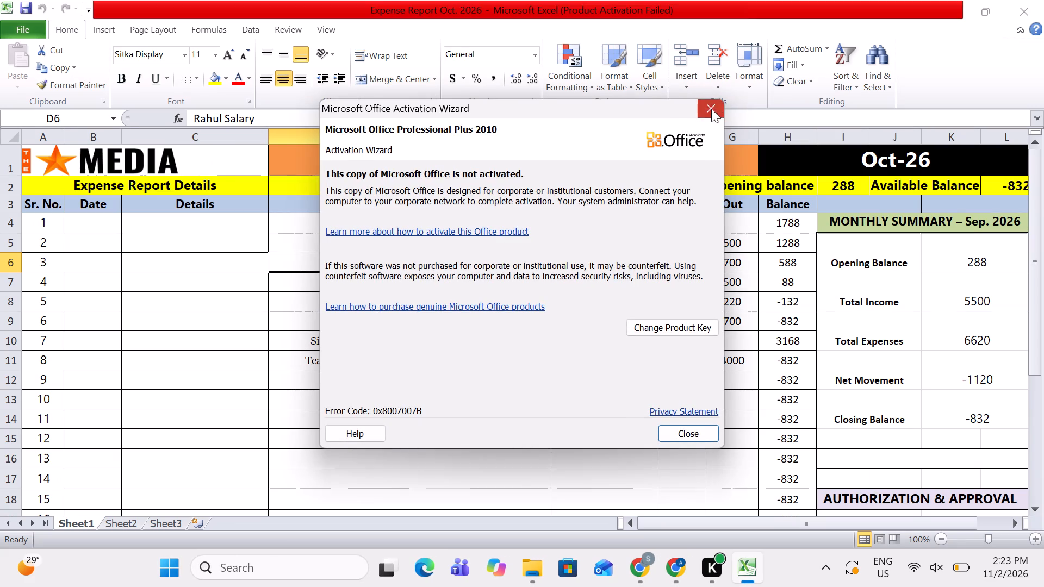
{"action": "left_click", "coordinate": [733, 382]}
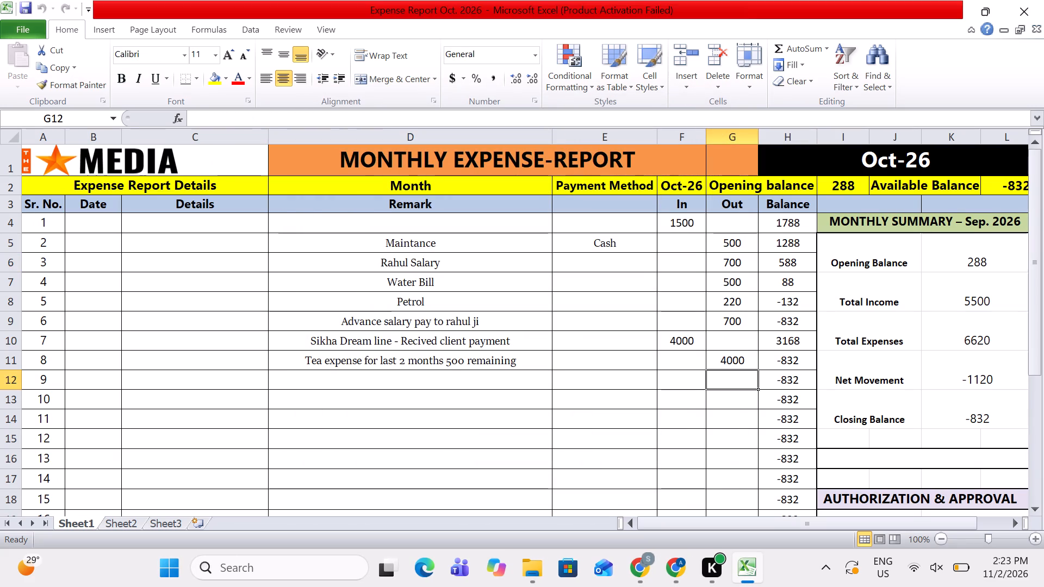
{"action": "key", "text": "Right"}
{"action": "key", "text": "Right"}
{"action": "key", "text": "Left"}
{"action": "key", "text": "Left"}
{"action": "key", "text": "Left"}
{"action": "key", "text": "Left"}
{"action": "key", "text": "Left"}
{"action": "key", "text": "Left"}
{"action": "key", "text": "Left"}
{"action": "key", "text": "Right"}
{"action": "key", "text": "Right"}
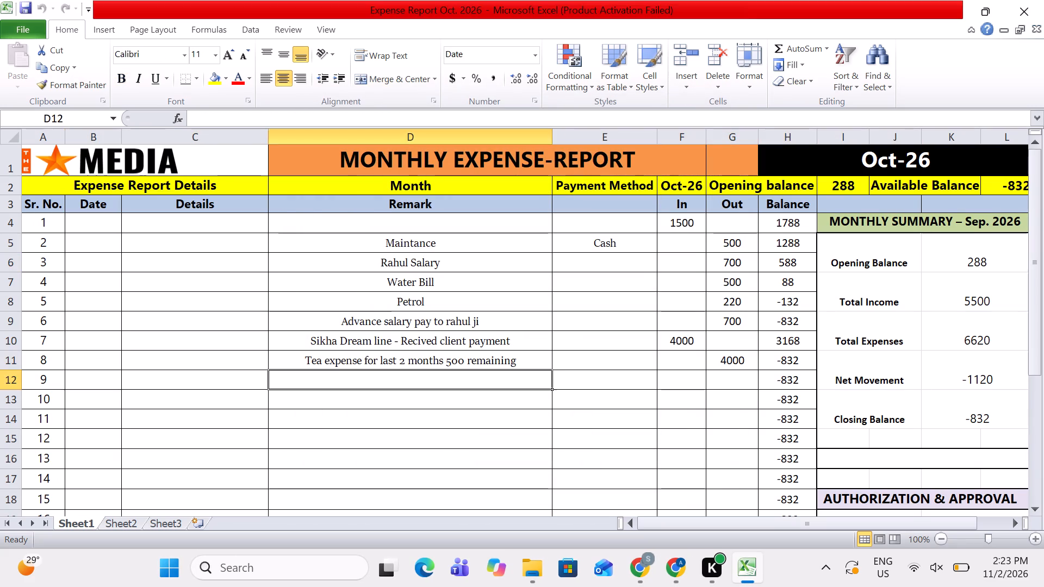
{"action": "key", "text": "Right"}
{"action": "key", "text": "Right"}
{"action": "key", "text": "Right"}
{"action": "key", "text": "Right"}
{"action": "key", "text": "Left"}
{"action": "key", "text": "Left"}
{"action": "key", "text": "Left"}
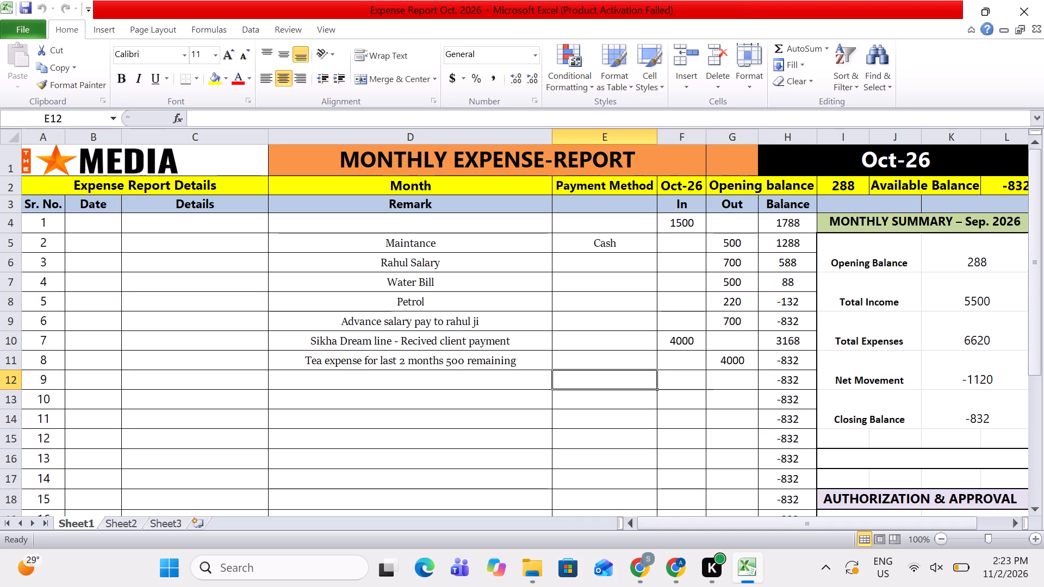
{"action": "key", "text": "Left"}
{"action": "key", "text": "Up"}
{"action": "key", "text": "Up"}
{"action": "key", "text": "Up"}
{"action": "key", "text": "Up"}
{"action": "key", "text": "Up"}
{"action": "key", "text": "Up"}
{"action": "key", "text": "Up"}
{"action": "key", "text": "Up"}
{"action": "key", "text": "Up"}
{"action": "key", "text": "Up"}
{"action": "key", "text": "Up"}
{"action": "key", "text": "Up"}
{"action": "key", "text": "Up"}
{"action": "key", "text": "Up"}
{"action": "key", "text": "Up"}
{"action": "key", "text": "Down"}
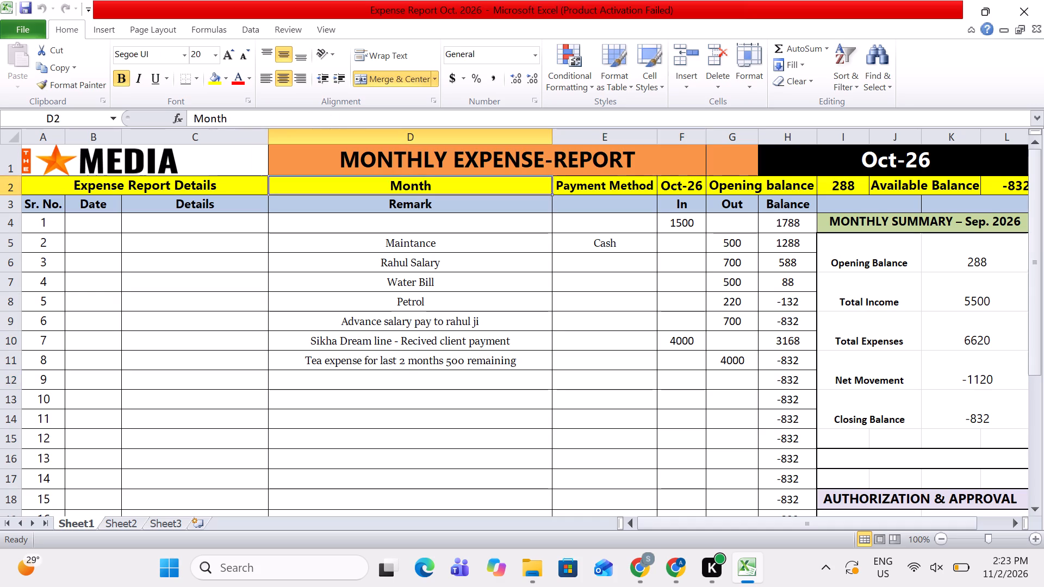
Enter the date 10/4 for the Maintance expense, Sr. No. 2, in cell B5.
{"action": "key", "text": "Down"}
{"action": "key", "text": "Down"}
{"action": "key", "text": "Right"}
{"action": "key", "text": "Down"}
{"action": "key", "text": "Left"}
{"action": "key", "text": "Left"}
{"action": "key", "text": "Left"}
{"action": "key", "text": "Right"}
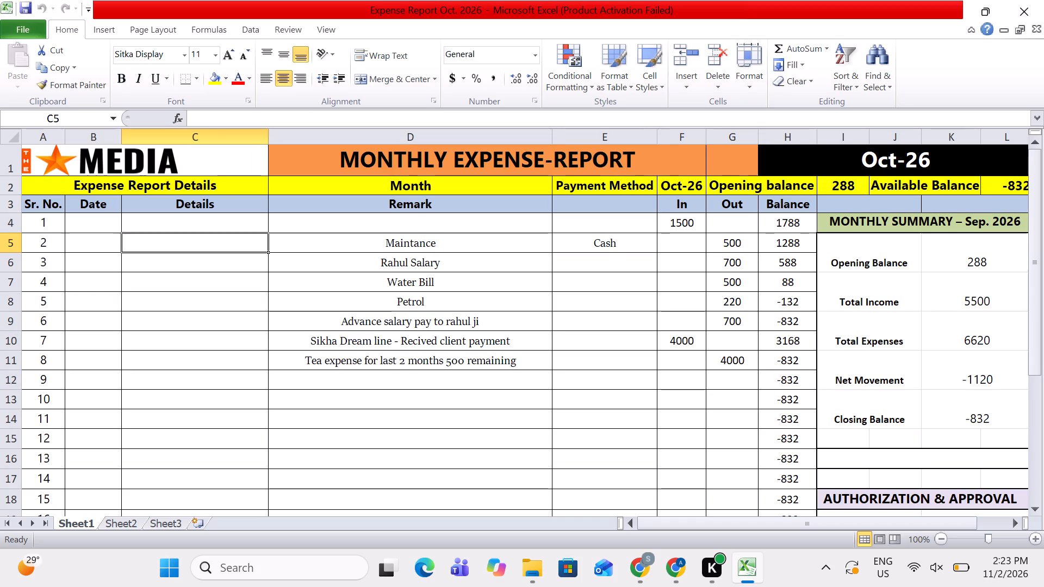
{"action": "key", "text": "Right"}
{"action": "key", "text": "Right"}
{"action": "key", "text": "Right"}
{"action": "key", "text": "Left"}
{"action": "key", "text": "Left"}
{"action": "key", "text": "Left"}
{"action": "key", "text": "Left"}
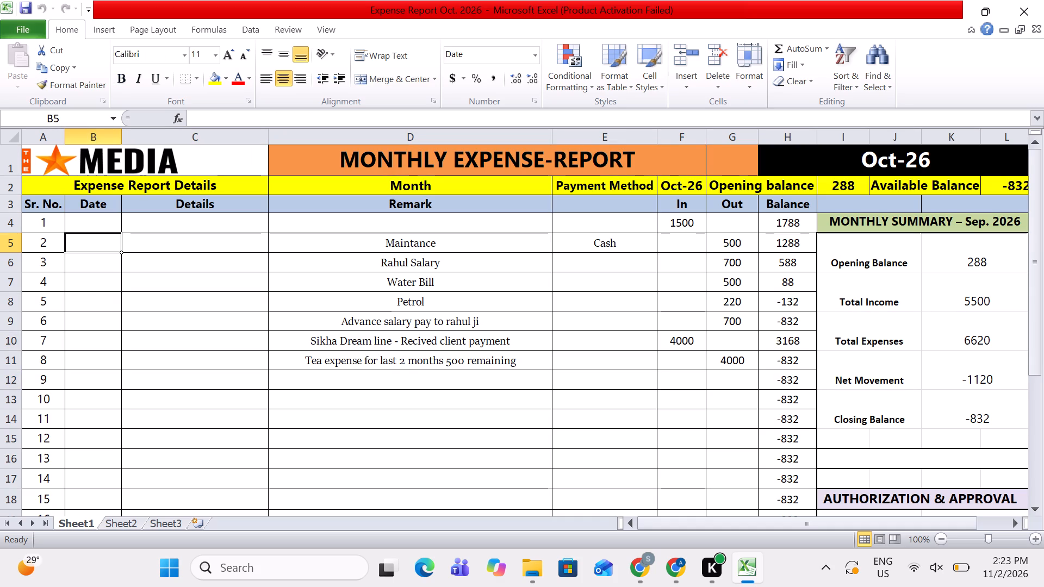
{"action": "type", "text": "4/"}
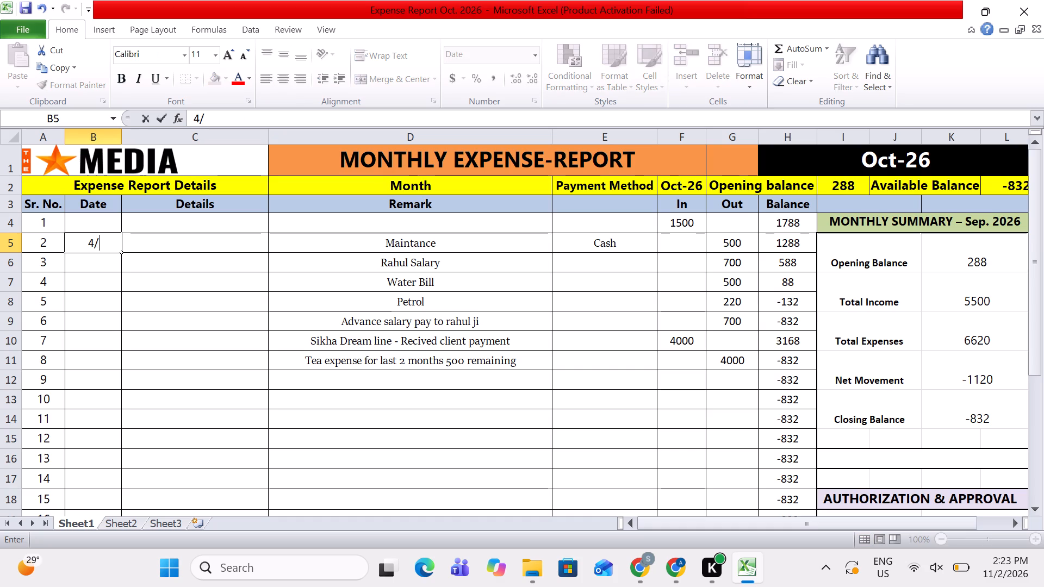
{"action": "key", "text": "BackSpace"}
{"action": "key", "text": "BackSpace"}
{"action": "key", "text": "BackSpace"}
{"action": "type", "text": "1-"}
{"action": "key", "text": "BackSpace"}
{"action": "key", "text": "0"}
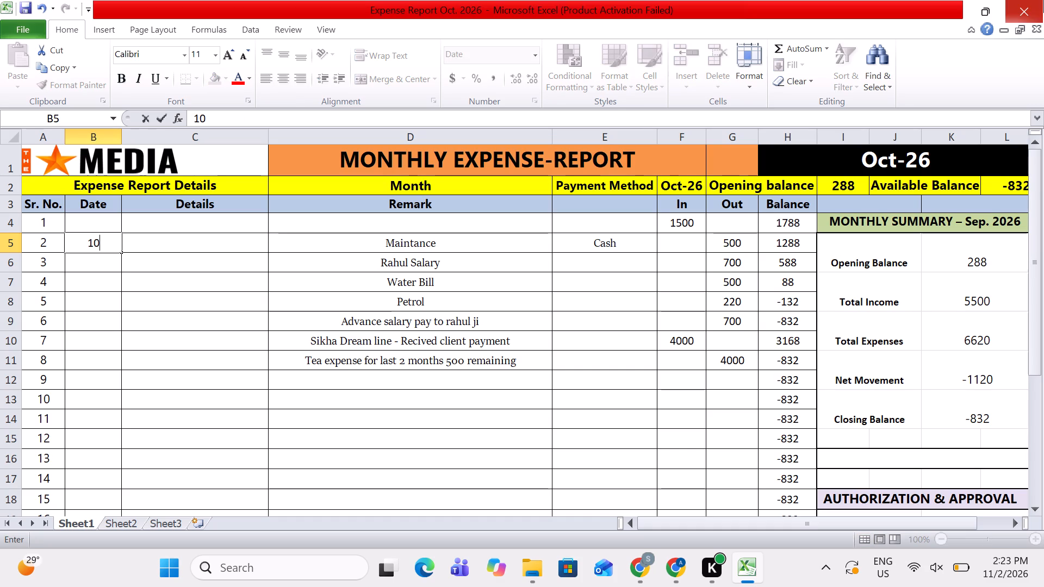
{"action": "type", "text": "/4"}
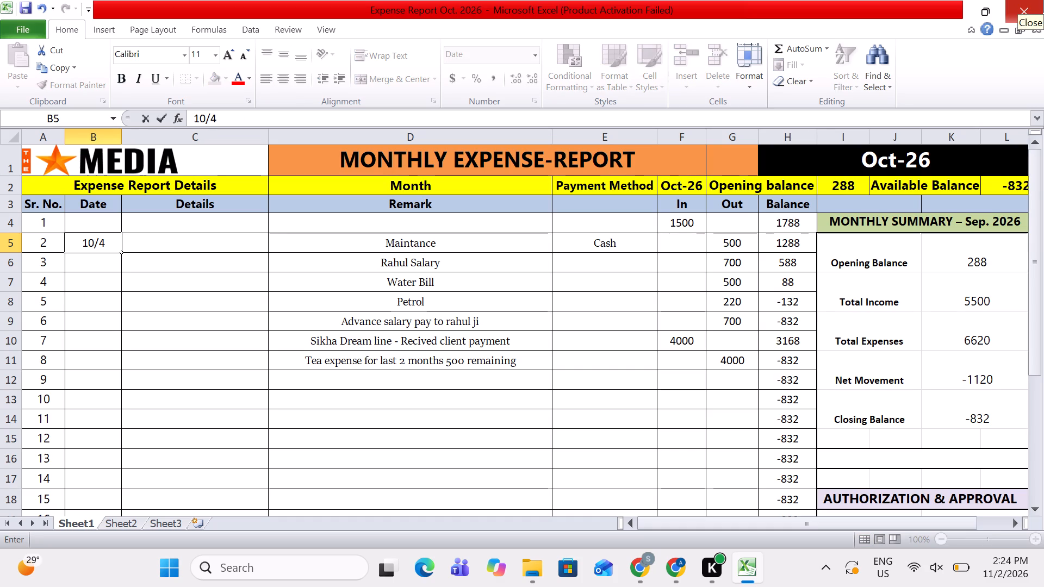
{"action": "key", "text": "Tab"}
Enter the date 10/8 for the Rahul Salary expense, Sr. No. 3, in cell B6.
{"action": "key", "text": "Left"}
{"action": "key", "text": "Right"}
{"action": "key", "text": "Down"}
{"action": "key", "text": "Right"}
{"action": "key", "text": "Right"}
{"action": "key", "text": "Left"}
{"action": "key", "text": "Left"}
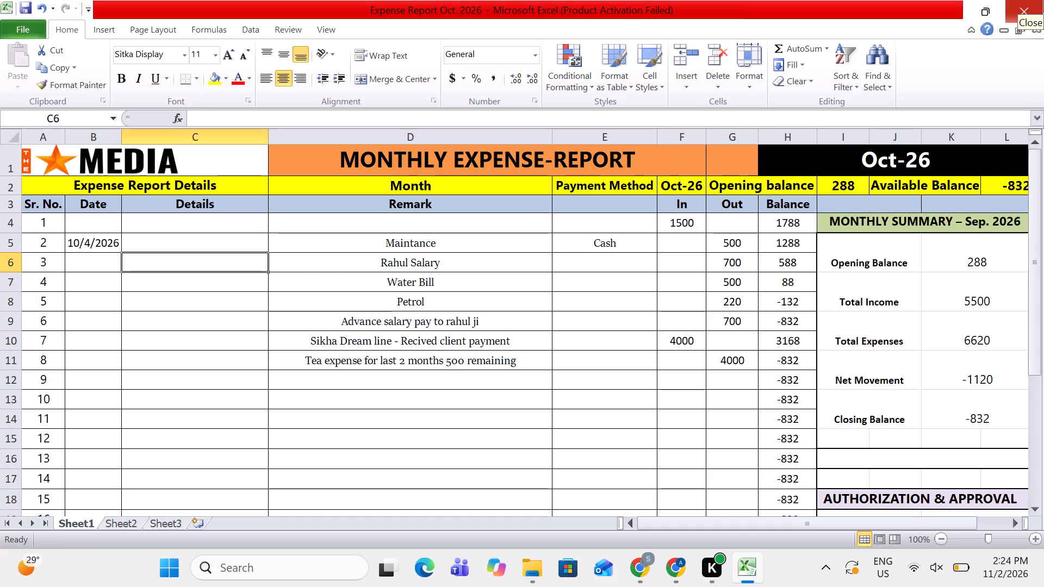
{"action": "key", "text": "Left"}
{"action": "type", "text": "10"}
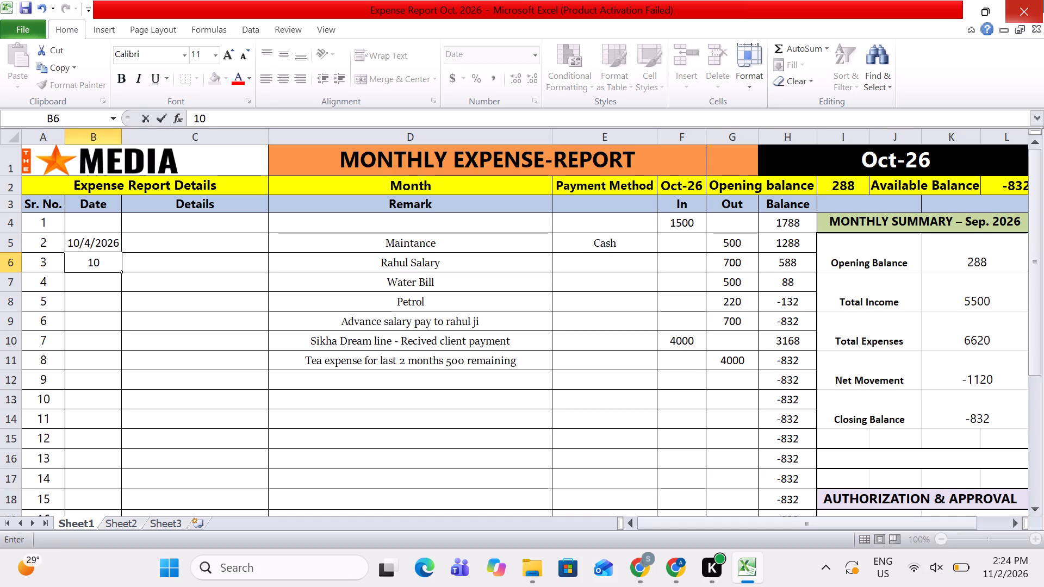
{"action": "key", "text": "slash"}
{"action": "key", "text": "8"}
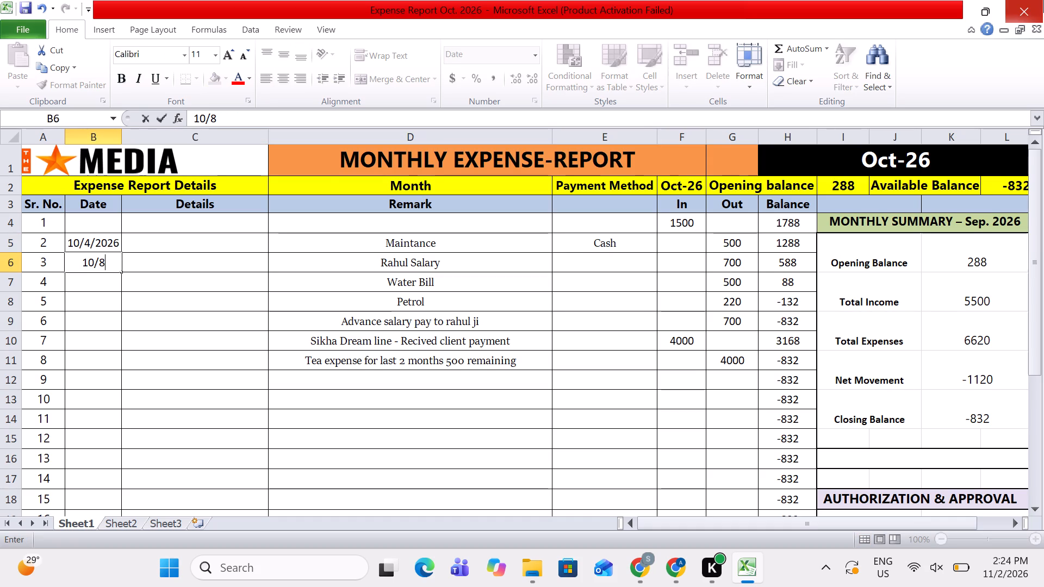
{"action": "key", "text": "Tab"}
Enter the date 10/5 for the Water Bill expense, Sr. No. 4, in cell B7.
{"action": "key", "text": "Right"}
{"action": "key", "text": "Right"}
{"action": "key", "text": "Right"}
{"action": "key", "text": "Down"}
{"action": "key", "text": "Left"}
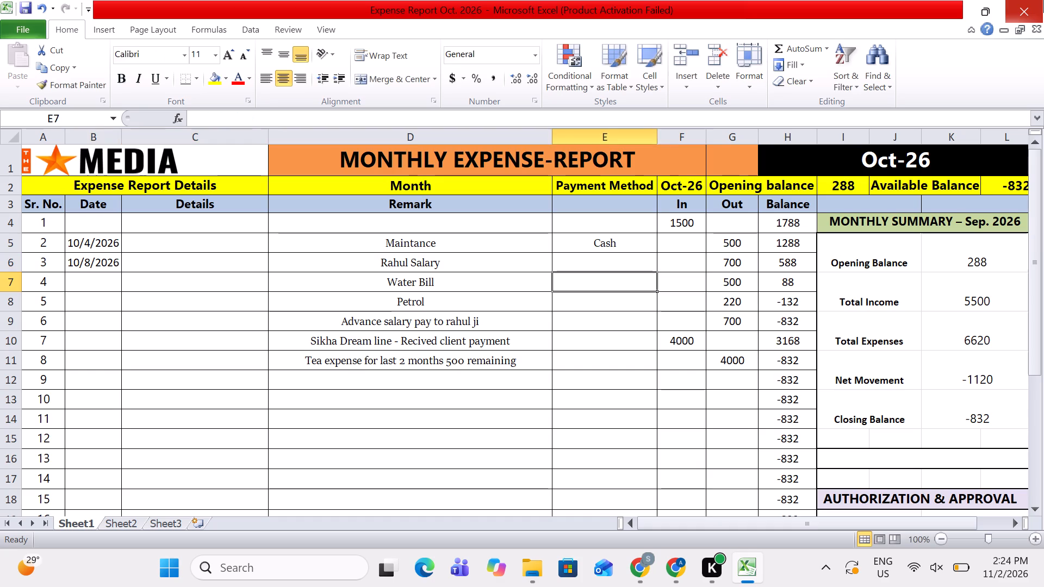
{"action": "key", "text": "Left"}
{"action": "key", "text": "Left"}
{"action": "key", "text": "Left"}
{"action": "type", "text": "10"}
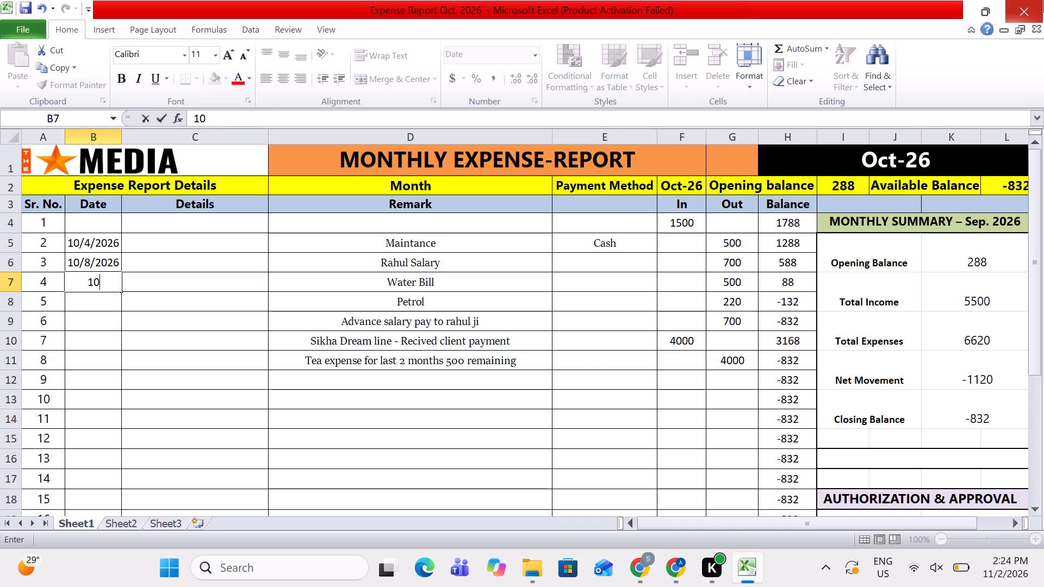
{"action": "key", "text": "slash"}
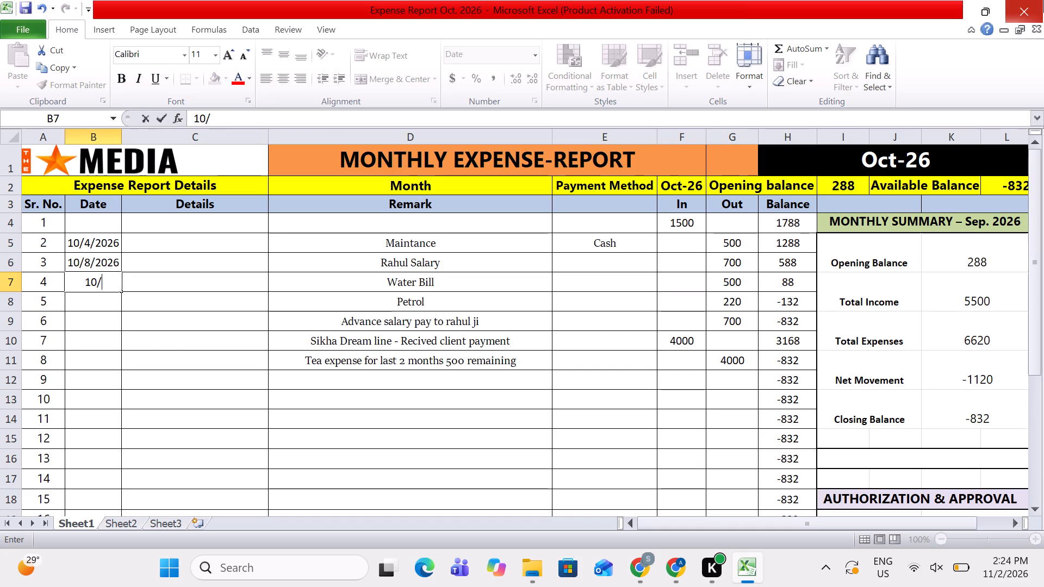
{"action": "key", "text": "5"}
{"action": "key", "text": "Tab"}
Enter the date 10/13 for the Petrol expense, Sr. No. 5, in cell B8.
{"action": "key", "text": "Right"}
{"action": "key", "text": "Right"}
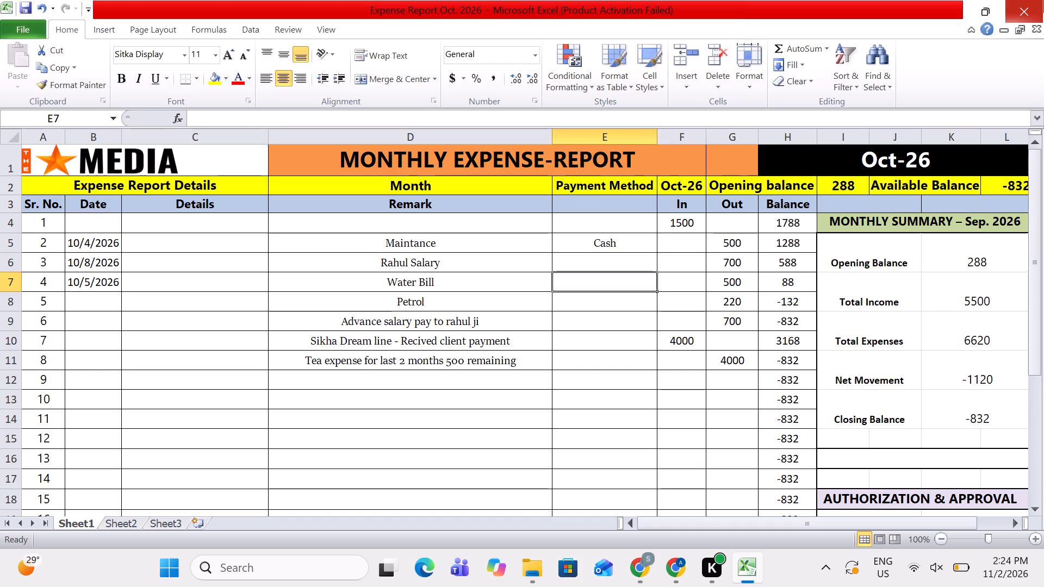
{"action": "key", "text": "Down"}
{"action": "key", "text": "Left"}
{"action": "key", "text": "Left"}
{"action": "key", "text": "Left"}
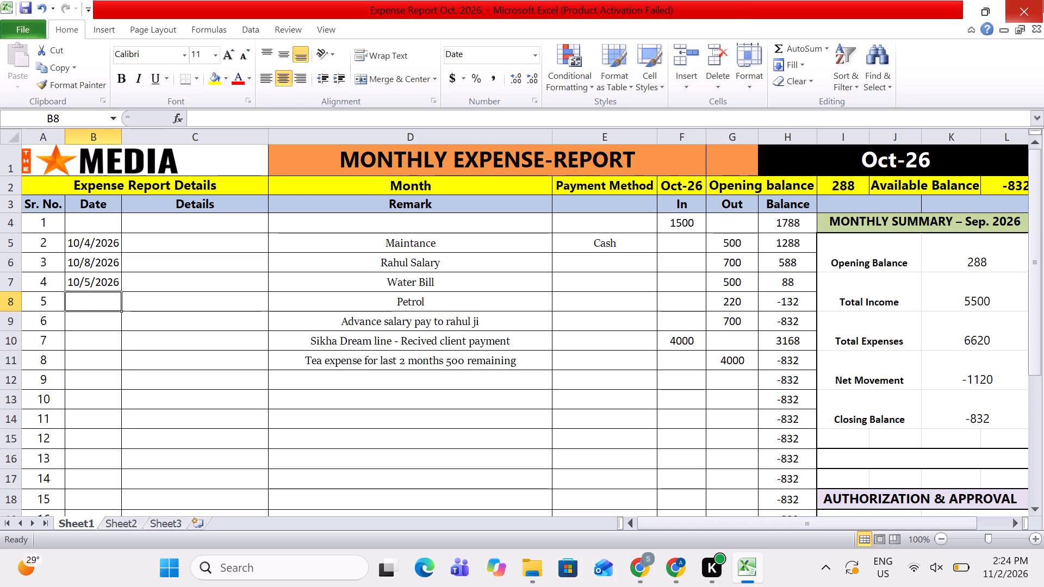
{"action": "type", "text": "10"}
{"action": "type", "text": "/13"}
{"action": "key", "text": "Tab"}
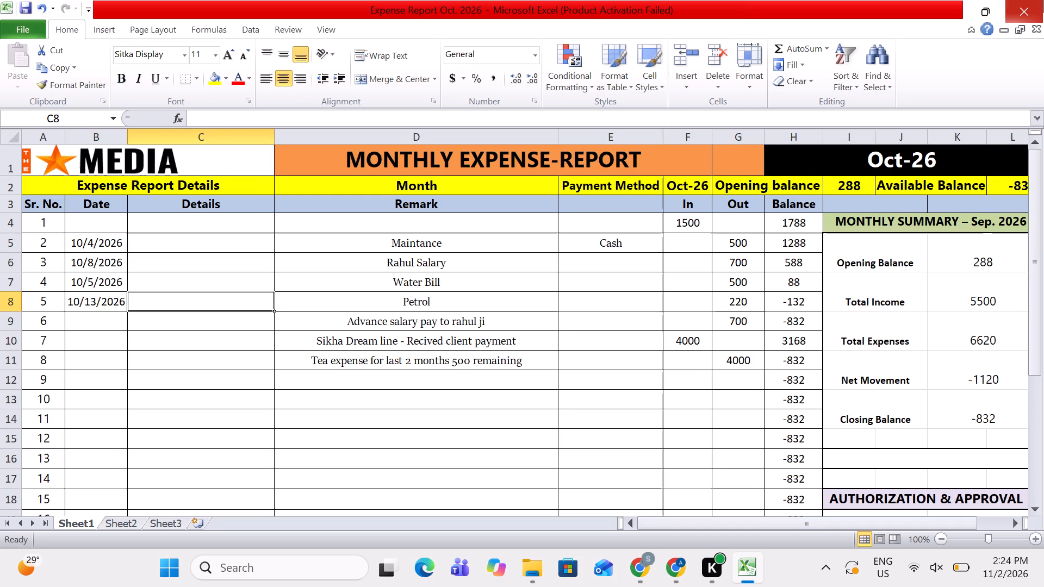
Enter the date 10/27 for the advance salary payment, Sr. No. 6, in cell B9.
{"action": "key", "text": "Right"}
{"action": "key", "text": "Right"}
{"action": "key", "text": "Right"}
{"action": "key", "text": "Right"}
{"action": "key", "text": "Down"}
{"action": "key", "text": "Left"}
{"action": "key", "text": "Left"}
{"action": "key", "text": "Left"}
{"action": "key", "text": "Left"}
{"action": "key", "text": "Left"}
{"action": "key", "text": "Left"}
{"action": "key", "text": "Left"}
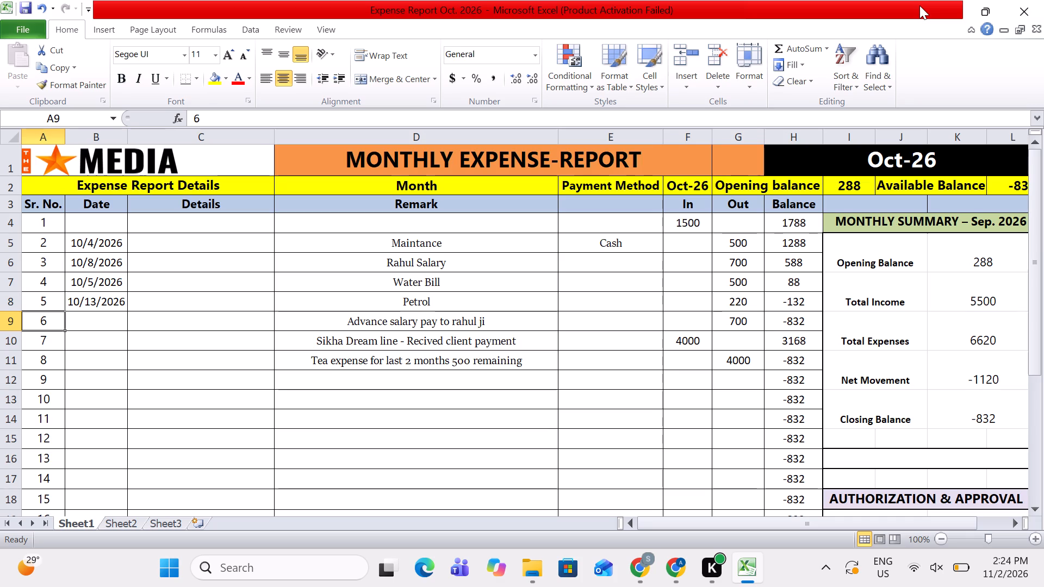
{"action": "key", "text": "Right"}
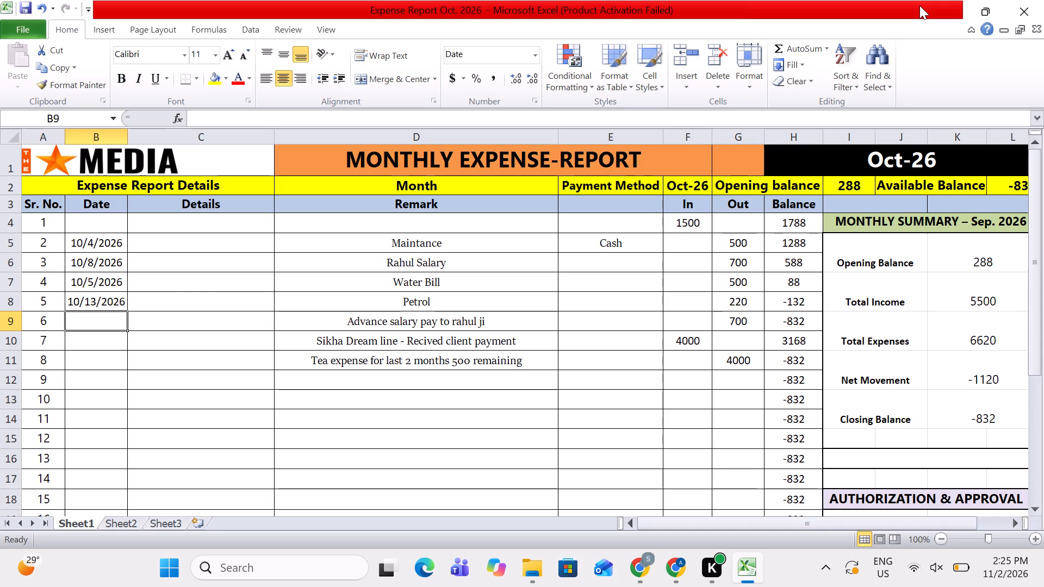
{"action": "type", "text": "10/"}
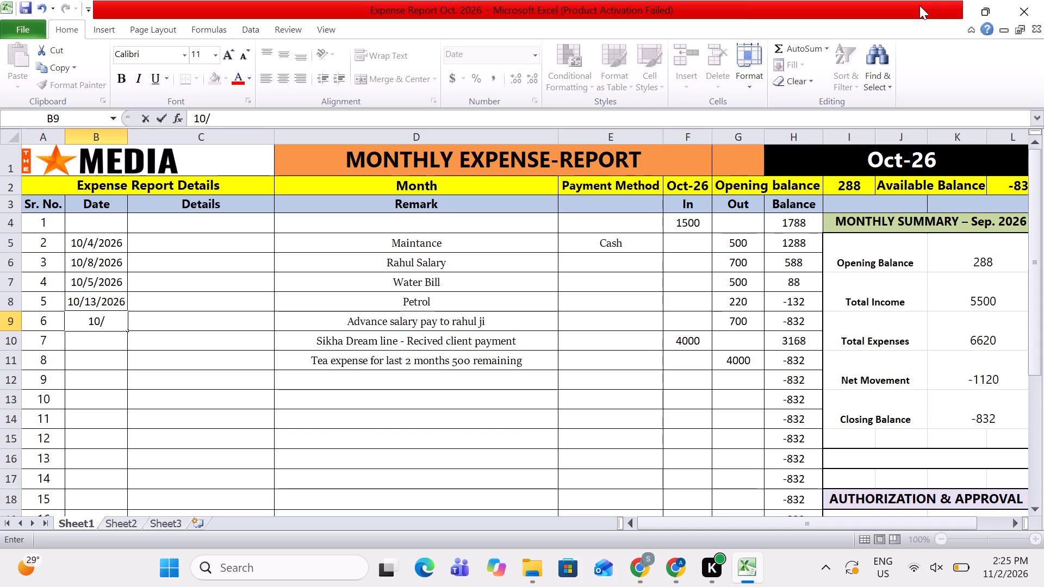
{"action": "type", "text": "27"}
{"action": "key", "text": "Tab"}
Enter the date 10/30 for the Sikha Dream line client payment, Sr. No. 7, in cell B10.
{"action": "key", "text": "Right"}
{"action": "key", "text": "Right"}
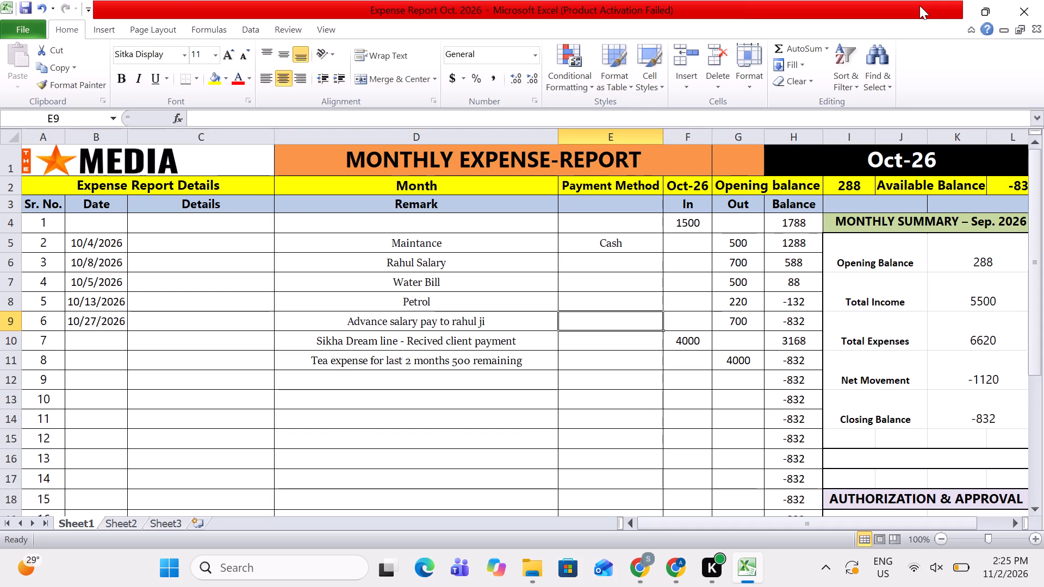
{"action": "key", "text": "Down"}
{"action": "key", "text": "Left"}
{"action": "key", "text": "Left"}
{"action": "key", "text": "Right"}
{"action": "key", "text": "Right"}
{"action": "key", "text": "Left"}
{"action": "key", "text": "Left"}
{"action": "key", "text": "Left"}
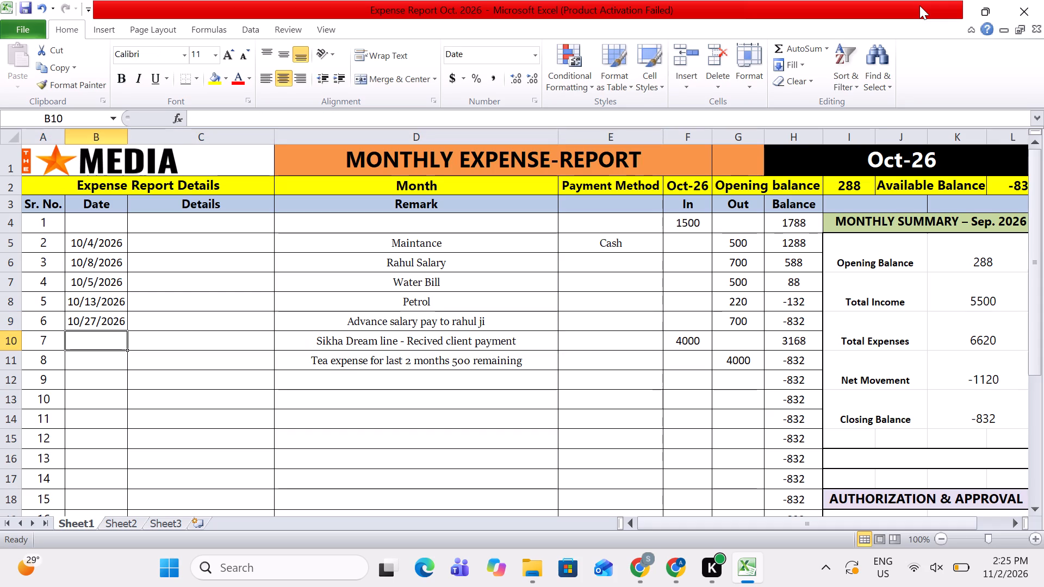
{"action": "type", "text": "10/"}
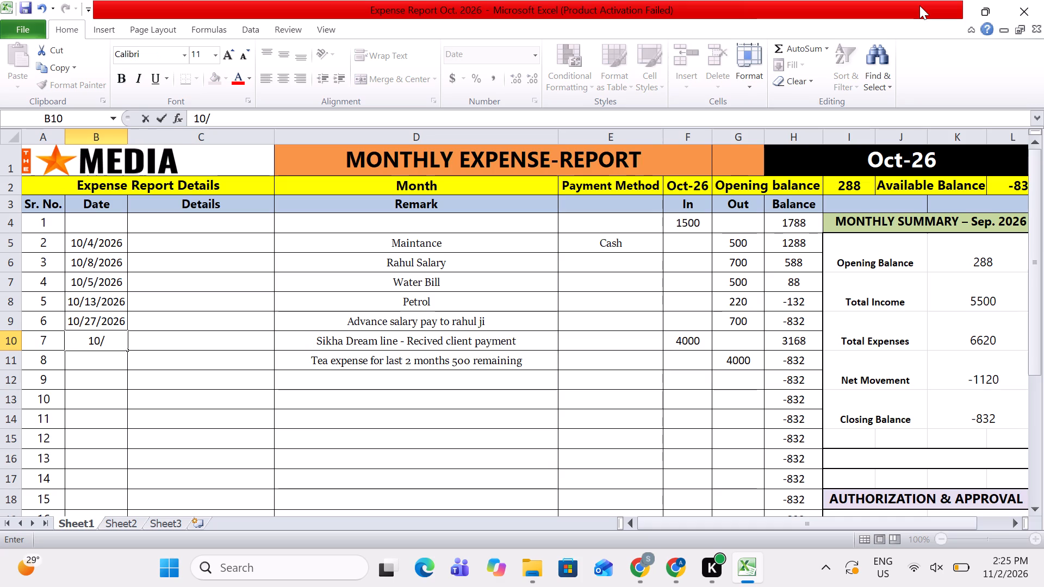
{"action": "type", "text": "20"}
{"action": "key", "text": "BackSpace"}
{"action": "key", "text": "BackSpace"}
{"action": "type", "text": "30"}
{"action": "key", "text": "Tab"}
Enter the date 10/30 for the two-month tea expense, Sr. No. 8, in cell B11.
{"action": "key", "text": "Right"}
{"action": "key", "text": "Right"}
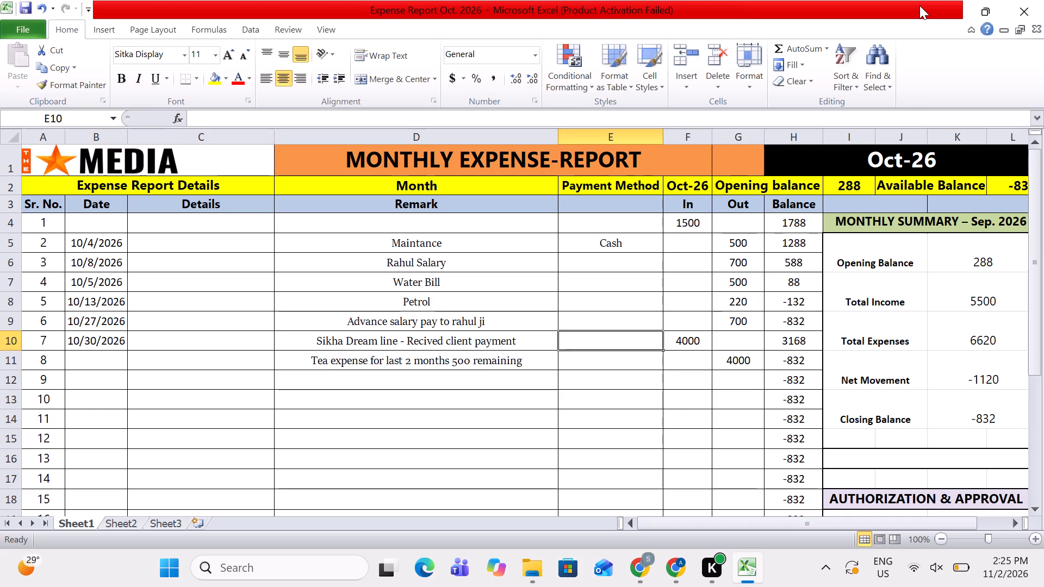
{"action": "key", "text": "Down"}
{"action": "key", "text": "Left"}
{"action": "key", "text": "Left"}
{"action": "key", "text": "Left"}
{"action": "type", "text": "10/30"}
{"action": "key", "text": "Tab"}
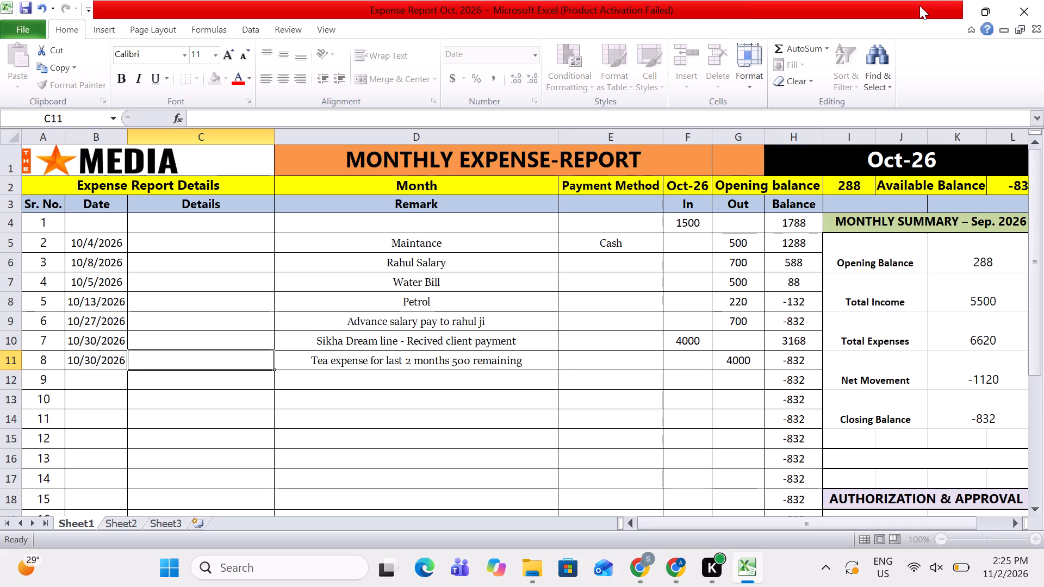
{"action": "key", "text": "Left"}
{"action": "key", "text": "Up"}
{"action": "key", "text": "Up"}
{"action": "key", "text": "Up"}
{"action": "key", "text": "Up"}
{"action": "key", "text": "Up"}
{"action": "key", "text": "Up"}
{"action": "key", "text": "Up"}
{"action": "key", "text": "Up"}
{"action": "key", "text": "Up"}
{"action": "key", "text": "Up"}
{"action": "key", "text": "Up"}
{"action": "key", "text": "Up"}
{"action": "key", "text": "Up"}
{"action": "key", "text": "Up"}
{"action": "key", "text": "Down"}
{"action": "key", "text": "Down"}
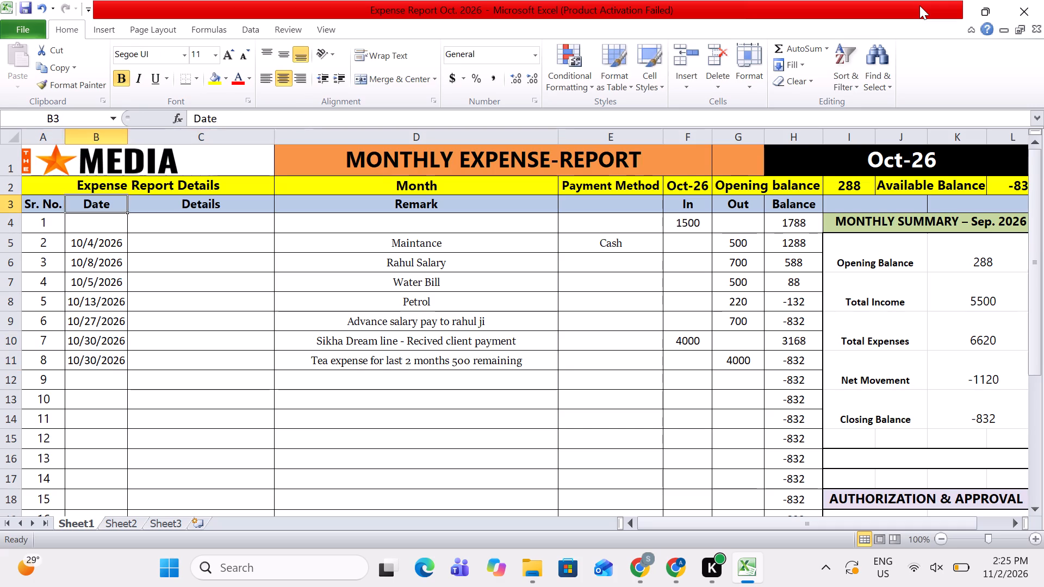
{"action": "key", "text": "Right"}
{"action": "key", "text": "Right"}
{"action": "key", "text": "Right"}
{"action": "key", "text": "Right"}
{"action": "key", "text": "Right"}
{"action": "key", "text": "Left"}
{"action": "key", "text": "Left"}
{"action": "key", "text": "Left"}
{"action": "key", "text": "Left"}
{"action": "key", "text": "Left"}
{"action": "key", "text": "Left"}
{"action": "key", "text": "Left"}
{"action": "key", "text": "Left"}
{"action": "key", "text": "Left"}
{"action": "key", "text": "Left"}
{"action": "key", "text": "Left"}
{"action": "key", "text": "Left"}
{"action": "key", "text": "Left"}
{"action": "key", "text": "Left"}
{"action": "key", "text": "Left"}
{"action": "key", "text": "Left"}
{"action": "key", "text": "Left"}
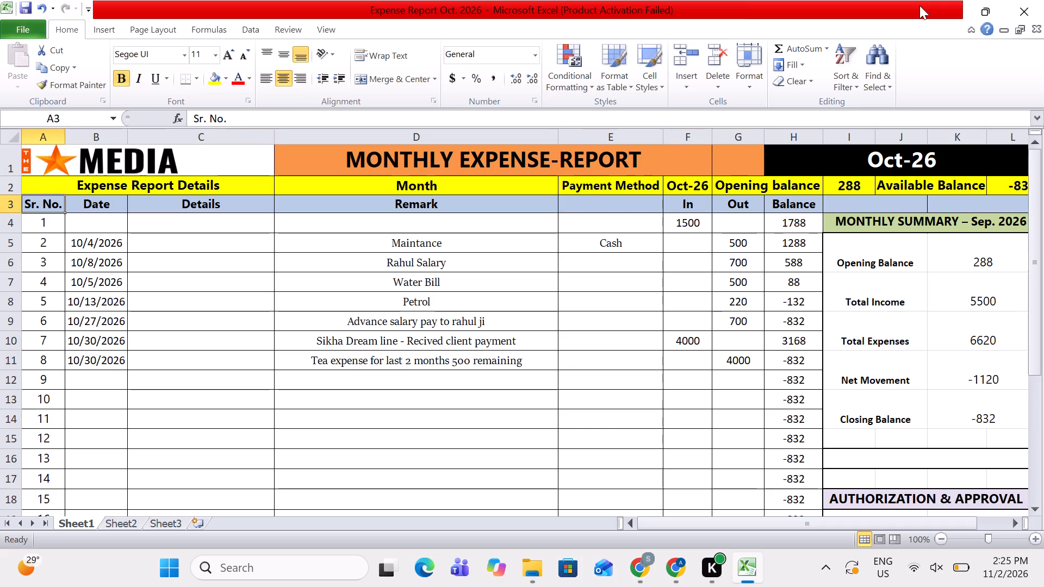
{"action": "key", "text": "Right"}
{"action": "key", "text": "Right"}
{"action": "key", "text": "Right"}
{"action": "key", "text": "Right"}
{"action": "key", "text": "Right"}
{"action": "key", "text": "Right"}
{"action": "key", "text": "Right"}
Enter the date 10/9 for the 1500 incoming entry, Sr. No. 1, in cell B4.
{"action": "key", "text": "Down"}
{"action": "key", "text": "Left"}
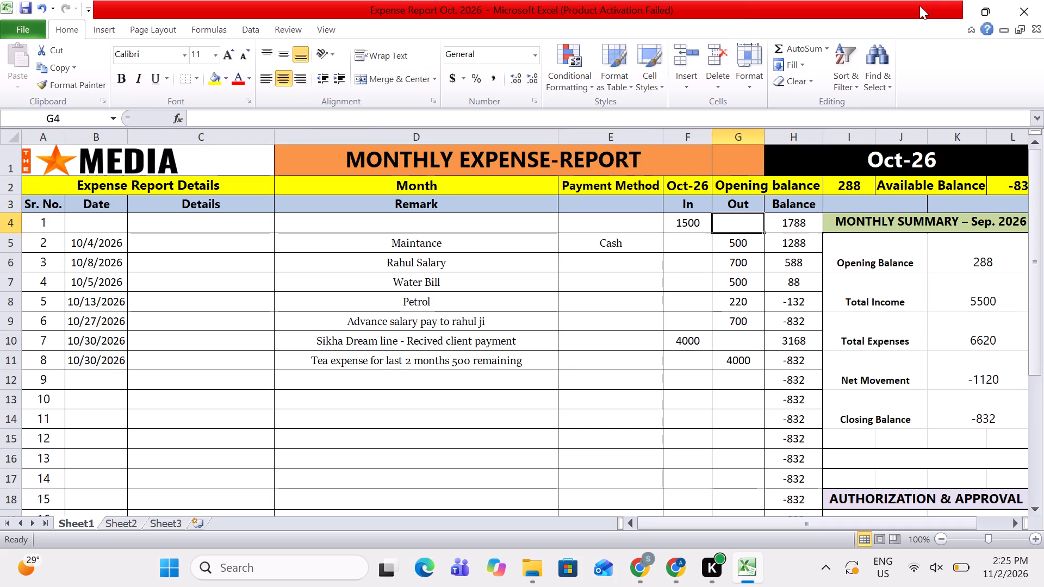
{"action": "key", "text": "Left"}
{"action": "key", "text": "Left"}
{"action": "key", "text": "Left"}
{"action": "key", "text": "Left"}
{"action": "key", "text": "Left"}
{"action": "key", "text": "Left"}
{"action": "key", "text": "Left"}
{"action": "key", "text": "Left"}
{"action": "key", "text": "Left"}
{"action": "key", "text": "Left"}
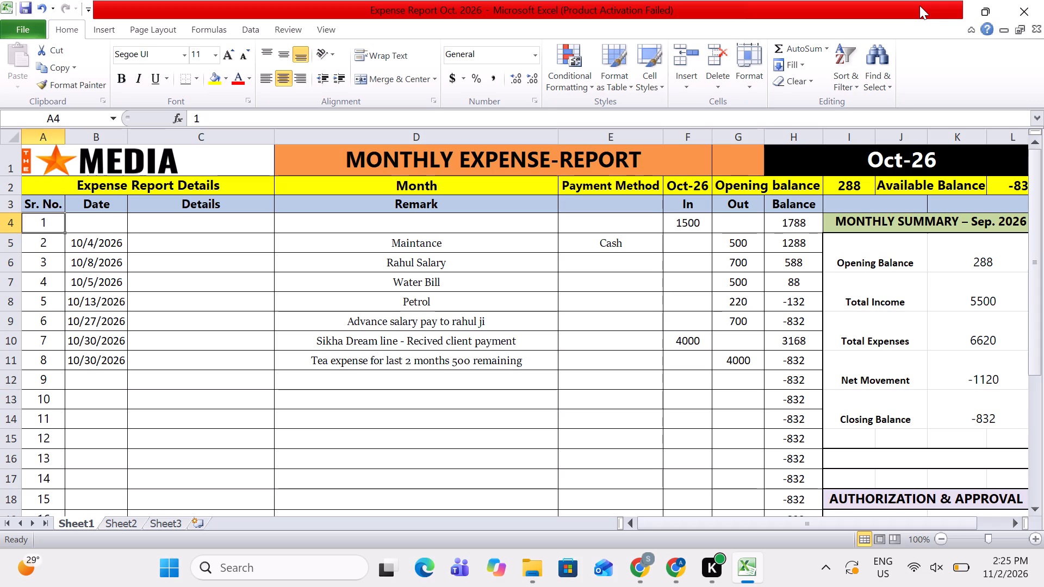
{"action": "key", "text": "Right"}
{"action": "type", "text": "10"}
{"action": "type", "text": "/9"}
{"action": "key", "text": "Tab"}
Enter the remark "New Budget Add on" for Sr. No. 1 in cell D4.
{"action": "key", "text": "Right"}
{"action": "key", "text": "Left"}
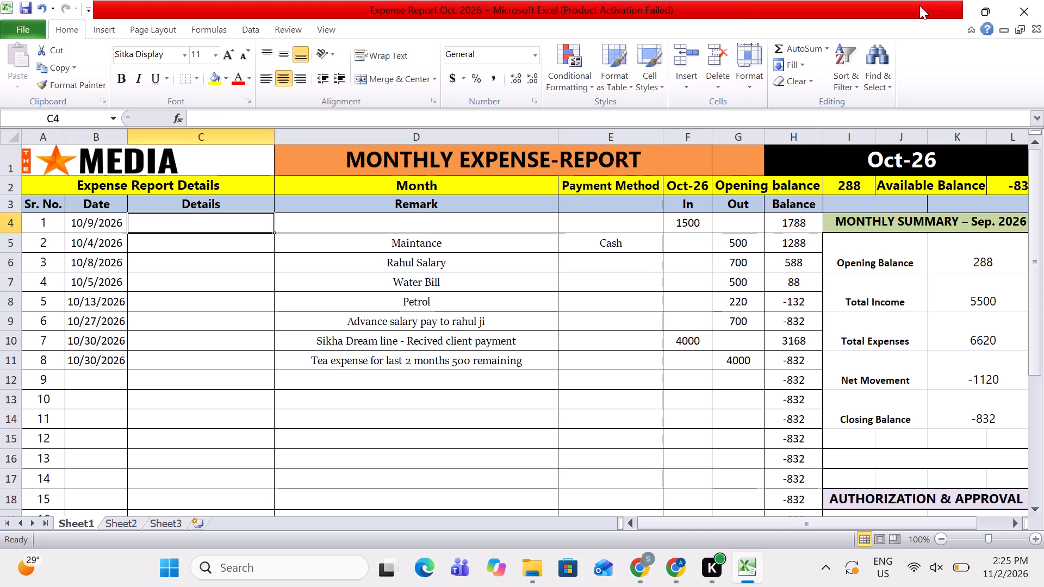
{"action": "key", "text": "Right"}
{"action": "key", "text": "Right"}
{"action": "key", "text": "Left"}
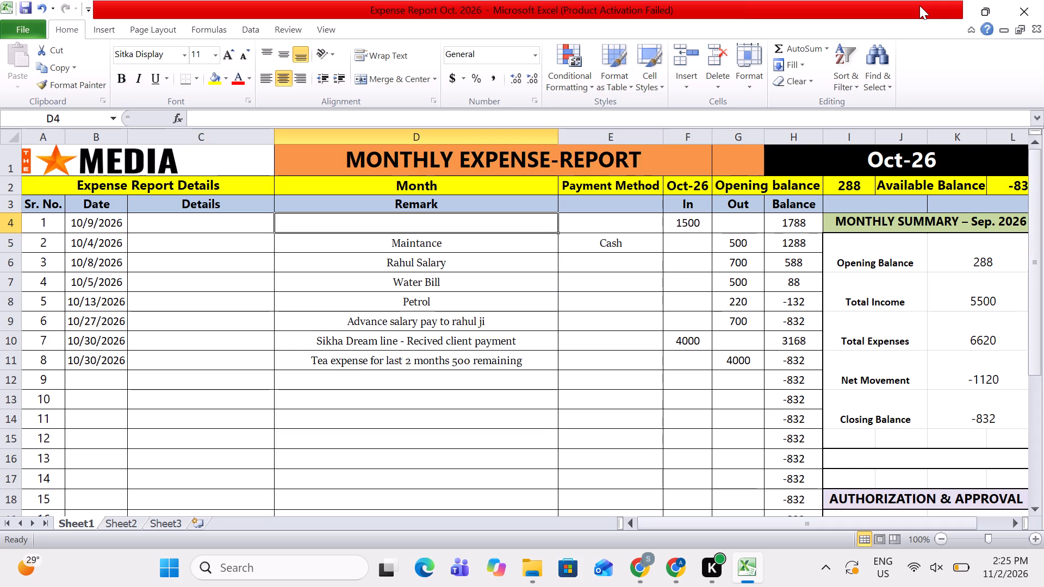
{"action": "type", "text": "New Bu"}
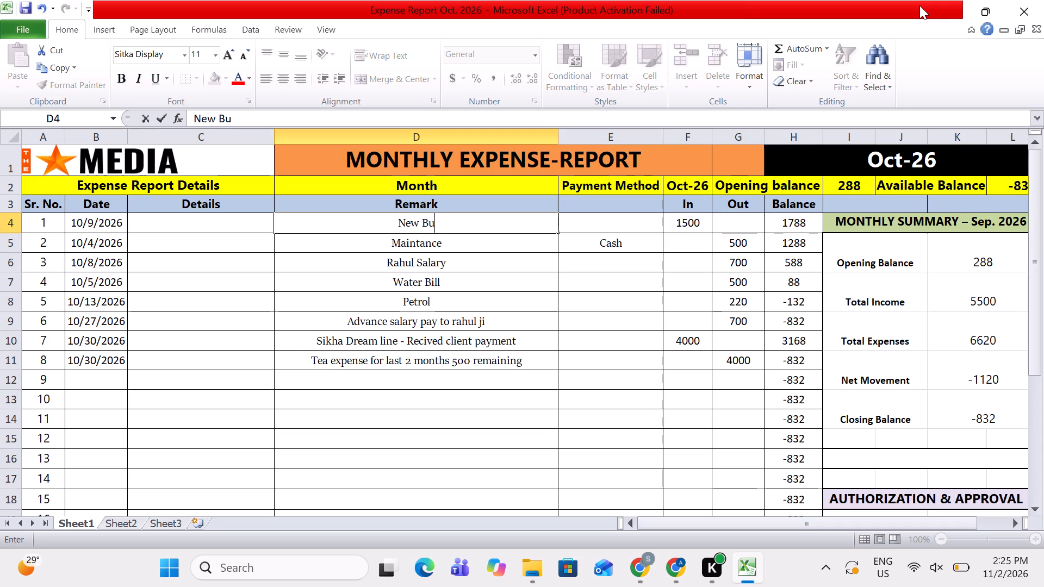
{"action": "type", "text": "dget Add on"}
{"action": "key", "text": "Tab"}
Enter UPI as the payment method for the salary expense, Sr. No. 3, in cell E6.
{"action": "key", "text": "Down"}
{"action": "key", "text": "Down"}
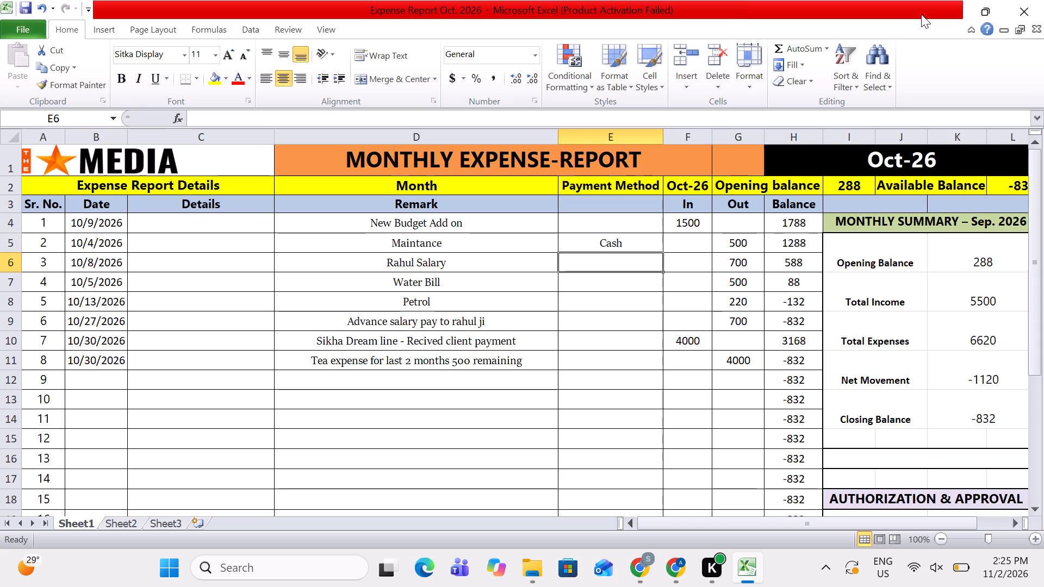
{"action": "type", "text": "UPI"}
{"action": "key", "text": "Right"}
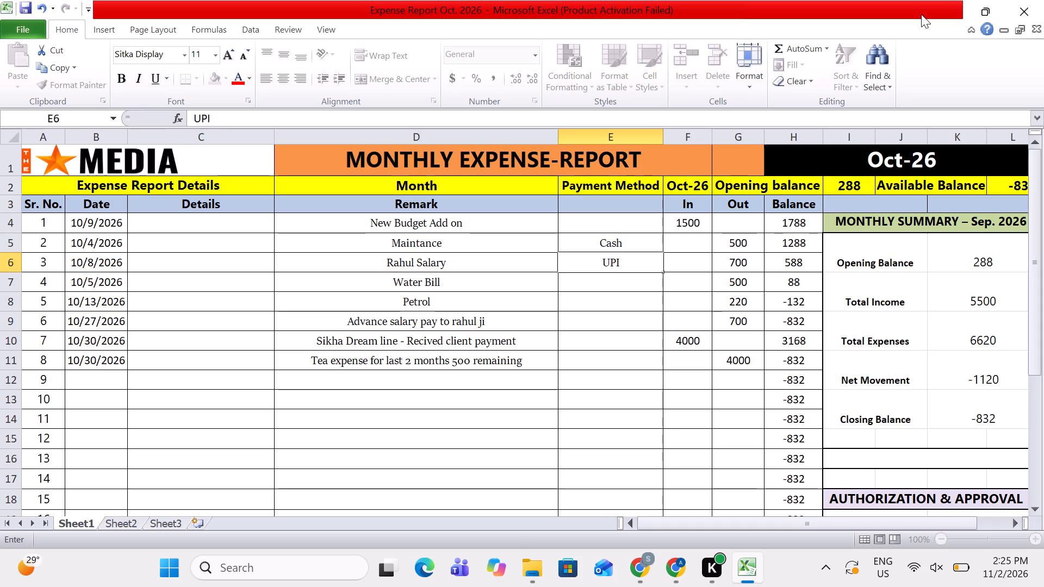
Copy the UPI payment method from E6 to the Water Bill, Petrol and advance salary rows, cells E7 to E9.
{"action": "key", "text": "Left"}
{"action": "key", "text": "ctrl+c"}
{"action": "key", "text": "Down"}
{"action": "key", "text": "shift+Down"}
{"action": "key", "text": "shift+Down"}
{"action": "key", "text": "shift+Down"}
{"action": "key", "text": "shift+Down"}
{"action": "key", "text": "shift+Up"}
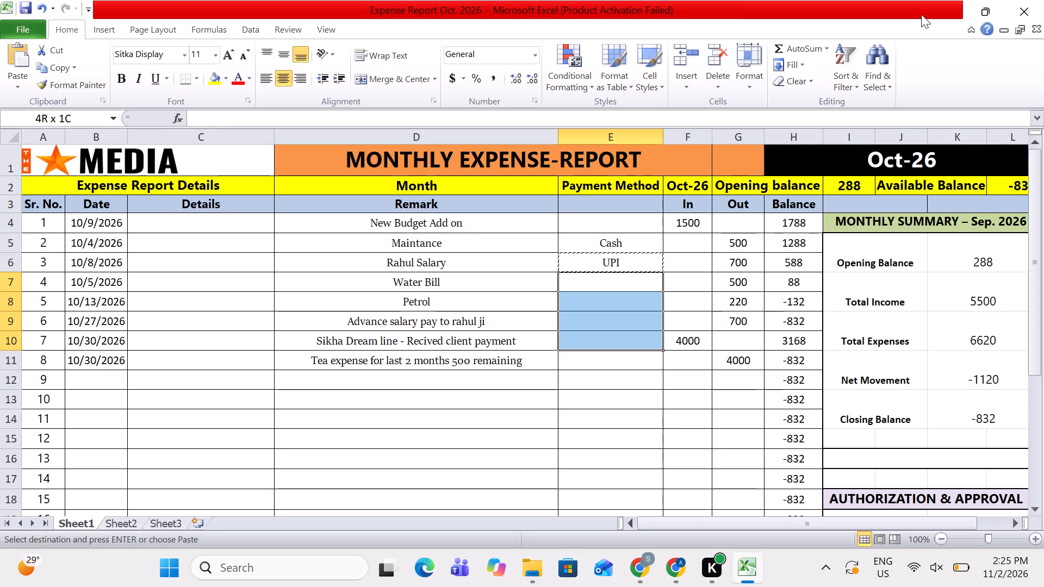
{"action": "key", "text": "shift+Up"}
{"action": "key", "text": "ctrl+v"}
Paste the copied UPI payment method for the New Budget Add on entry, Sr. No. 1, in cell E4.
{"action": "key", "text": "Up"}
{"action": "key", "text": "Up"}
{"action": "key", "text": "Up"}
{"action": "key", "text": "ctrl+v"}
Enter Cash as the payment method for the Sikha Dream line client payment and the tea expense, cells E10 and E11.
{"action": "key", "text": "Down"}
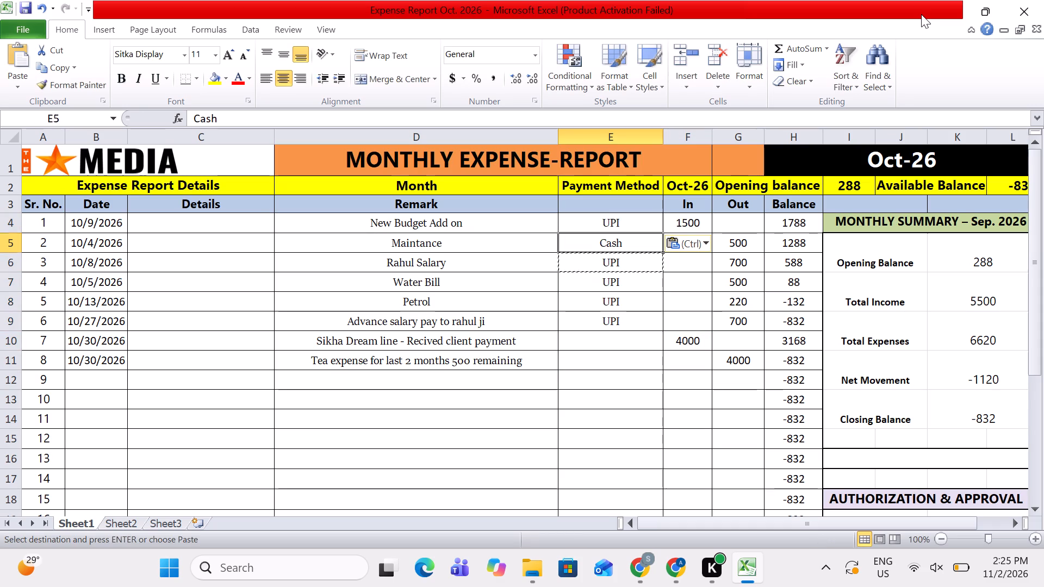
{"action": "key", "text": "Down"}
{"action": "key", "text": "Down"}
{"action": "key", "text": "Down"}
{"action": "key", "text": "Down"}
{"action": "key", "text": "Down"}
{"action": "key", "text": "shift+c"}
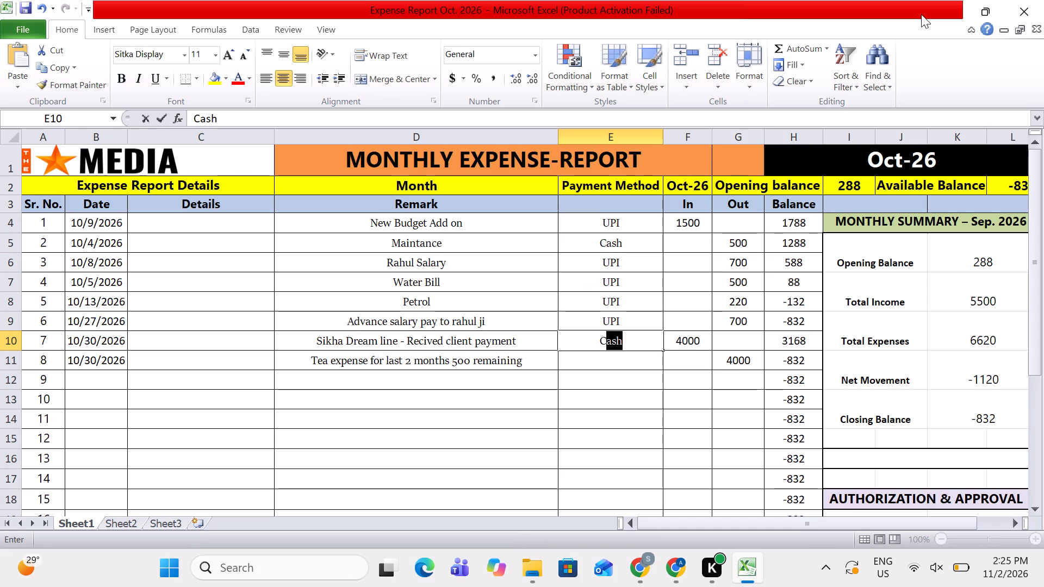
{"action": "key", "text": "Right"}
{"action": "key", "text": "Down"}
{"action": "key", "text": "Left"}
{"action": "key", "text": "shift+c"}
{"action": "key", "text": "Up"}
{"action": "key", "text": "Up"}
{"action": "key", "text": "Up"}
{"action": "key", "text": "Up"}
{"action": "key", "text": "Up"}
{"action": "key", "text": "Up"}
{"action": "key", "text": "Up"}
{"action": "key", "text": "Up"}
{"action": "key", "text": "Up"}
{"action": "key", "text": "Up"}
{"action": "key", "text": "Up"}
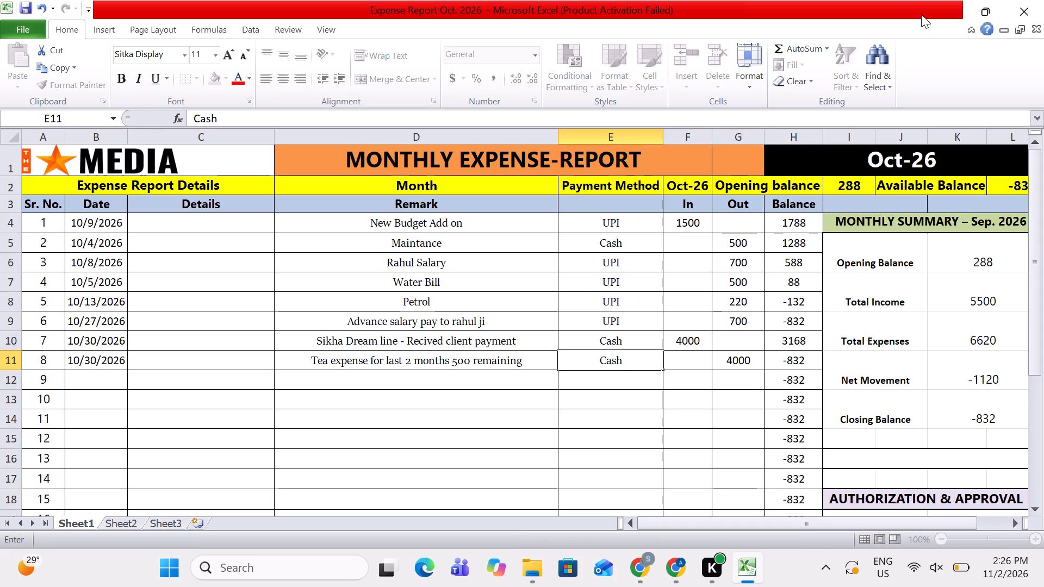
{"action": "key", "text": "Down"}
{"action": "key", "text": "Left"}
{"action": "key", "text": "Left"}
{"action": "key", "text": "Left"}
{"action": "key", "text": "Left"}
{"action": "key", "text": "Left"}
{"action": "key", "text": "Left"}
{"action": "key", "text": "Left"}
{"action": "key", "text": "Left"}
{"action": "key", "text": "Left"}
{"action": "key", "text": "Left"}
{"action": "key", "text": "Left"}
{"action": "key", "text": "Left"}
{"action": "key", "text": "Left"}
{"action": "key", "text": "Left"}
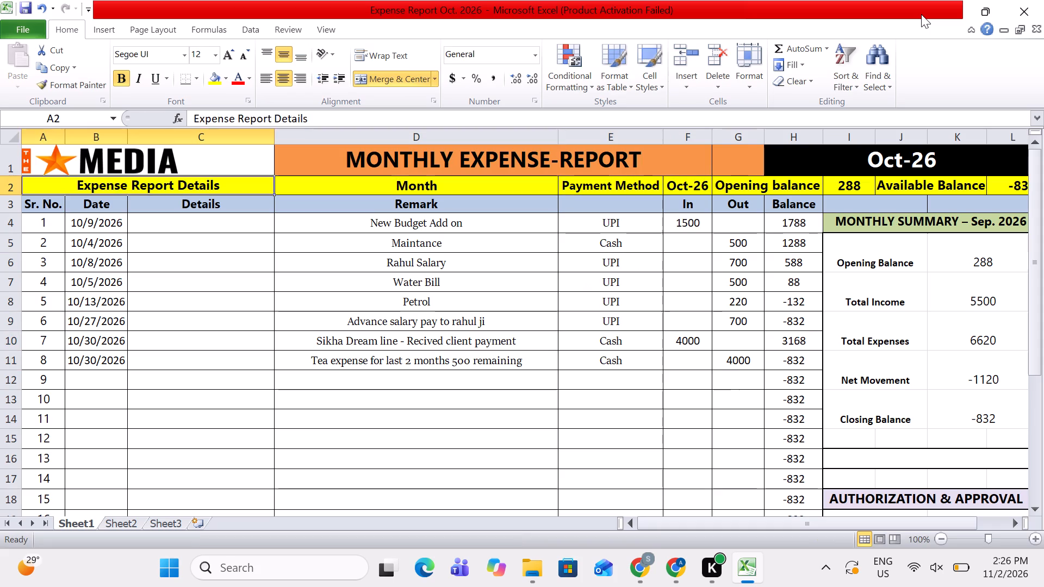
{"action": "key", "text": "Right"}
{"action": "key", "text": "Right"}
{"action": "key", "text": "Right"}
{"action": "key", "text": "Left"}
Save the October 2026 expense report workbook.
{"action": "key", "text": "ctrl+s"}
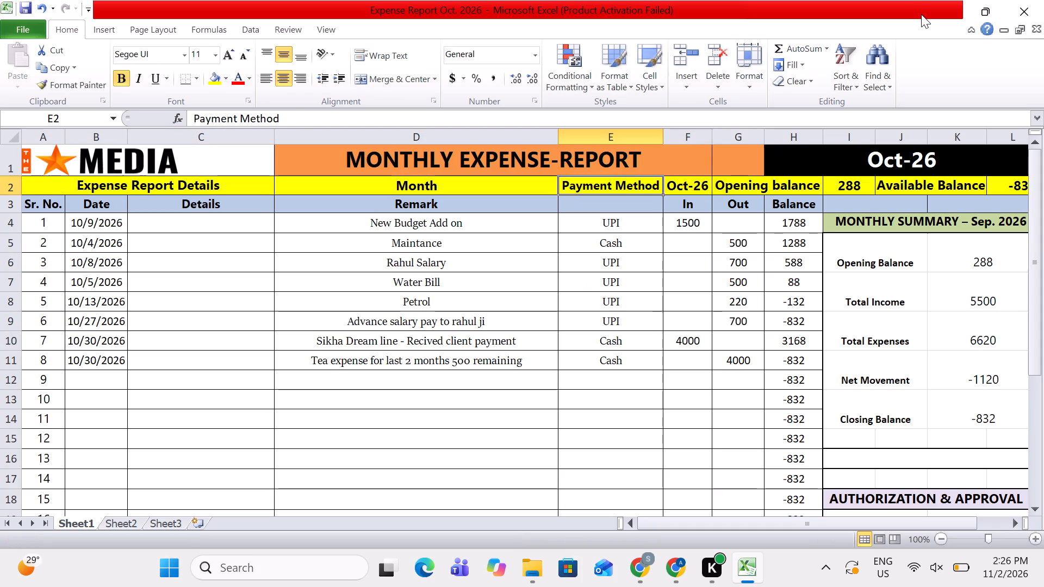
{"action": "key", "text": "ctrl+s"}
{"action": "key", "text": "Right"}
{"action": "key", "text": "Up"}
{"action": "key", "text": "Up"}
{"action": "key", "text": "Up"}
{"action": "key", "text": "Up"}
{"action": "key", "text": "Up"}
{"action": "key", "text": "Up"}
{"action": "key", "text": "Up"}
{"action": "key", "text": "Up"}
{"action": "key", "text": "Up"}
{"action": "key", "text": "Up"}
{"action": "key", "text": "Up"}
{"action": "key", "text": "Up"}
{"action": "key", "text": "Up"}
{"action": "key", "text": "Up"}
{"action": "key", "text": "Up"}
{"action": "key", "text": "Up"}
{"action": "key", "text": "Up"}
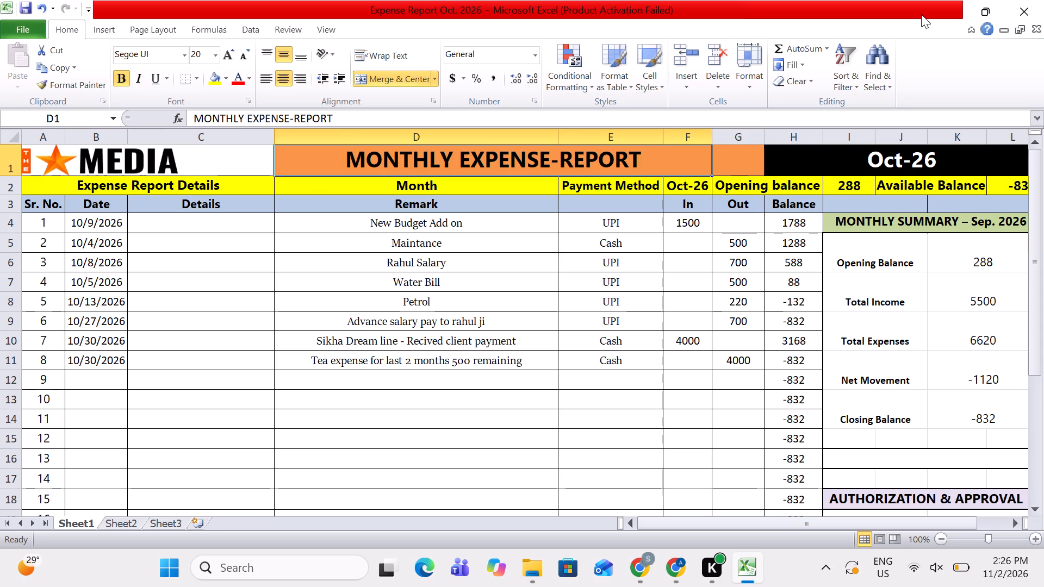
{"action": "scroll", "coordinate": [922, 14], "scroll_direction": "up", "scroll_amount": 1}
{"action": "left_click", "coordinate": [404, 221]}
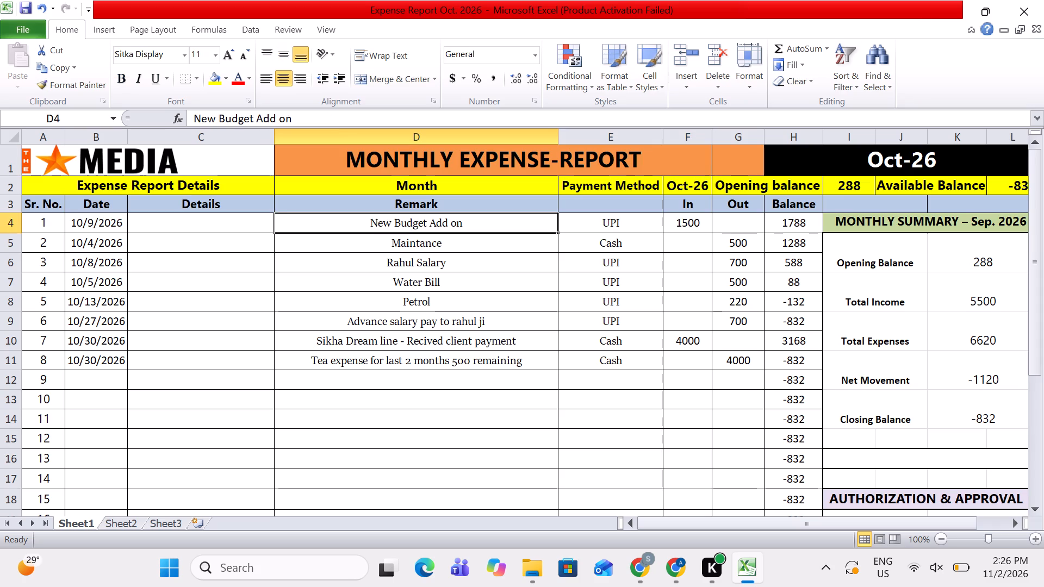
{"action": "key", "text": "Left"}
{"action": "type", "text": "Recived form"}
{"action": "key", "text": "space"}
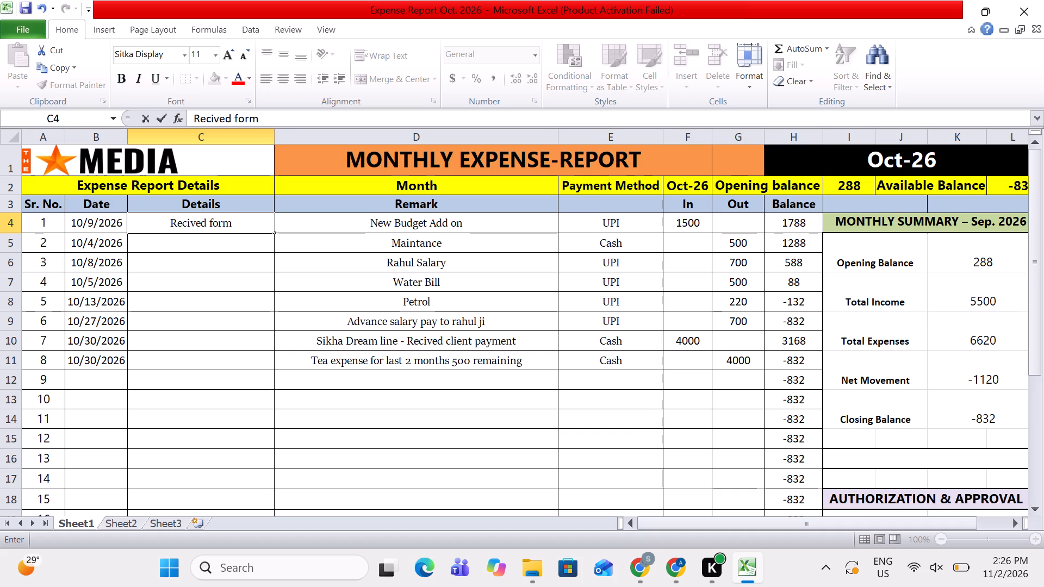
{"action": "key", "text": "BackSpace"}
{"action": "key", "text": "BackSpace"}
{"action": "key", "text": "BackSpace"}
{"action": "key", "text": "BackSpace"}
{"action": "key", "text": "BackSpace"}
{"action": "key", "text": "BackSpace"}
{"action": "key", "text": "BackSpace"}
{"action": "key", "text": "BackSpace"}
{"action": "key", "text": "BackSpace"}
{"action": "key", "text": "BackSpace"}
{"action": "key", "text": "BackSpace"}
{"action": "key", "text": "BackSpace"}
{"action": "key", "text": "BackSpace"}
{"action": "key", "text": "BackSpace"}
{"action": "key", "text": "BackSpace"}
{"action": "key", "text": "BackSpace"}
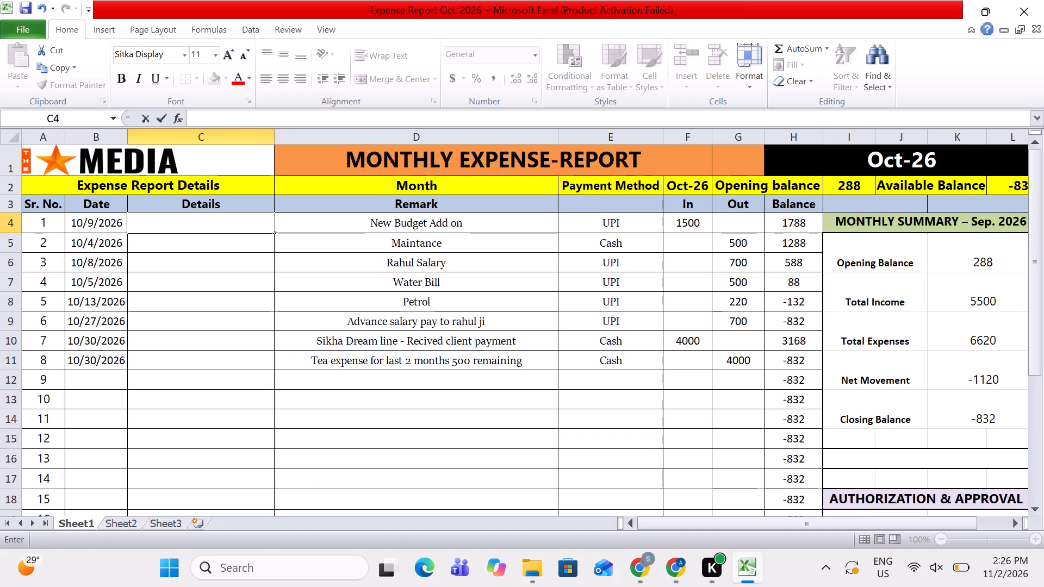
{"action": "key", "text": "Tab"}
Save the expense report workbook again.
{"action": "key", "text": "Down"}
{"action": "key", "text": "Left"}
{"action": "key", "text": "Right"}
{"action": "key", "text": "ctrl+s"}
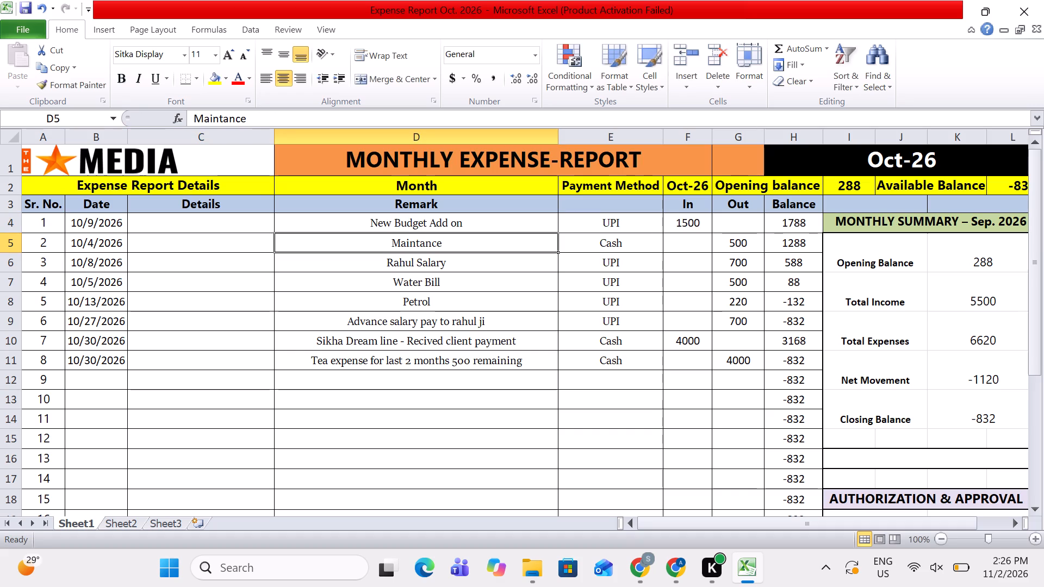
Open the Expense Report Sep. 2026 workbook from the Monthly Expense folder.
{"action": "left_click", "coordinate": [270, 585]}
{"action": "left_click", "coordinate": [284, 571]}
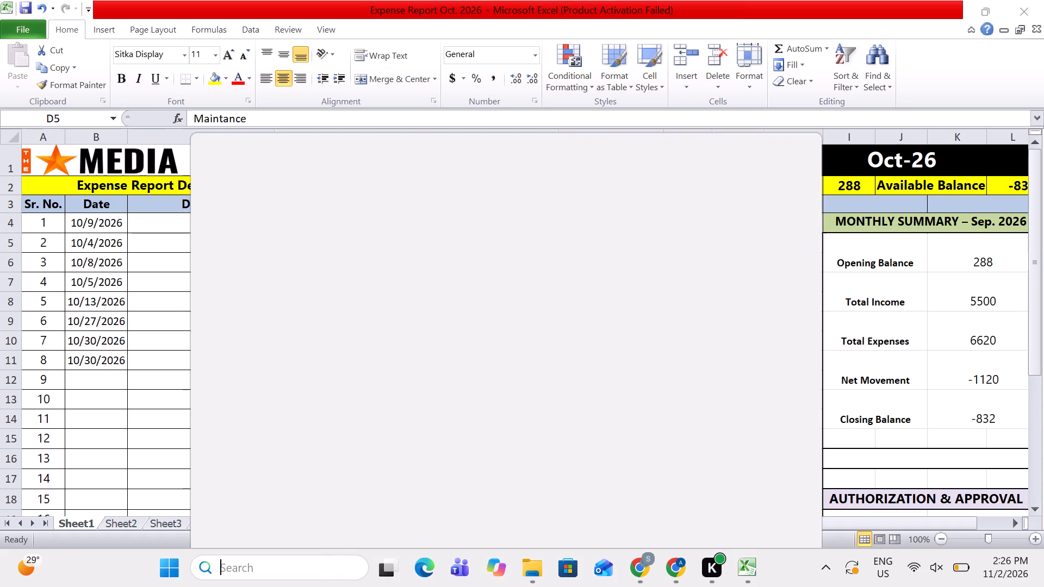
{"action": "double_click", "coordinate": [309, 154]}
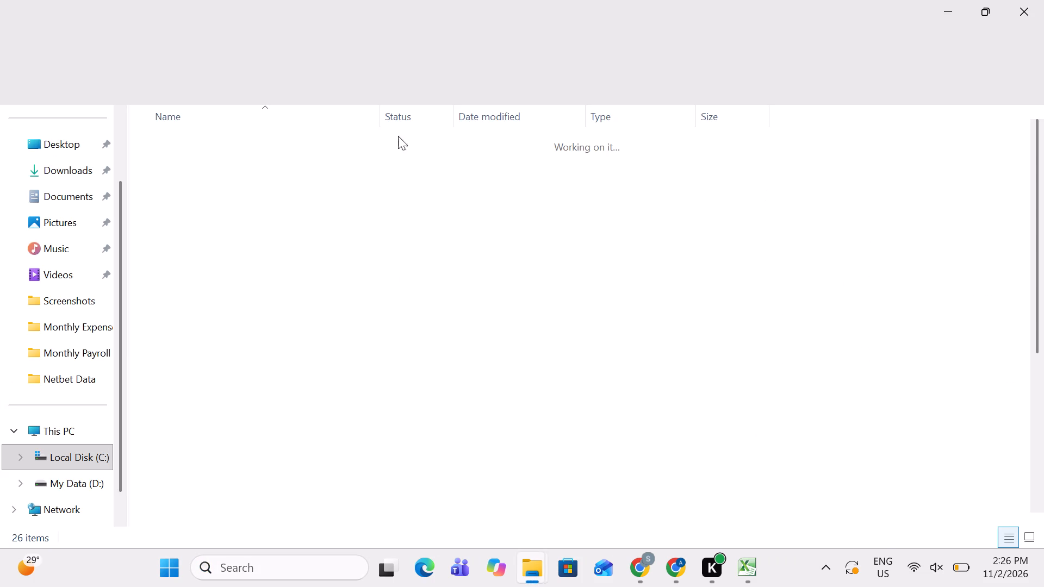
{"action": "scroll", "coordinate": [315, 434], "scroll_direction": "down", "scroll_amount": 4}
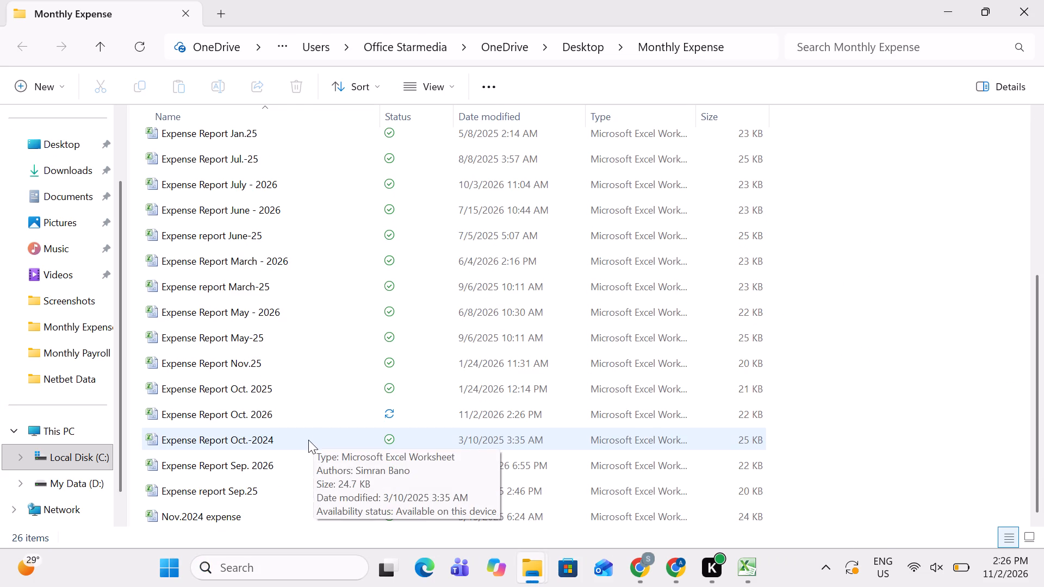
{"action": "left_click", "coordinate": [262, 463]}
{"action": "double_click", "coordinate": [263, 463]}
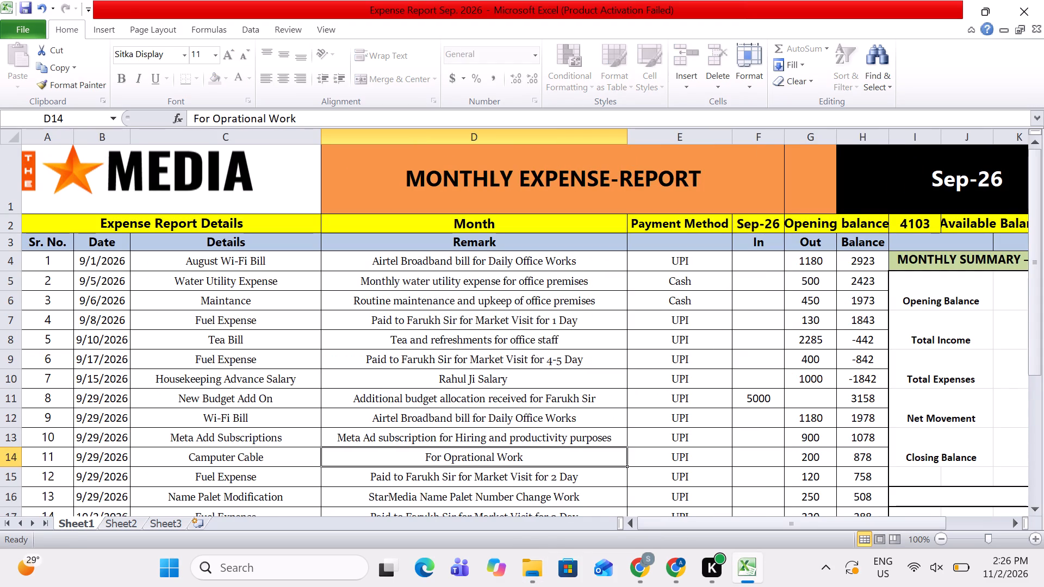
Copy the Maintance details and remark, C6:D6, from the September report into C5:D5 of the October report.
{"action": "left_click", "coordinate": [282, 303]}
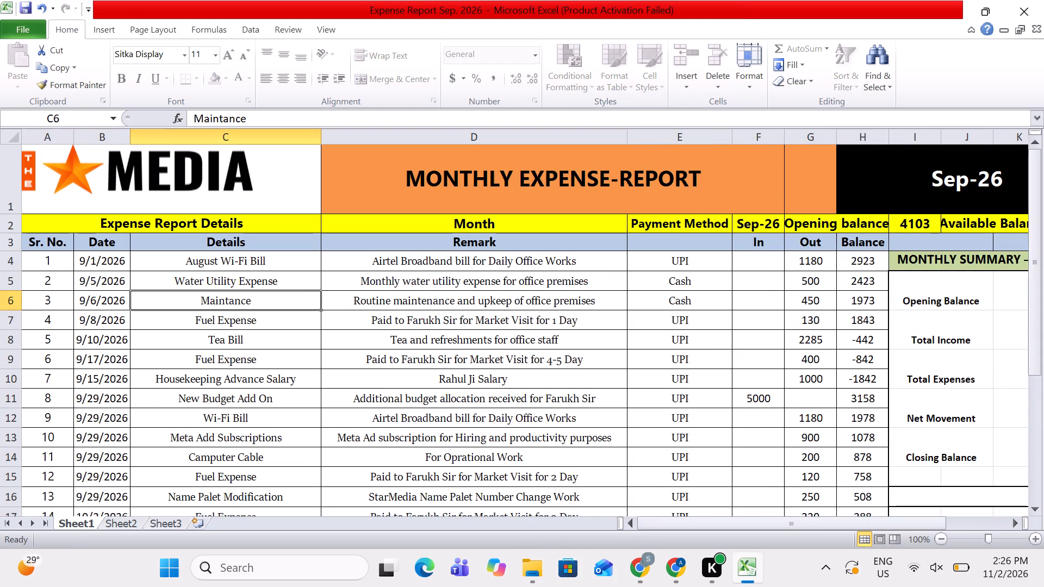
{"action": "key", "text": "shift+Right"}
{"action": "key", "text": "ctrl+c"}
{"action": "key", "text": "alt+Tab"}
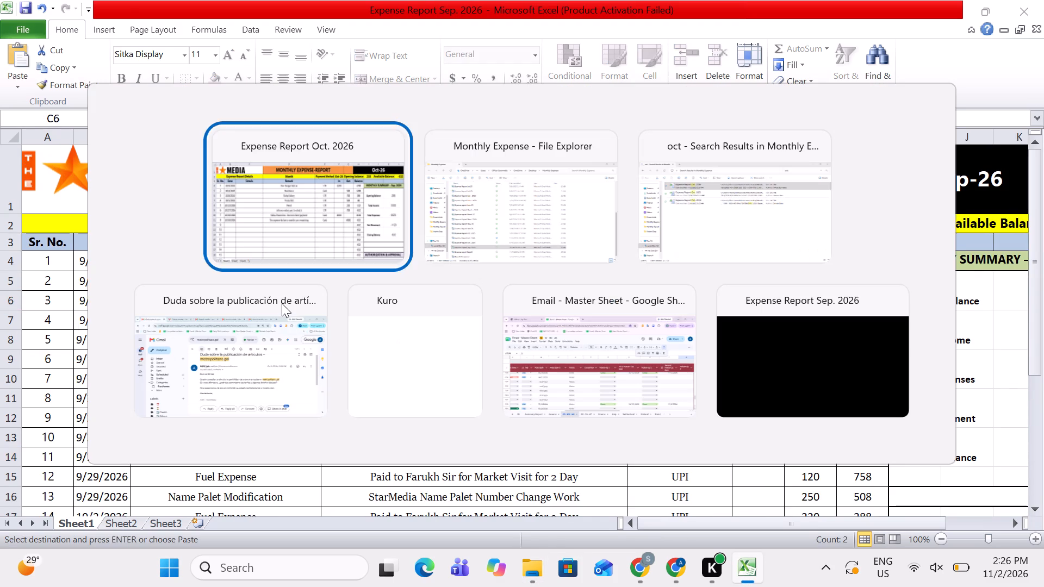
{"action": "key", "text": "alt+Tab"}
{"action": "key", "text": "alt+Tab"}
{"action": "key", "text": "alt+Tab"}
{"action": "key", "text": "alt+Tab"}
{"action": "key", "text": "alt+Tab"}
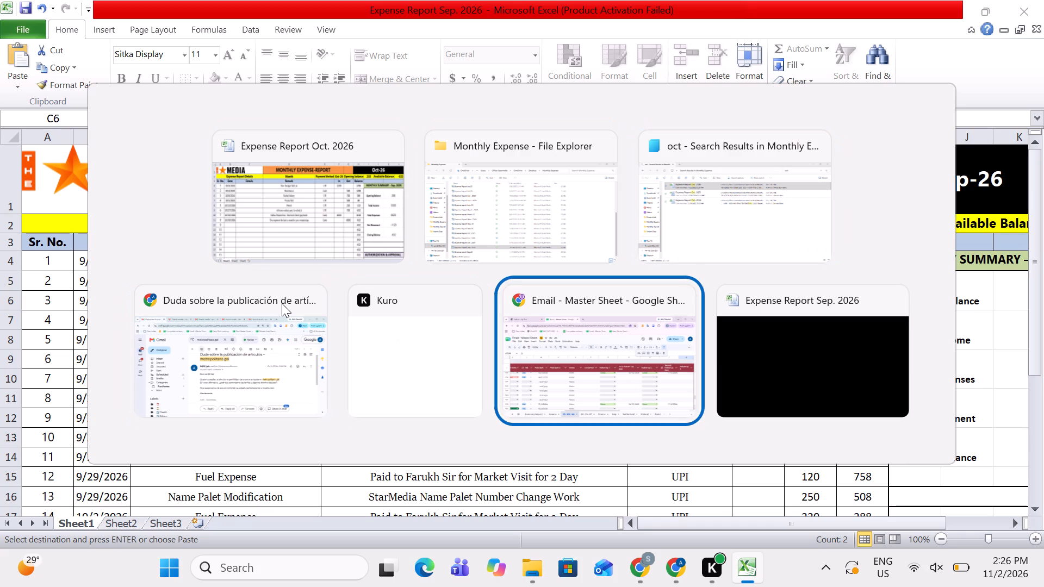
{"action": "key", "text": "alt+Tab"}
{"action": "key", "text": "alt+Tab"}
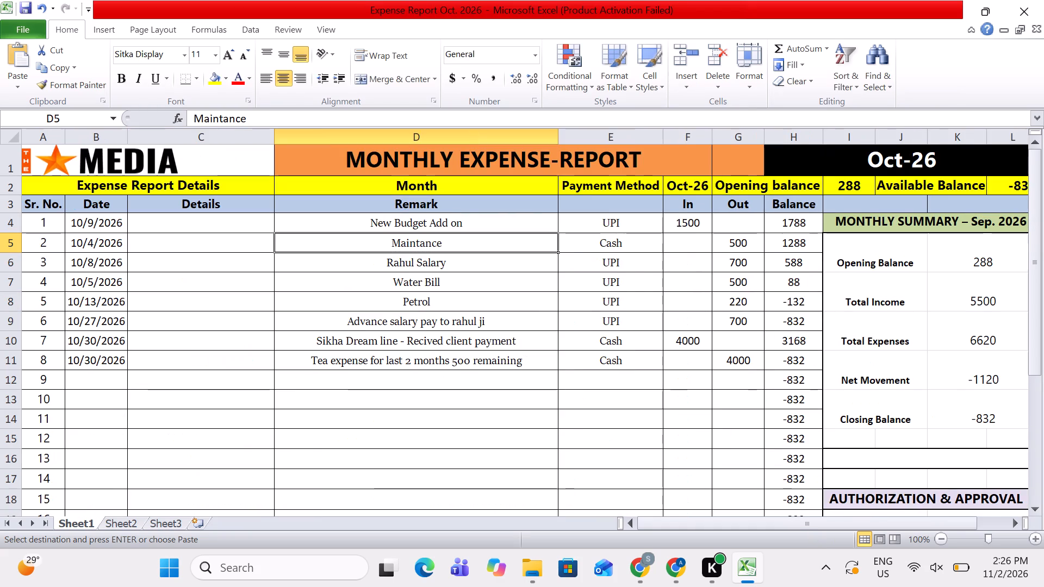
{"action": "key", "text": "Left"}
{"action": "key", "text": "ctrl+v"}
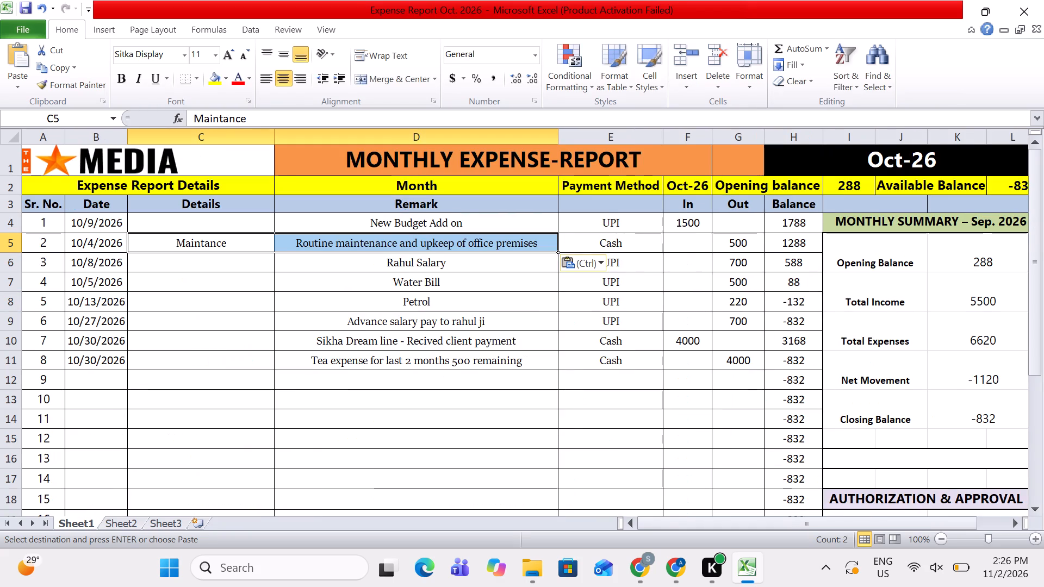
{"action": "key", "text": "ctrl+z"}
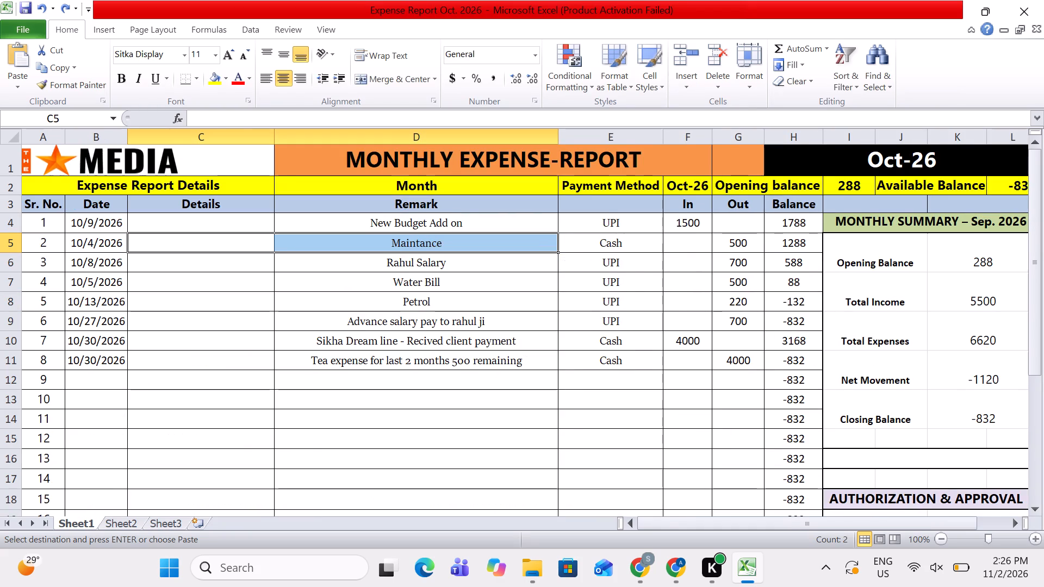
{"action": "key", "text": "Left"}
{"action": "key", "text": "Right"}
{"action": "key", "text": "ctrl+v"}
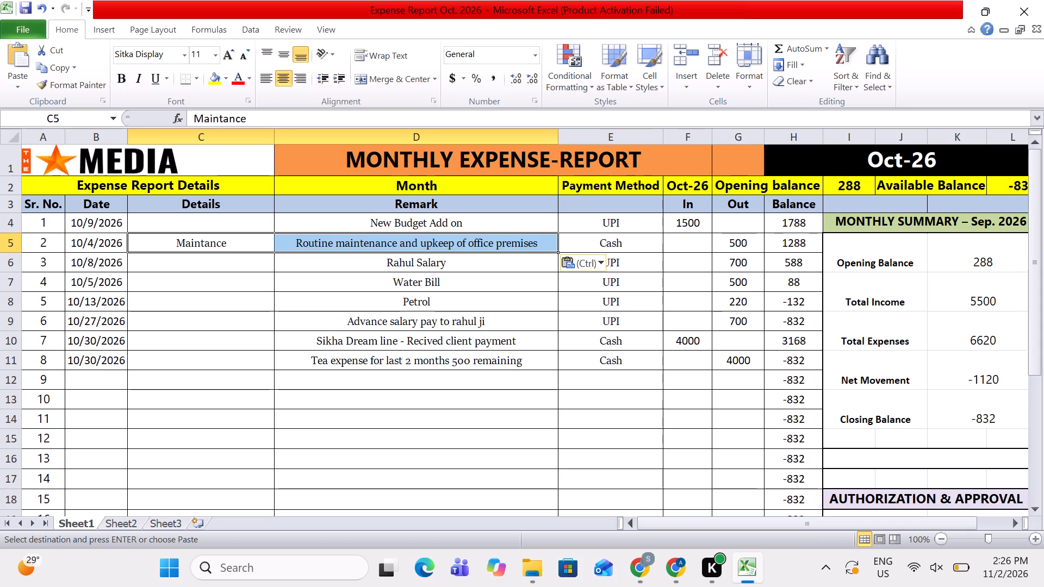
Copy the Fuel Expense details and remark, C7:D7, from the September report into the October report's Petrol row, C8:D8.
{"action": "key", "text": "alt+Tab"}
{"action": "key", "text": "alt+Tab"}
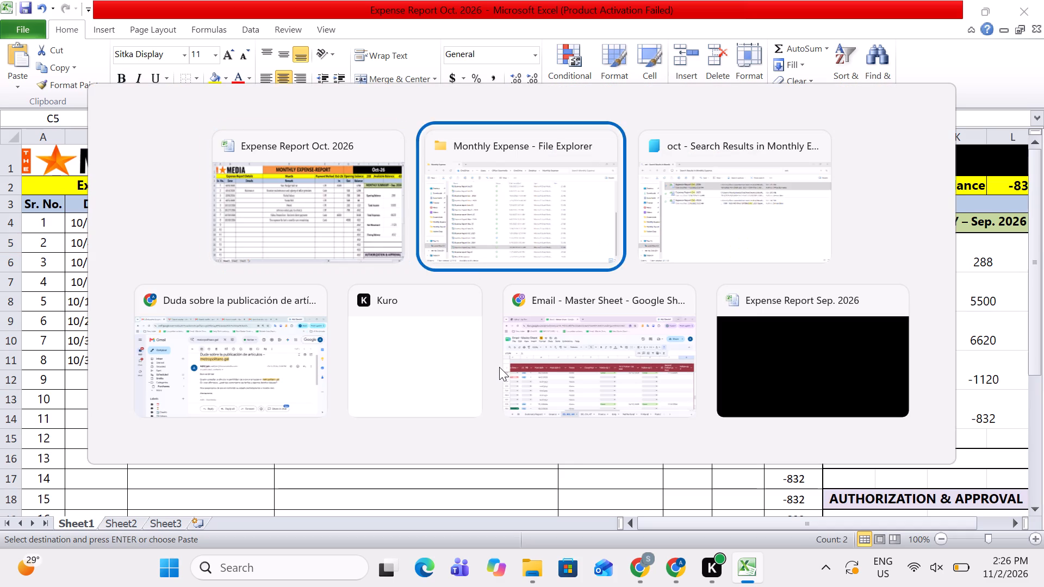
{"action": "key", "text": "alt+Tab"}
{"action": "key", "text": "alt+Tab"}
{"action": "key", "text": "alt+Tab"}
{"action": "key", "text": "alt+Tab"}
{"action": "key", "text": "alt+Tab"}
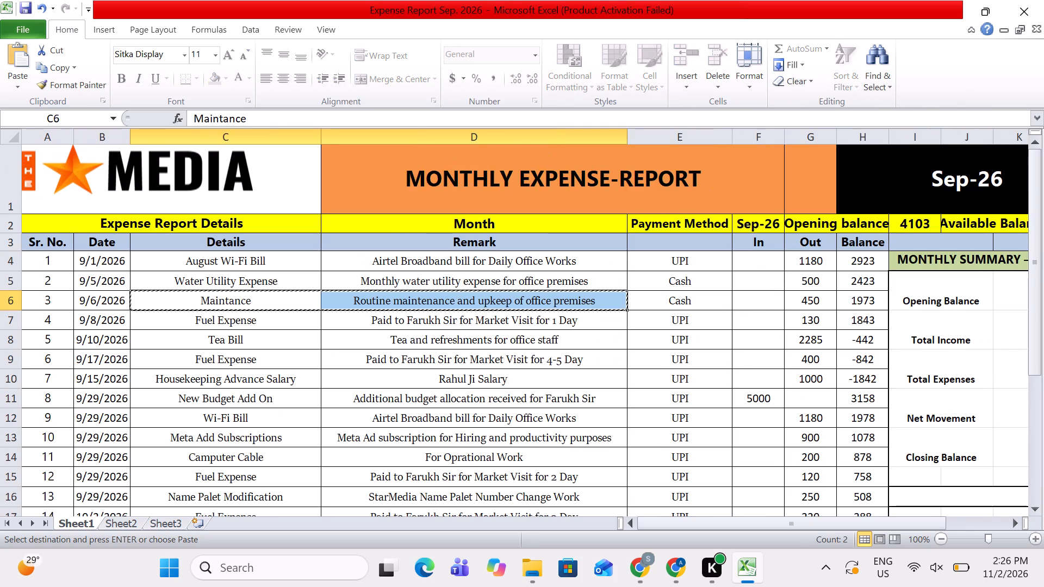
{"action": "left_click", "coordinate": [245, 326]}
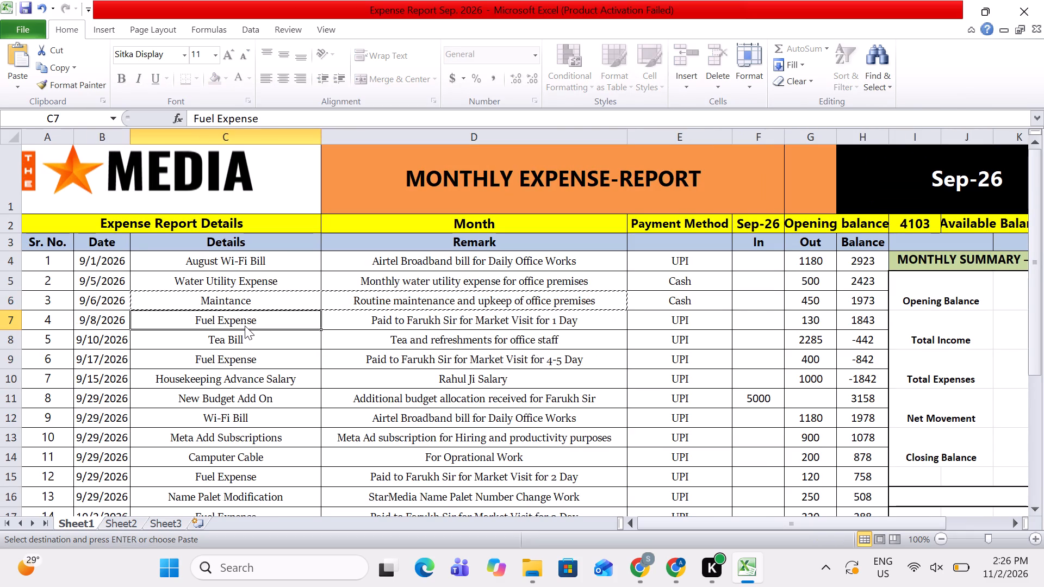
{"action": "key", "text": "shift+Right"}
{"action": "key", "text": "ctrl+c"}
{"action": "key", "text": "alt+Tab"}
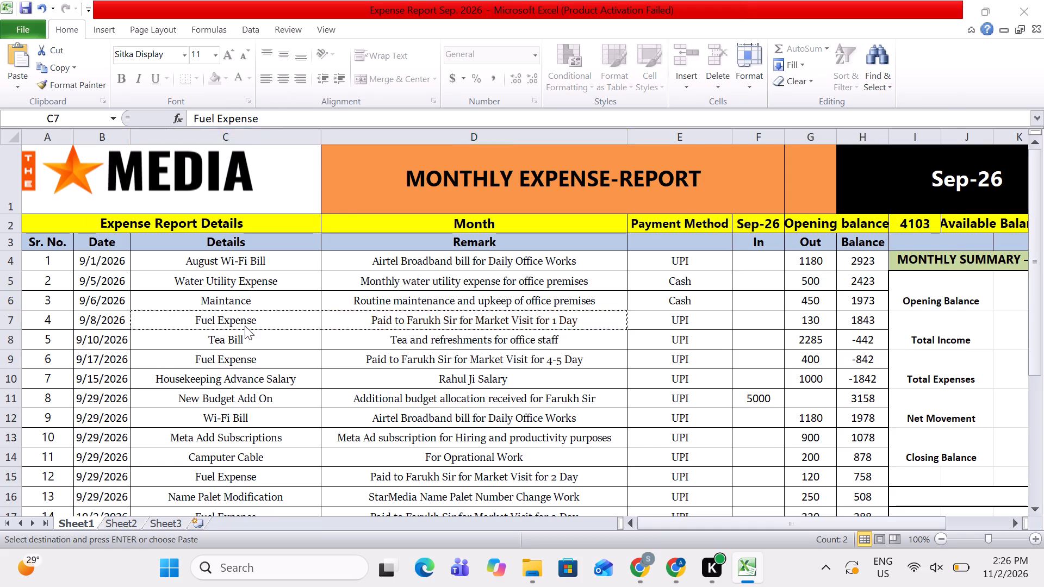
{"action": "key", "text": "alt+Tab"}
{"action": "key", "text": "alt+Tab"}
{"action": "key", "text": "alt+Tab"}
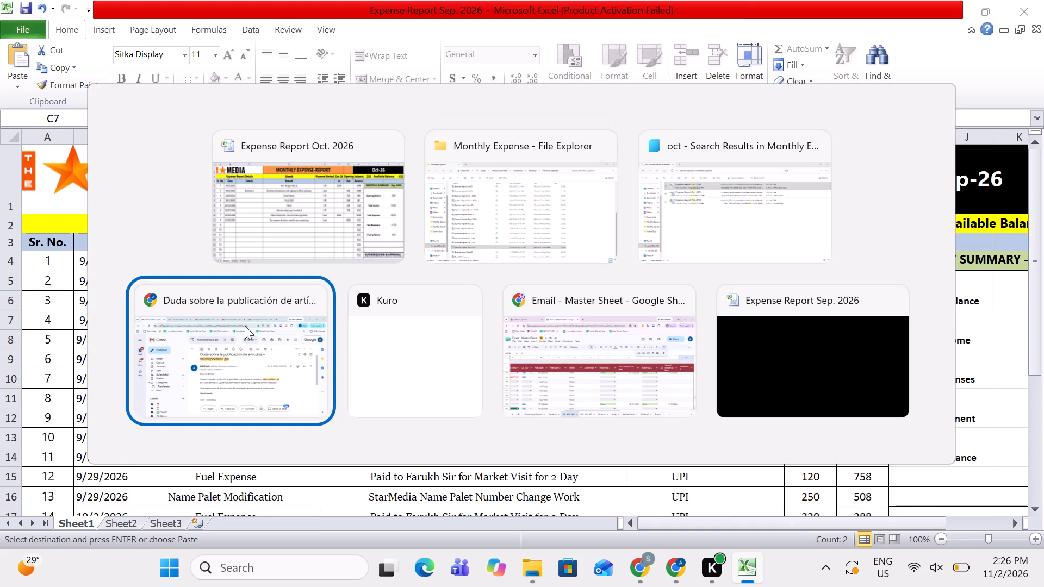
{"action": "key", "text": "alt+Tab"}
{"action": "key", "text": "alt+Tab"}
{"action": "key", "text": "alt+Tab"}
{"action": "key", "text": "alt+Tab"}
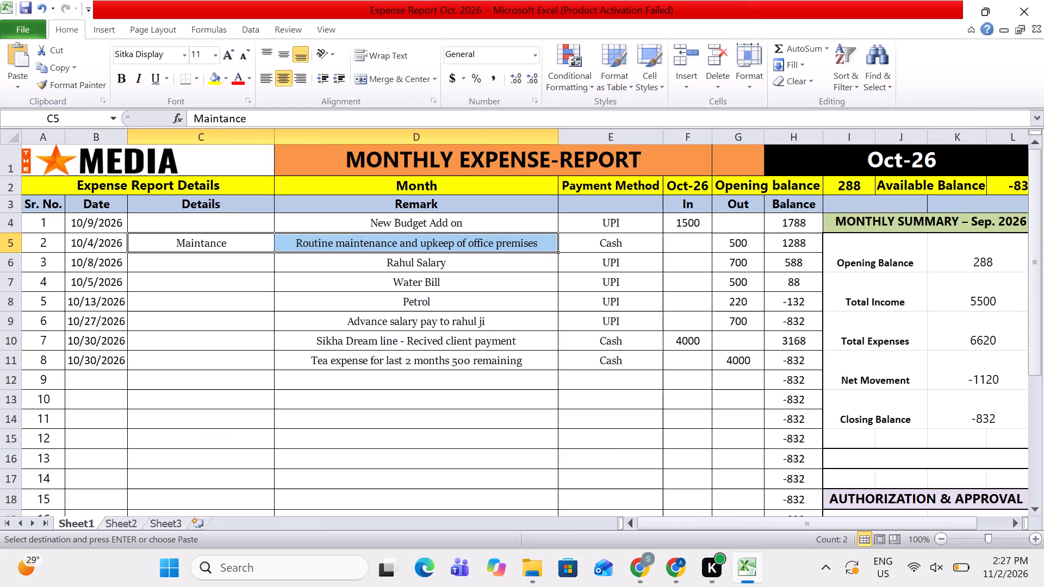
{"action": "key", "text": "Down"}
{"action": "key", "text": "Down"}
{"action": "key", "text": "Down"}
{"action": "key", "text": "ctrl+v"}
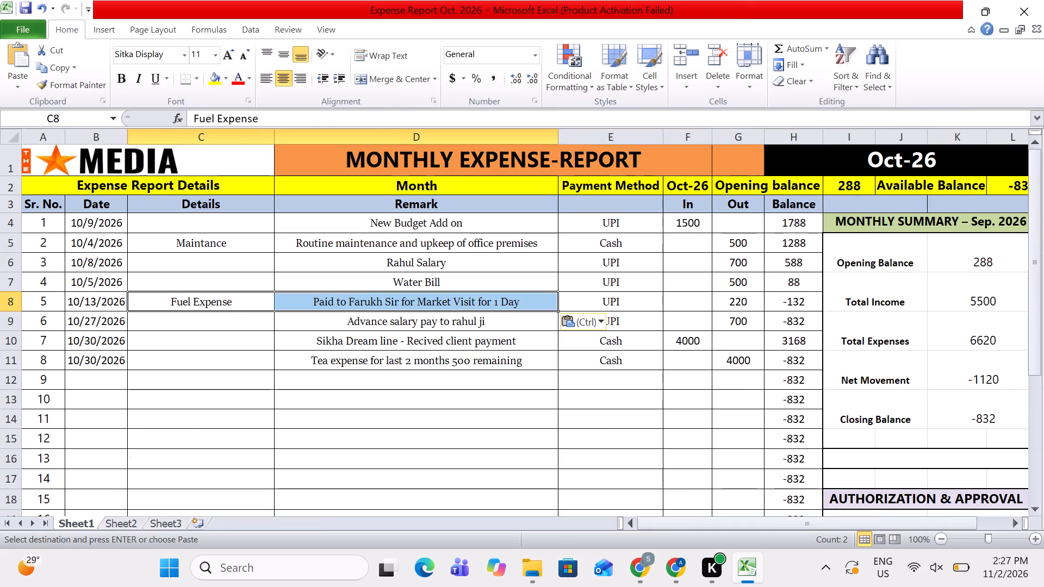
Change the number of market-visit days in the October fuel expense remark, cell D8, to 2-3.
{"action": "key", "text": "Right"}
{"action": "key", "text": "Right"}
{"action": "key", "text": "Right"}
{"action": "key", "text": "Left"}
{"action": "key", "text": "Left"}
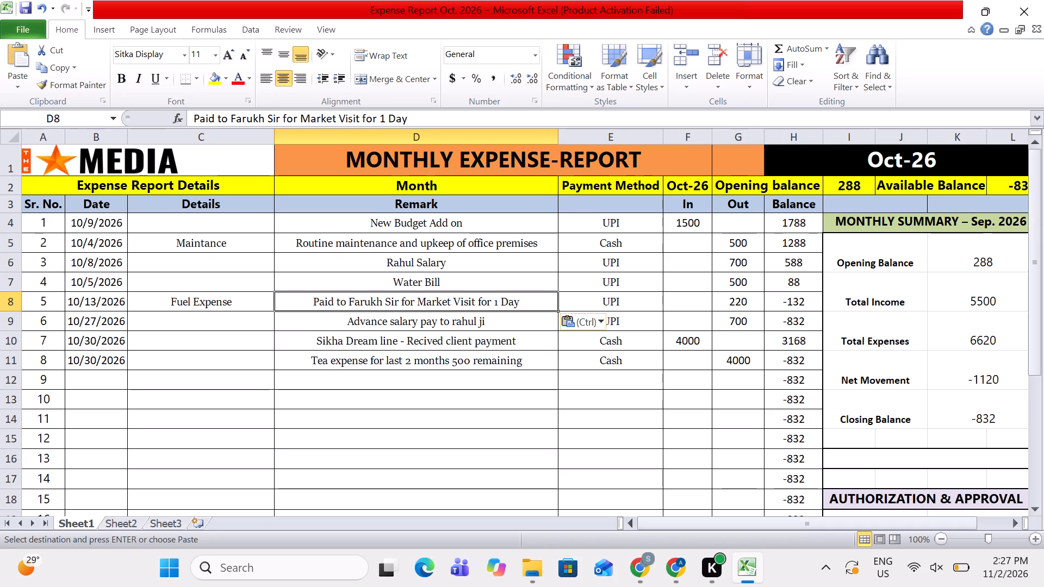
{"action": "double_click", "coordinate": [500, 306]}
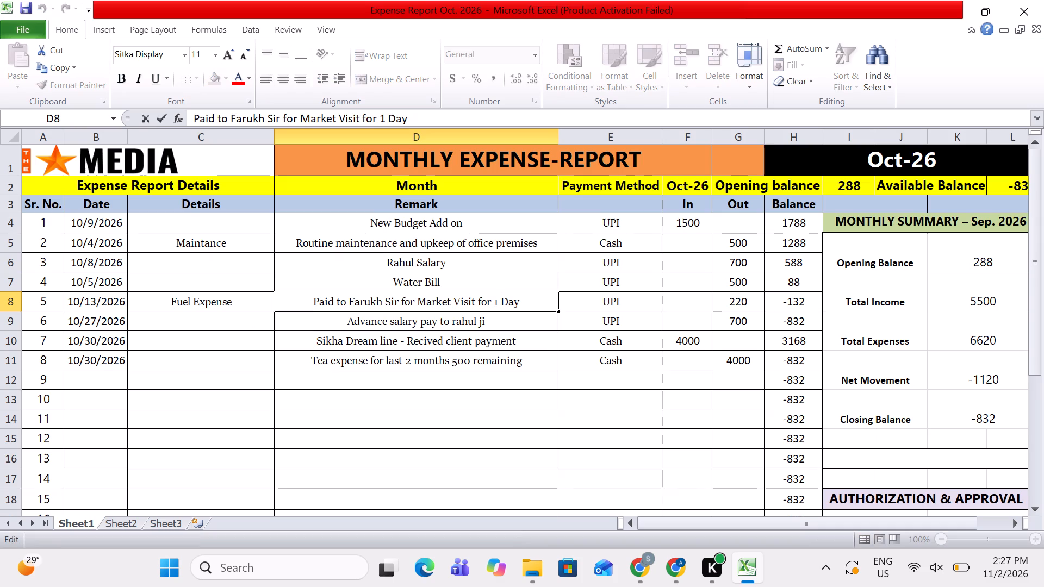
{"action": "left_click", "coordinate": [497, 302]}
{"action": "key", "text": "BackSpace"}
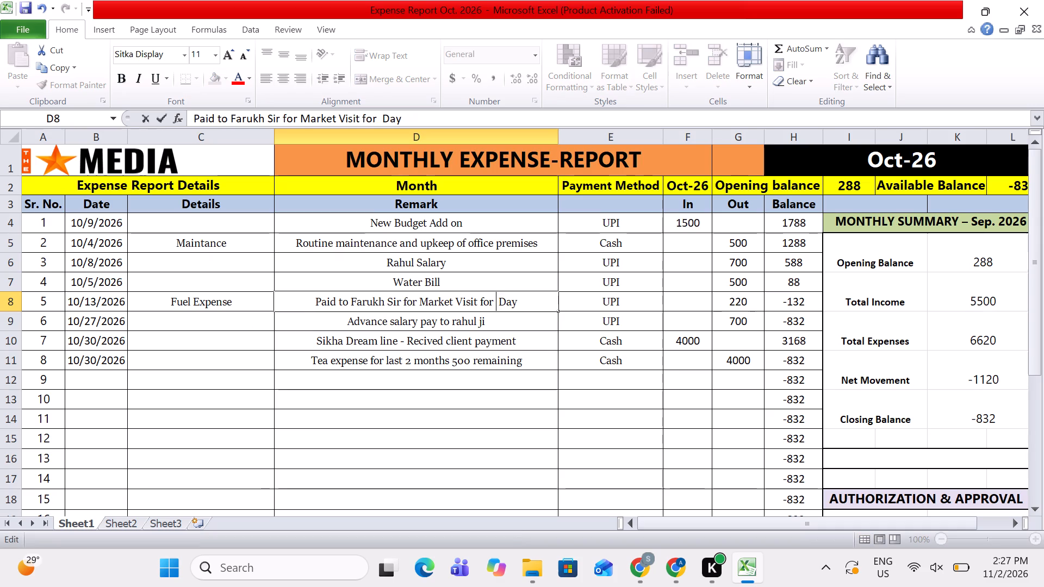
{"action": "type", "text": "2-3"}
{"action": "key", "text": "Tab"}
{"action": "key", "text": "Left"}
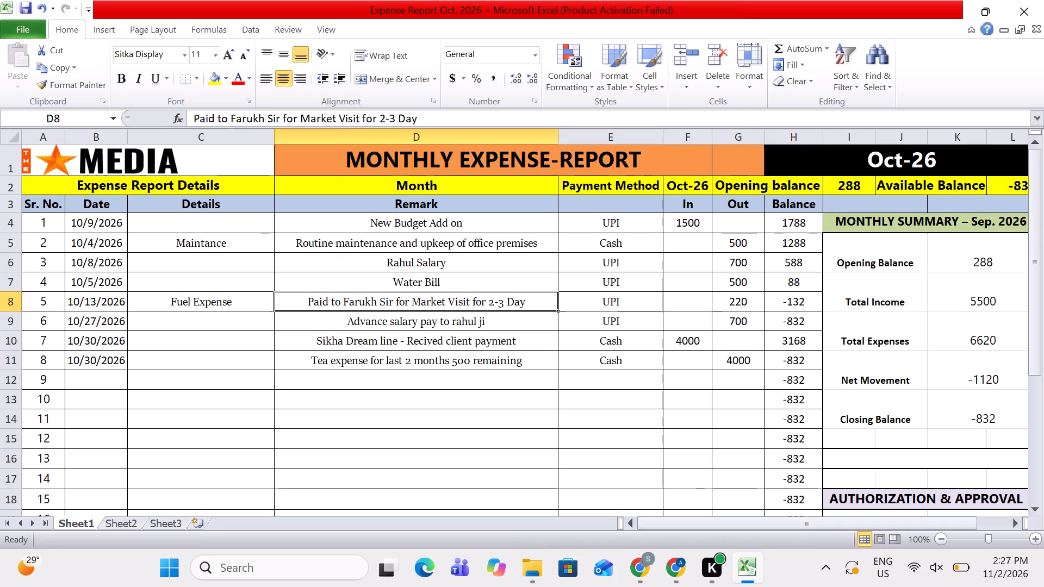
Copy the Water Utility Expense details and remark, C5:D5, from the September report into the October report's Water Bill row, C7:D7.
{"action": "key", "text": "Left"}
{"action": "key", "text": "alt+Tab"}
{"action": "key", "text": "alt+Tab"}
{"action": "key", "text": "alt+Tab"}
{"action": "key", "text": "alt+Tab"}
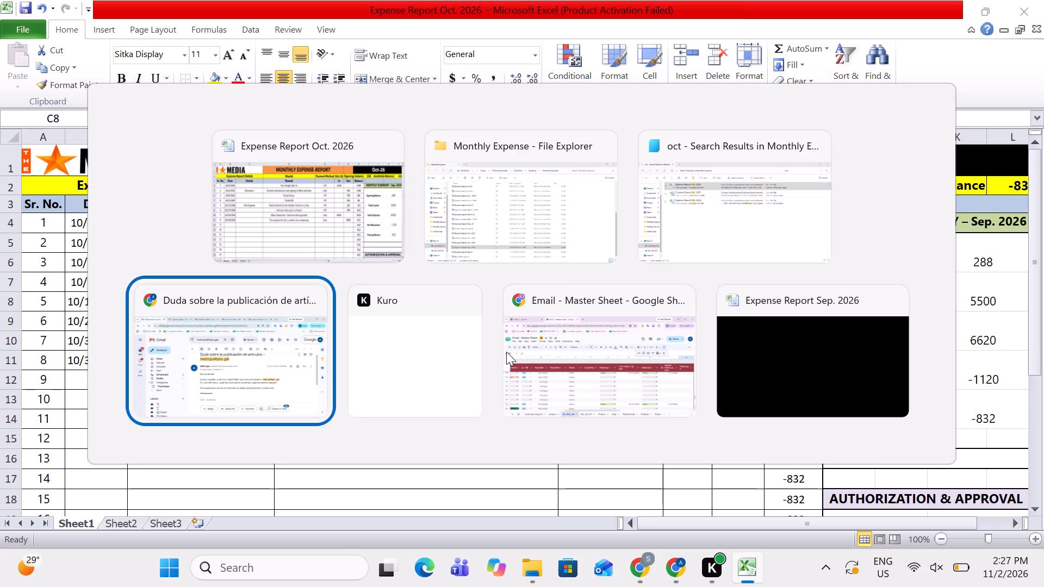
{"action": "key", "text": "alt+Tab"}
{"action": "key", "text": "alt+Tab"}
{"action": "key", "text": "alt+Tab"}
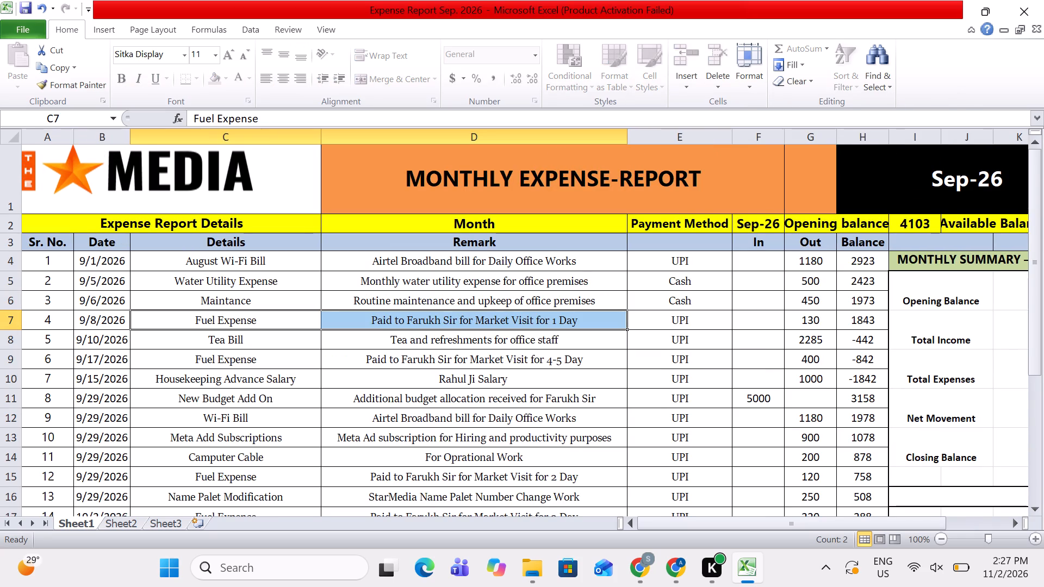
{"action": "left_click", "coordinate": [240, 282]}
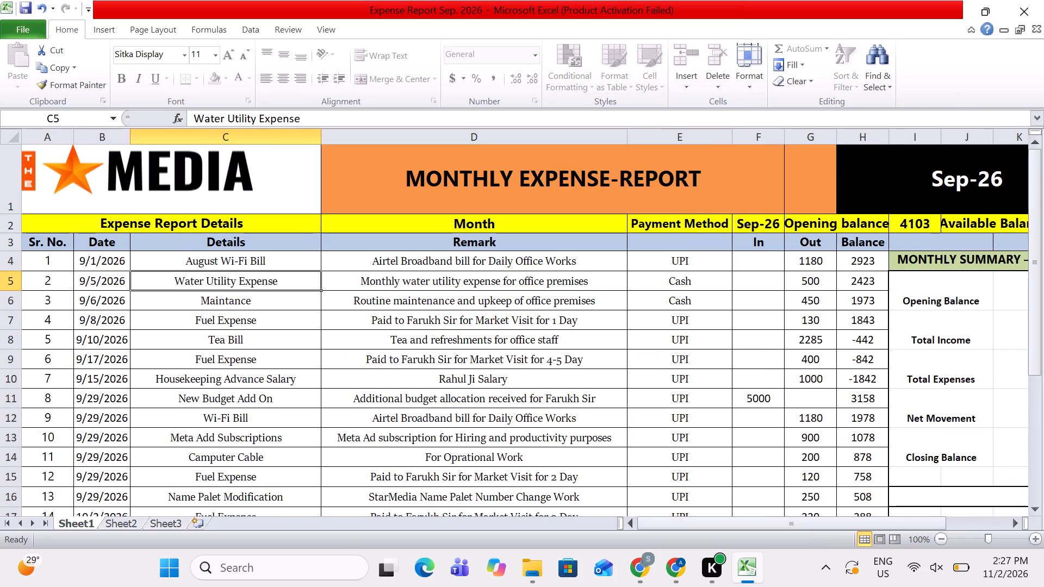
{"action": "key", "text": "shift+Right"}
{"action": "key", "text": "ctrl+c"}
{"action": "key", "text": "alt+Tab"}
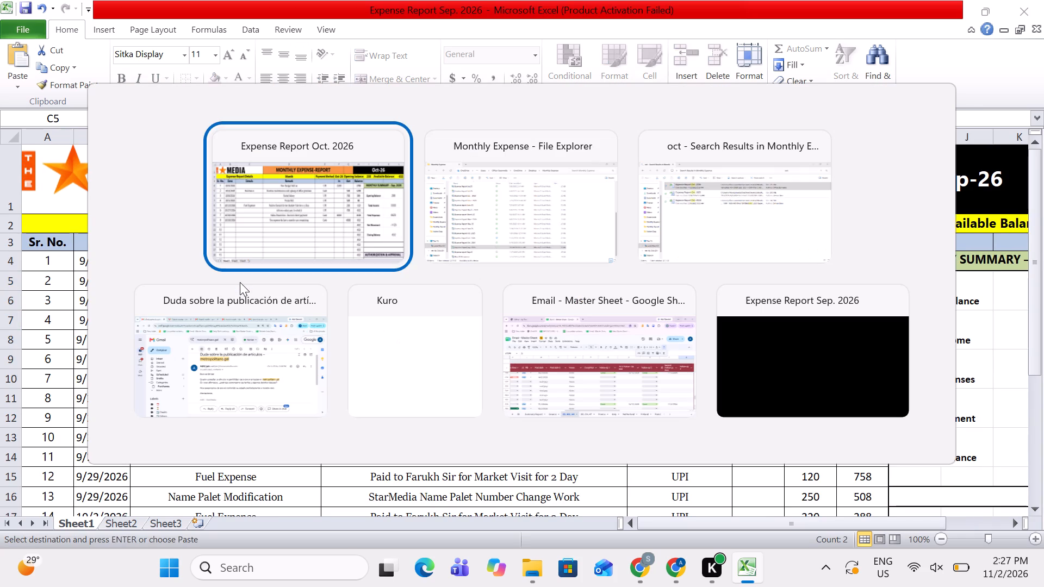
{"action": "key", "text": "alt+Tab"}
{"action": "key", "text": "alt+Tab"}
{"action": "key", "text": "alt+Tab"}
{"action": "key", "text": "alt+Tab"}
{"action": "key", "text": "alt+Tab"}
{"action": "key", "text": "alt+Tab"}
{"action": "key", "text": "alt+Tab"}
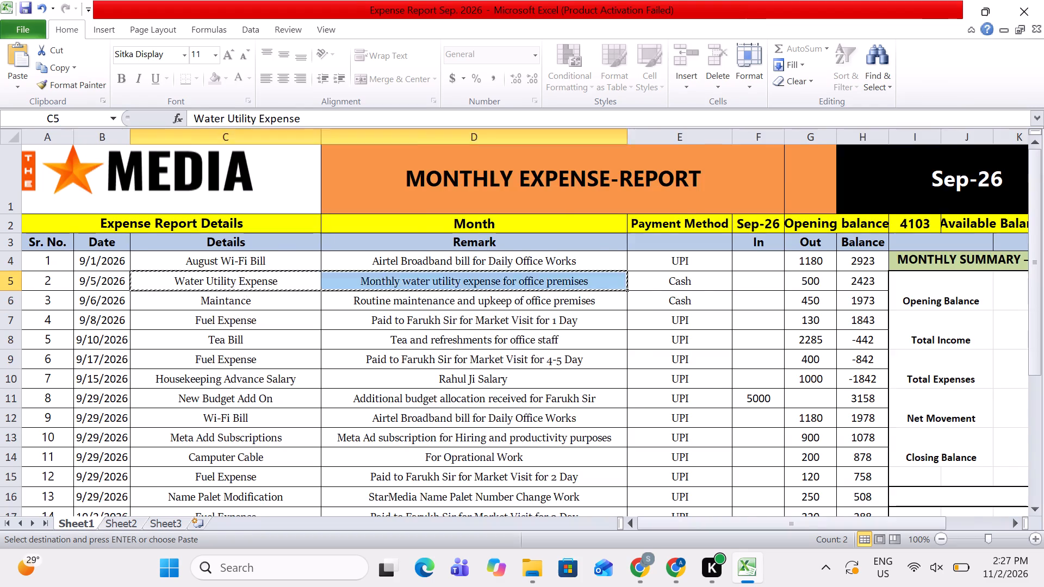
{"action": "key", "text": "Down"}
{"action": "key", "text": "Right"}
{"action": "key", "text": "Right"}
{"action": "key", "text": "Left"}
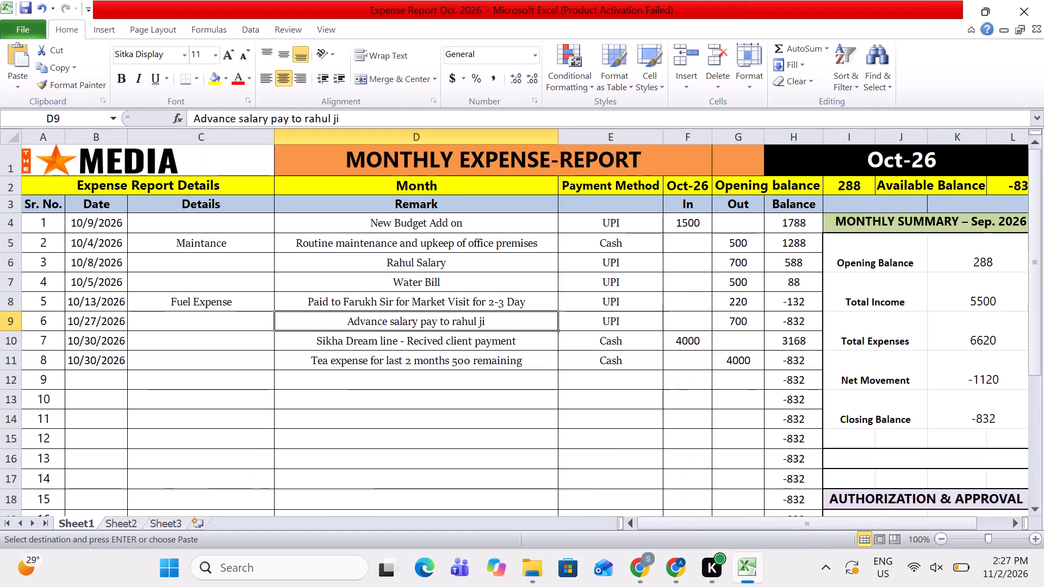
{"action": "key", "text": "Down"}
{"action": "key", "text": "Up"}
{"action": "key", "text": "Up"}
{"action": "key", "text": "Up"}
{"action": "key", "text": "Left"}
{"action": "key", "text": "ctrl+v"}
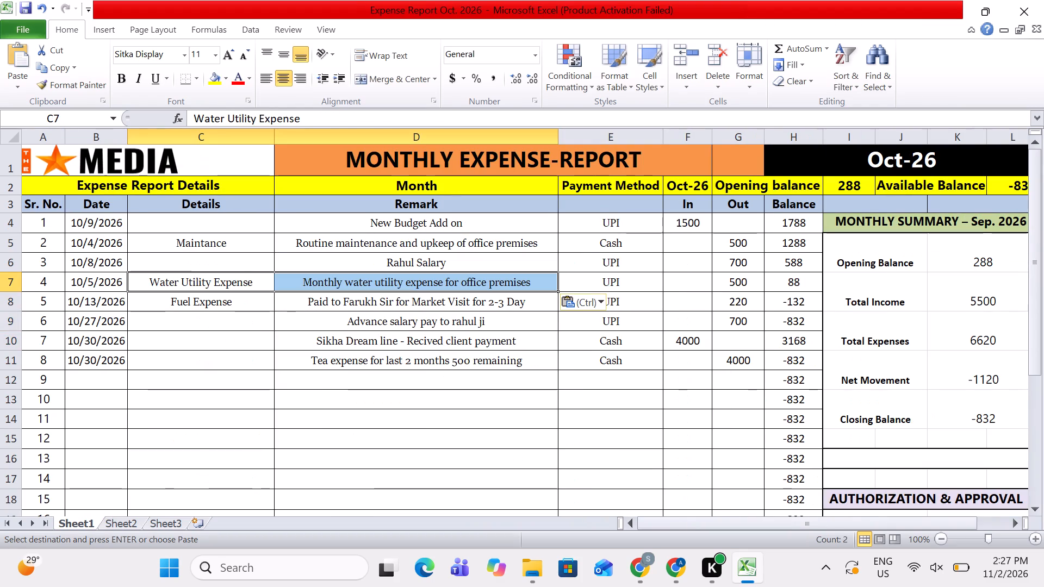
Copy the Housekeeping Advance Salary details and remark, C10:D10, from the September report into the October report's advance salary row, C9:D9.
{"action": "key", "text": "Right"}
{"action": "key", "text": "Left"}
{"action": "key", "text": "Up"}
{"action": "key", "text": "Right"}
{"action": "key", "text": "Left"}
{"action": "key", "text": "alt+Tab"}
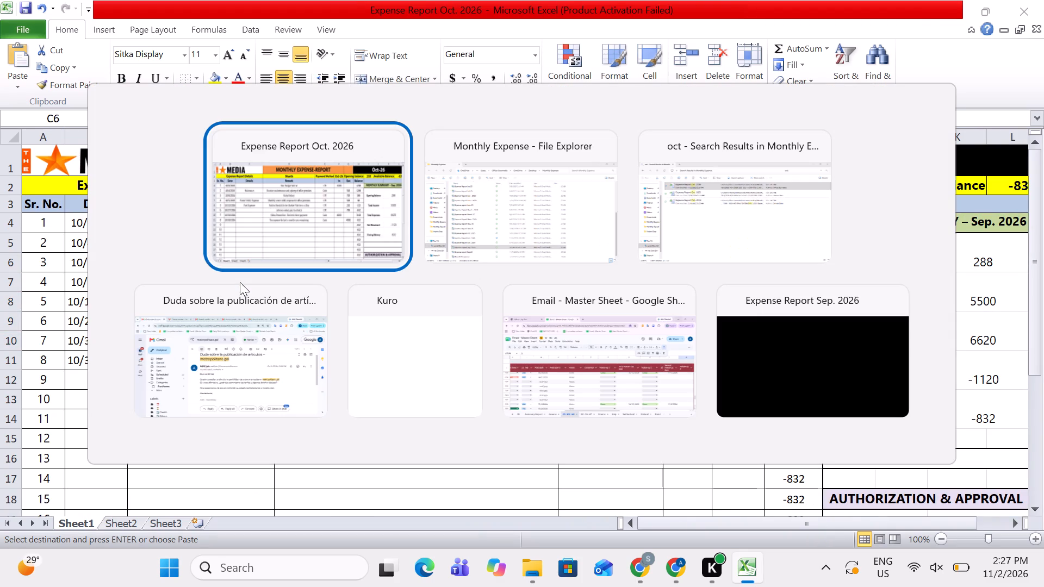
{"action": "key", "text": "alt+Tab"}
{"action": "key", "text": "alt+Tab"}
{"action": "key", "text": "alt+Tab"}
{"action": "key", "text": "alt+Tab"}
{"action": "key", "text": "alt+Tab"}
{"action": "key", "text": "alt+Tab"}
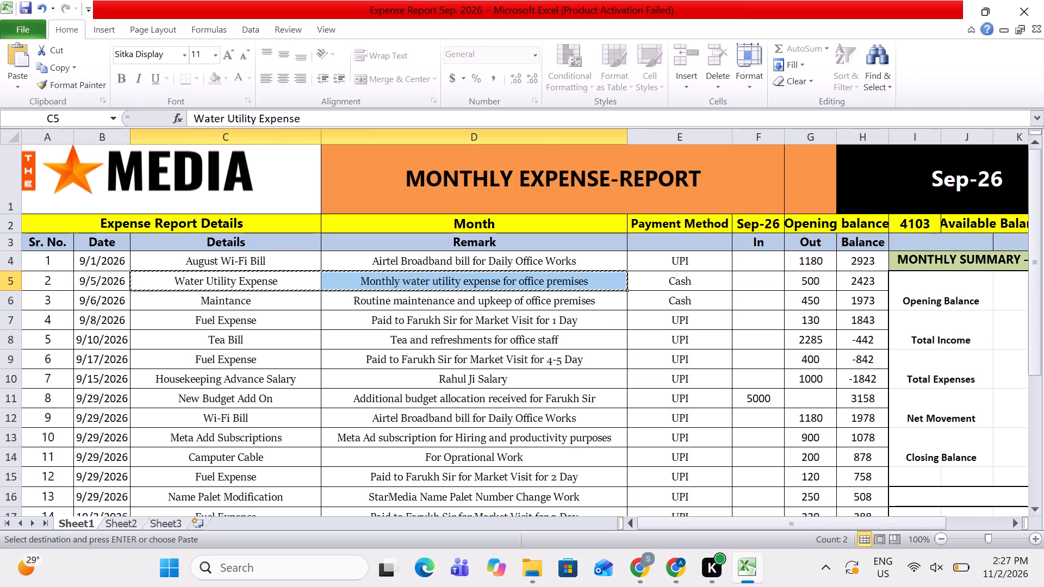
{"action": "left_click", "coordinate": [228, 306]}
{"action": "left_click", "coordinate": [235, 344]}
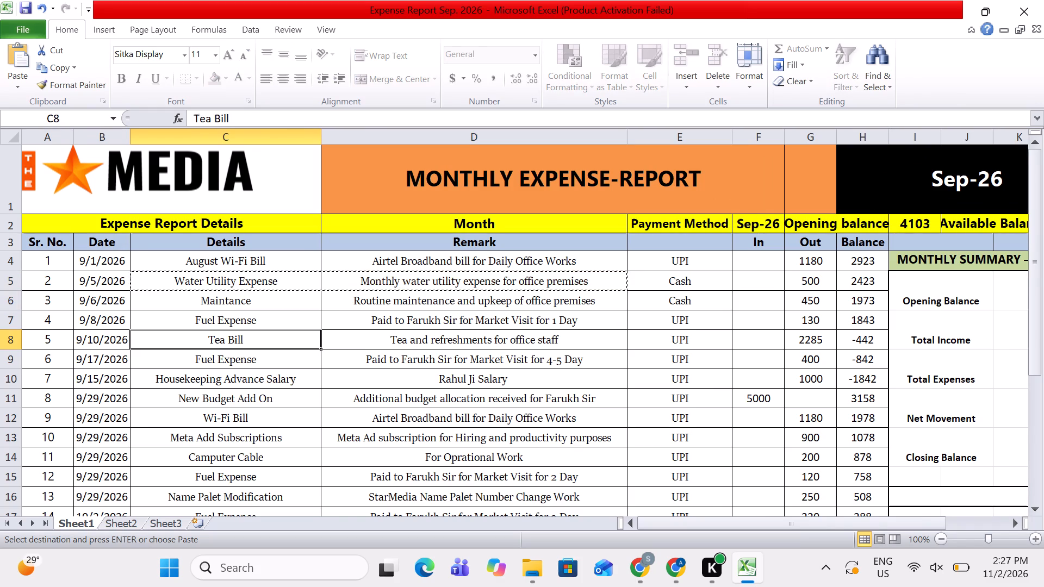
{"action": "left_click", "coordinate": [287, 373]}
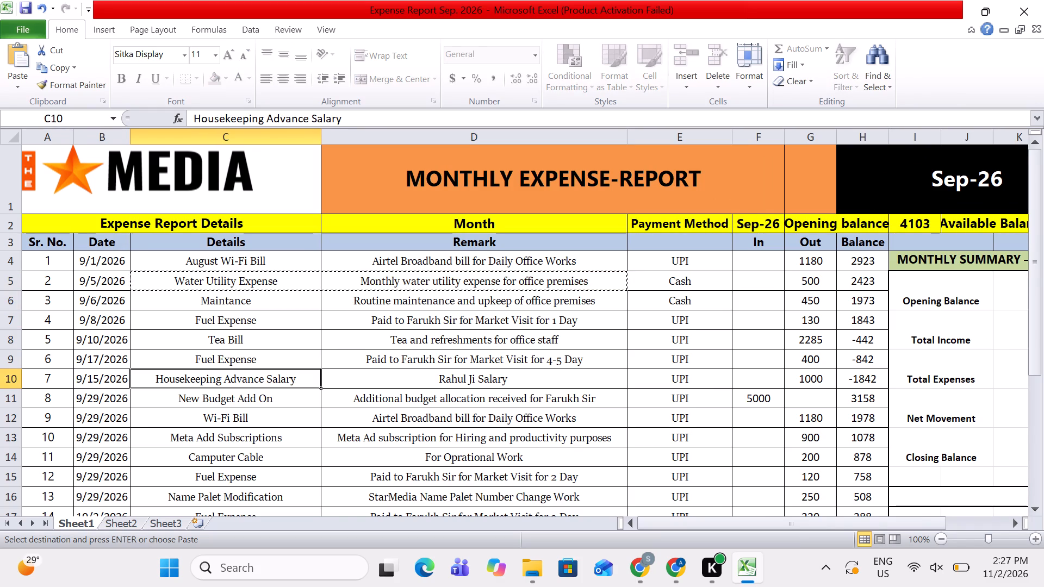
{"action": "key", "text": "shift+Right"}
{"action": "key", "text": "ctrl+c"}
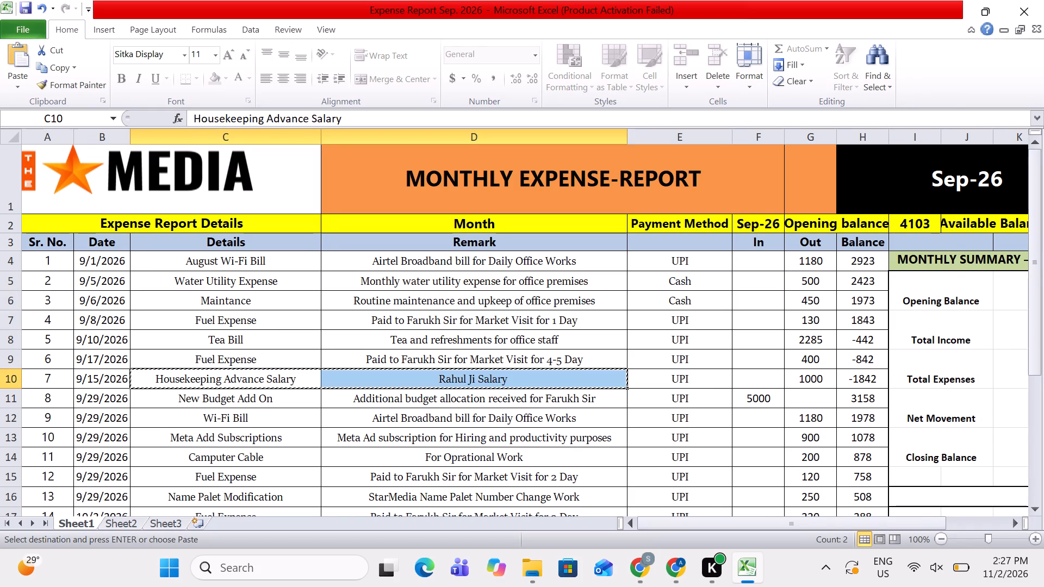
{"action": "key", "text": "alt+Tab"}
{"action": "key", "text": "alt+Tab"}
{"action": "key", "text": "alt+Tab"}
{"action": "key", "text": "alt+Tab"}
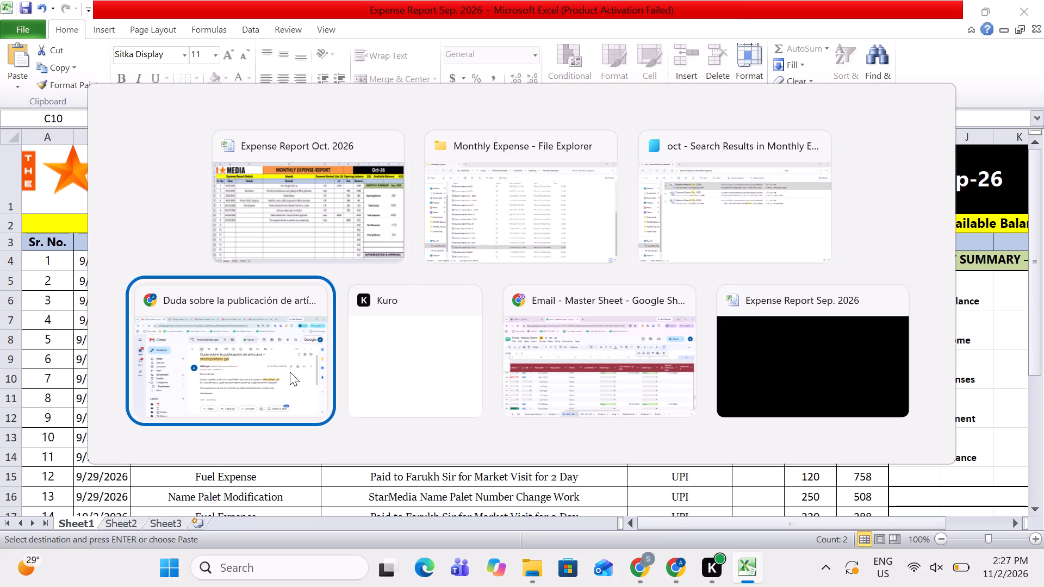
{"action": "key", "text": "alt+Tab"}
{"action": "key", "text": "alt+Tab"}
{"action": "key", "text": "alt+Tab"}
{"action": "key", "text": "alt+Tab"}
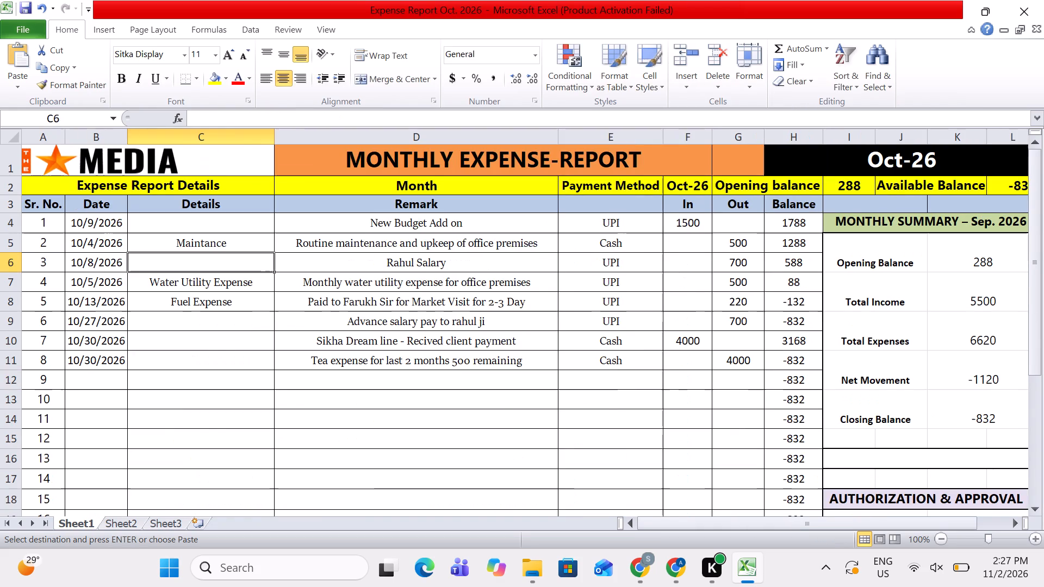
{"action": "key", "text": "Down"}
{"action": "key", "text": "Down"}
{"action": "key", "text": "Down"}
{"action": "key", "text": "Down"}
{"action": "key", "text": "Right"}
{"action": "key", "text": "Up"}
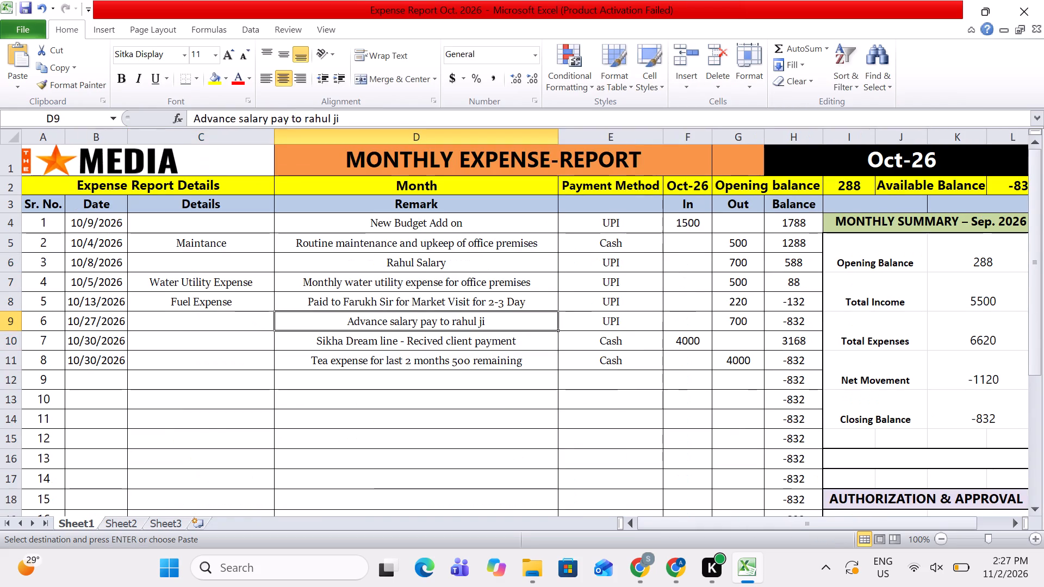
{"action": "key", "text": "Left"}
{"action": "key", "text": "ctrl+v"}
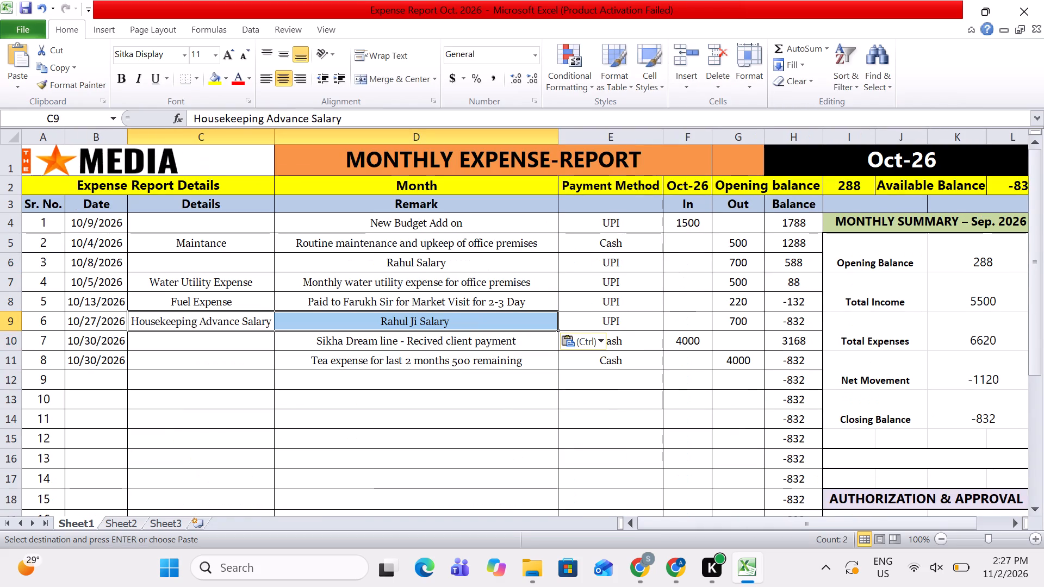
{"action": "key", "text": "Right"}
{"action": "key", "text": "Left"}
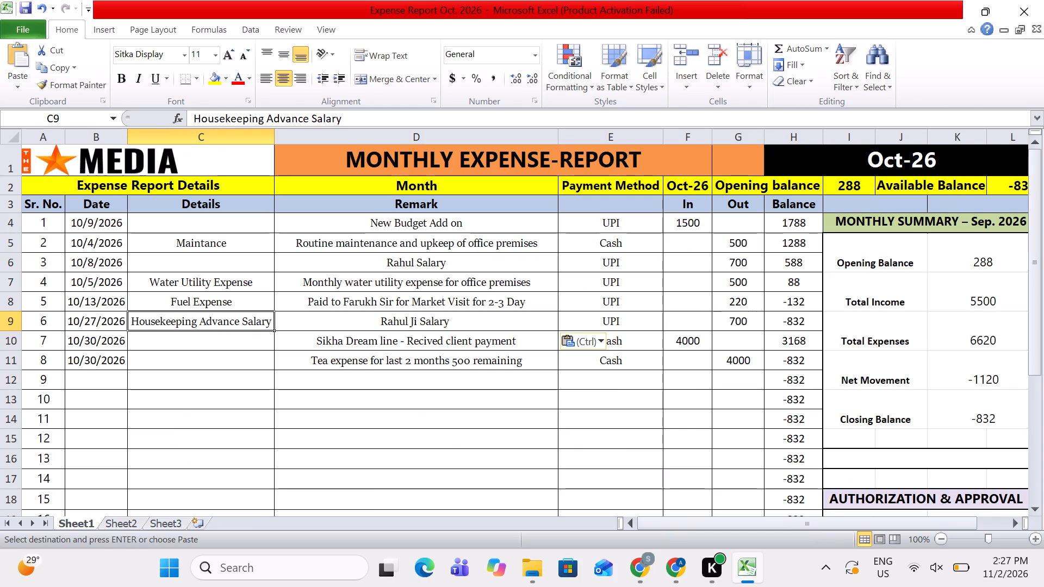
Copy the Housekeeping Advance Salary details and remark from C9:D9 into the October report's salary row dated 10/8/2026, C6:D6.
{"action": "key", "text": "Up"}
{"action": "key", "text": "Down"}
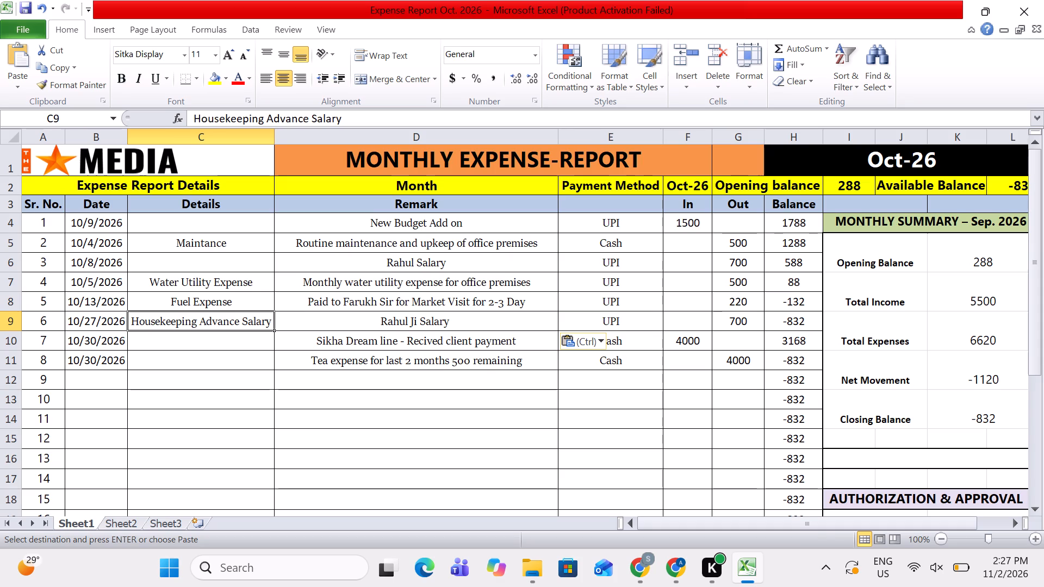
{"action": "key", "text": "shift+Right"}
{"action": "key", "text": "ctrl+c"}
{"action": "key", "text": "Up"}
{"action": "key", "text": "Up"}
{"action": "key", "text": "Up"}
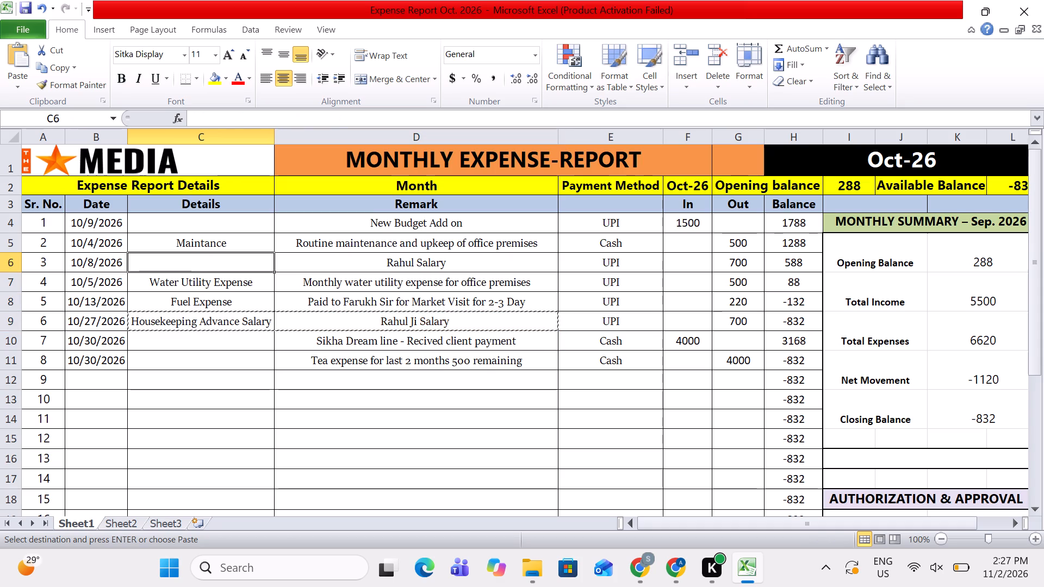
{"action": "key", "text": "ctrl+v"}
Shorten the details text in cell C6 of the October report to Housekeeping Salary.
{"action": "double_click", "coordinate": [235, 260]}
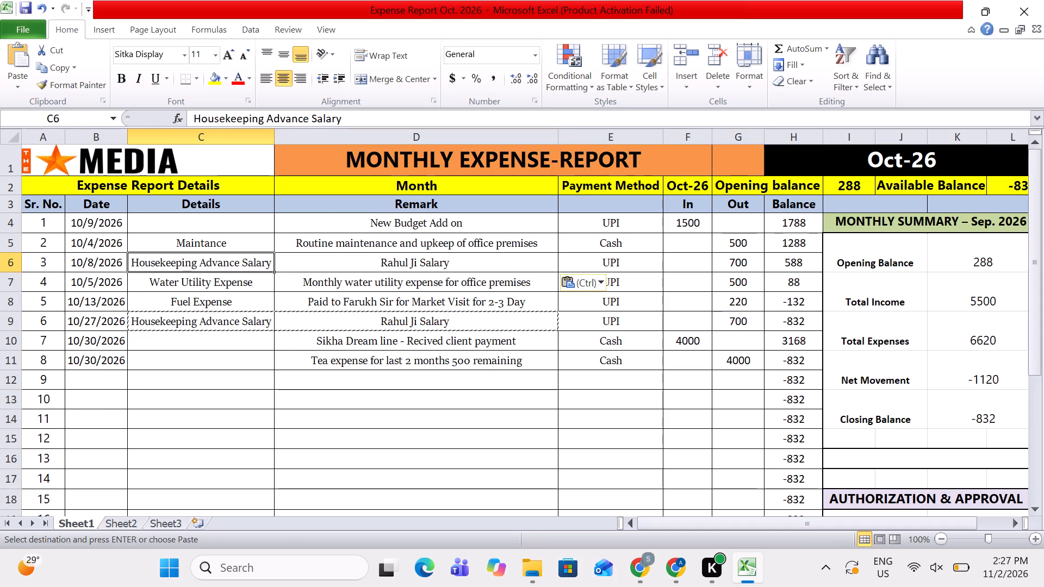
{"action": "key", "text": "Right"}
{"action": "key", "text": "BackSpace"}
{"action": "key", "text": "BackSpace"}
{"action": "key", "text": "BackSpace"}
{"action": "key", "text": "BackSpace"}
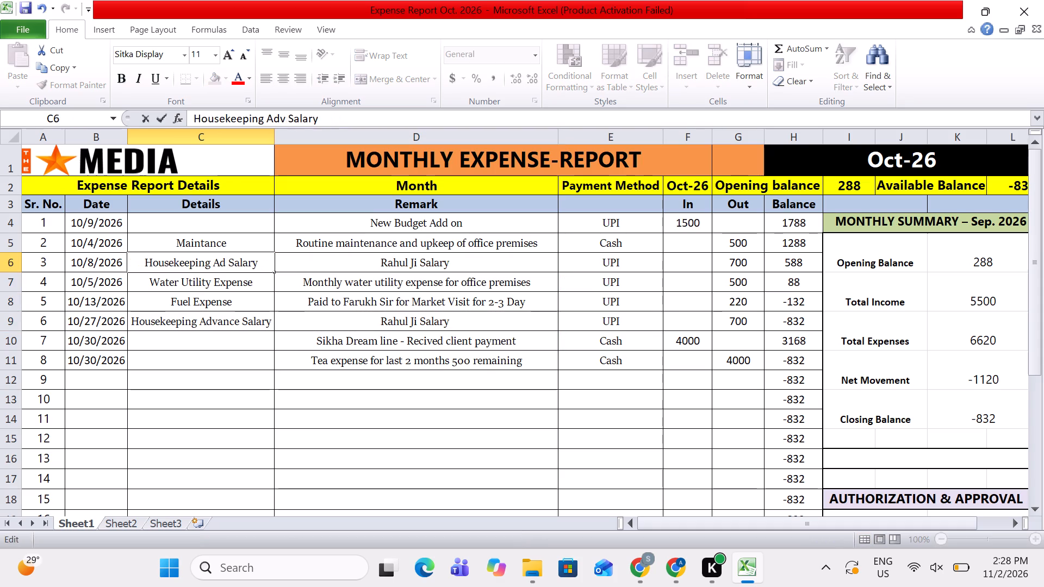
{"action": "key", "text": "BackSpace"}
{"action": "key", "text": "BackSpace"}
{"action": "key", "text": "BackSpace"}
{"action": "key", "text": "BackSpace"}
{"action": "key", "text": "Tab"}
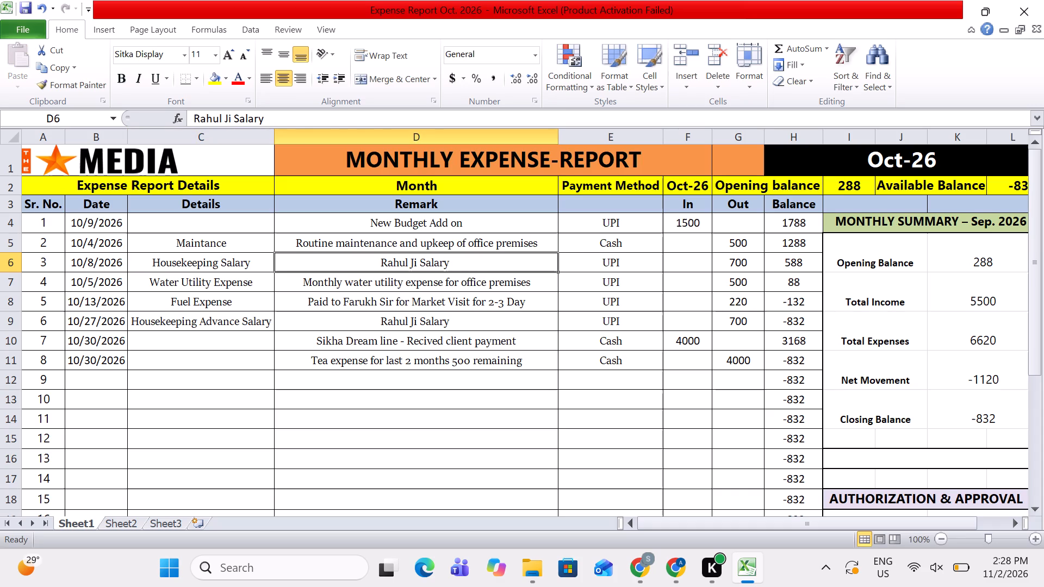
Enter New Budget Add On as the details of the client payment row, cell C10, in the October report.
{"action": "key", "text": "Down"}
{"action": "key", "text": "Down"}
{"action": "key", "text": "Down"}
{"action": "key", "text": "Down"}
{"action": "key", "text": "Left"}
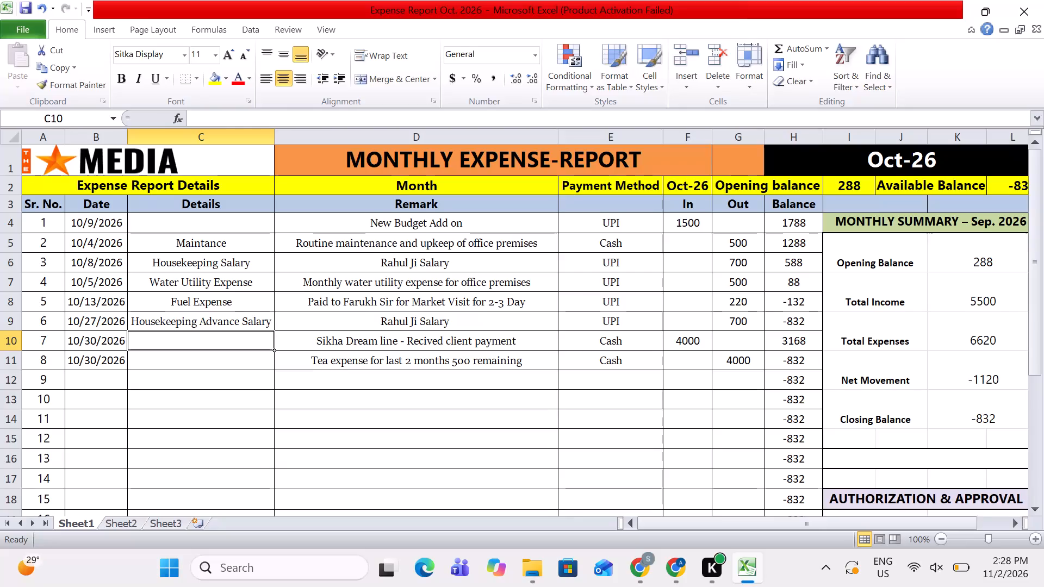
{"action": "key", "text": "Right"}
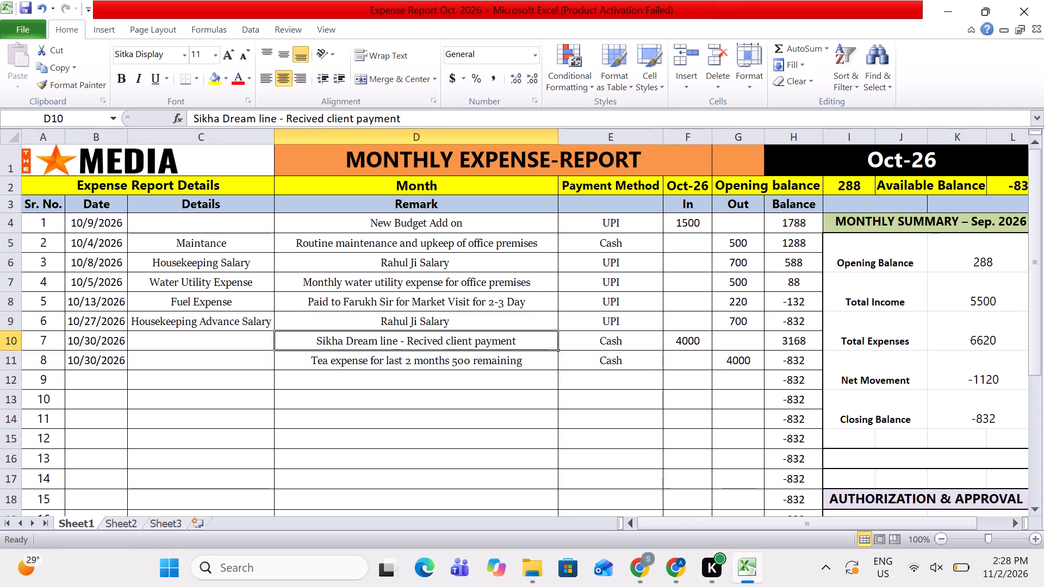
{"action": "key", "text": "Left"}
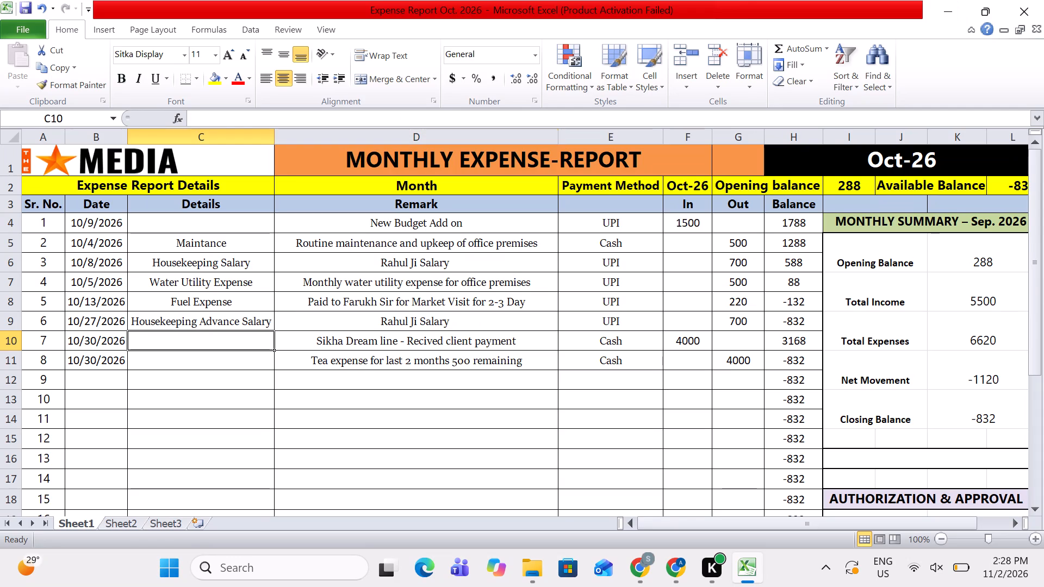
{"action": "key", "text": "Right"}
{"action": "key", "text": "Left"}
{"action": "type", "text": "New"}
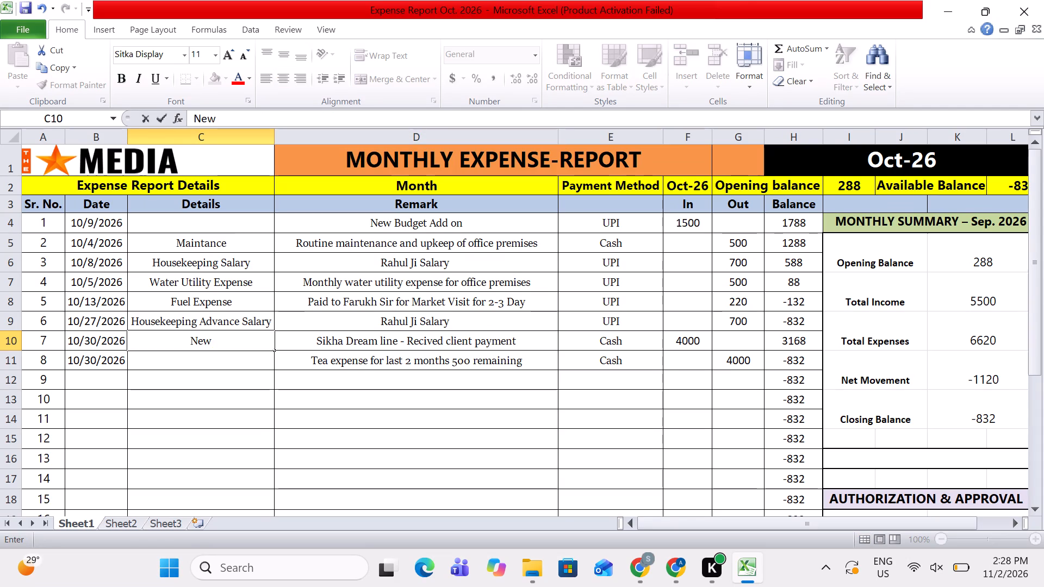
{"action": "key", "text": "space"}
{"action": "type", "text": "Buget"}
{"action": "key", "text": "space"}
{"action": "key", "text": "BackSpace"}
{"action": "key", "text": "BackSpace"}
{"action": "key", "text": "BackSpace"}
{"action": "key", "text": "BackSpace"}
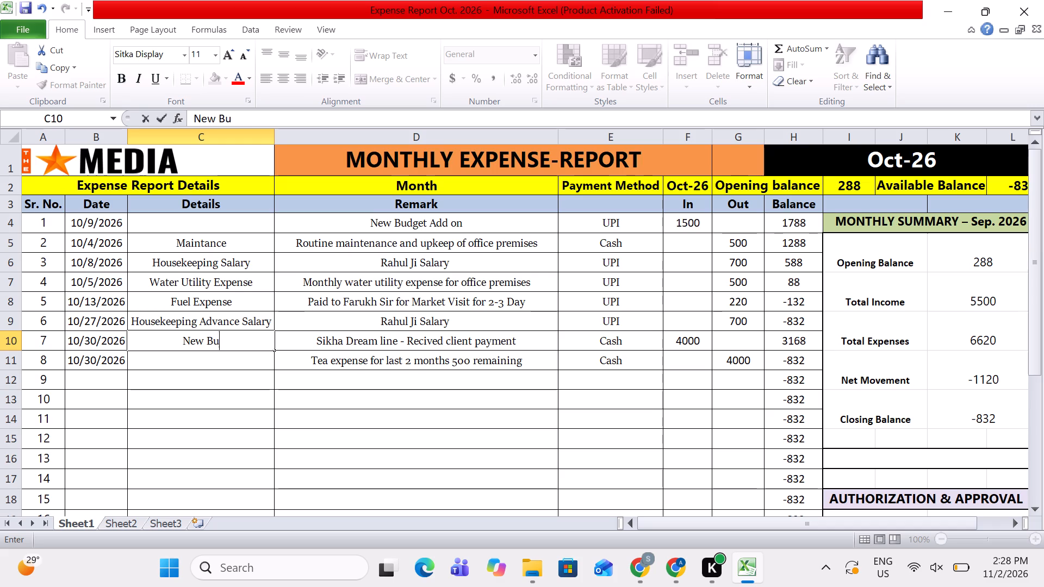
{"action": "type", "text": "dget"}
{"action": "key", "text": "space"}
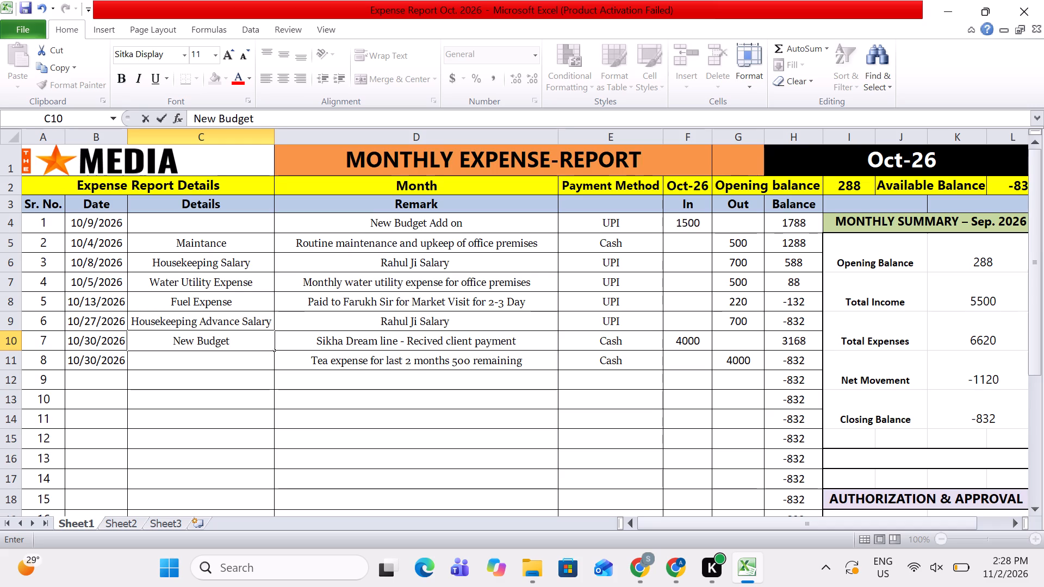
{"action": "type", "text": "Add On"}
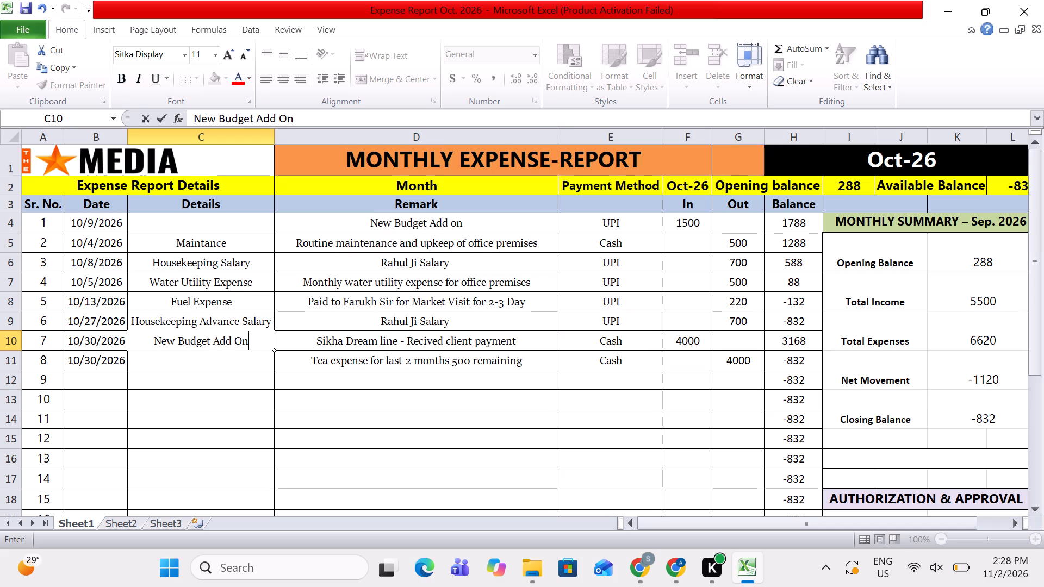
{"action": "key", "text": "Tab"}
{"action": "key", "text": "Left"}
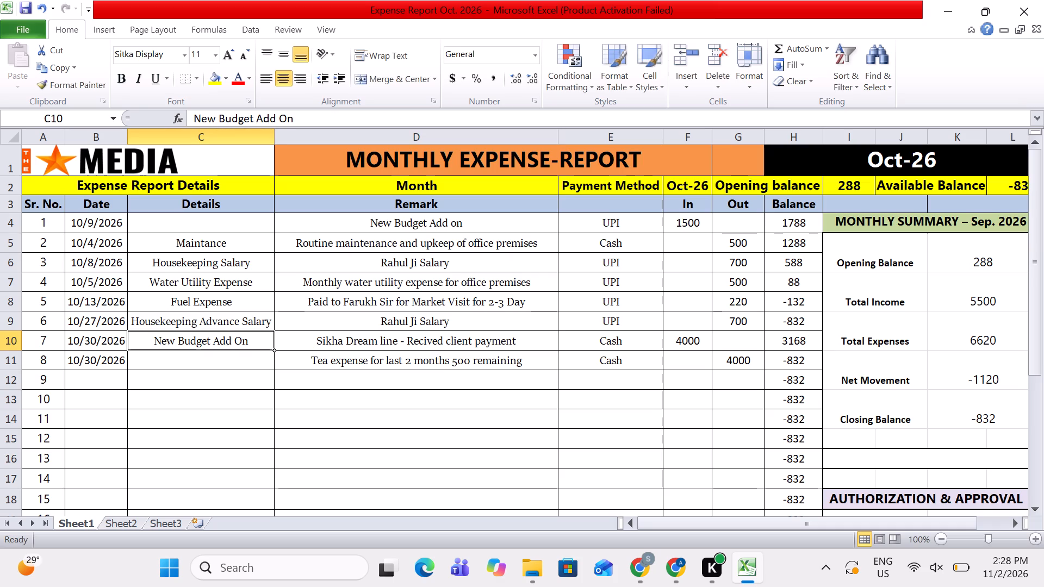
Copy the New Budget Add On details and remark, C11:D11, from the September report into the first October entry, C4:D4.
{"action": "key", "text": "alt+Tab"}
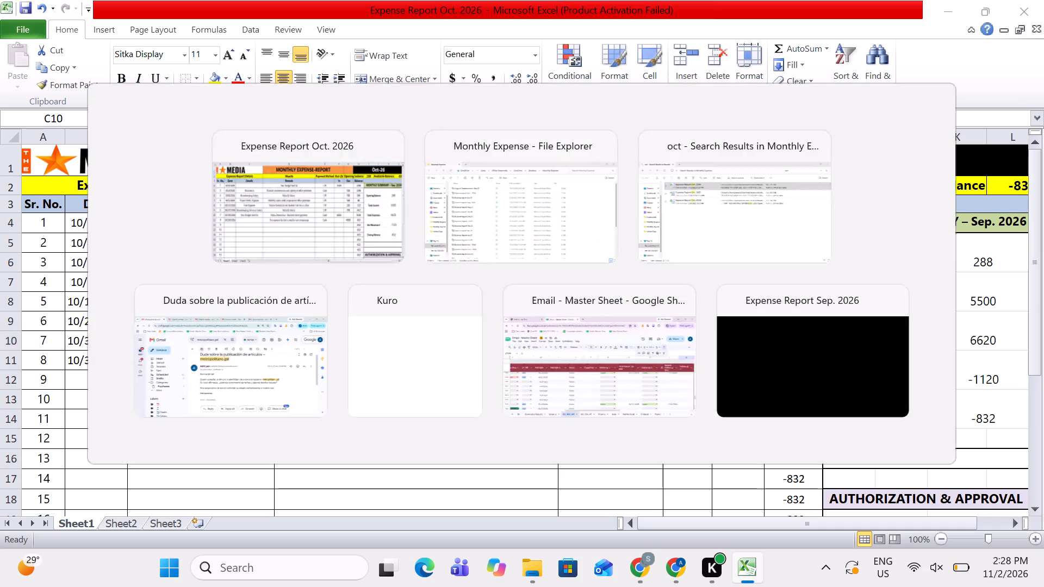
{"action": "key", "text": "alt+Tab"}
{"action": "key", "text": "alt+Tab"}
{"action": "key", "text": "alt+Tab"}
{"action": "key", "text": "alt+Tab"}
{"action": "key", "text": "alt+Tab"}
{"action": "key", "text": "alt+Tab"}
{"action": "key", "text": "alt+Tab"}
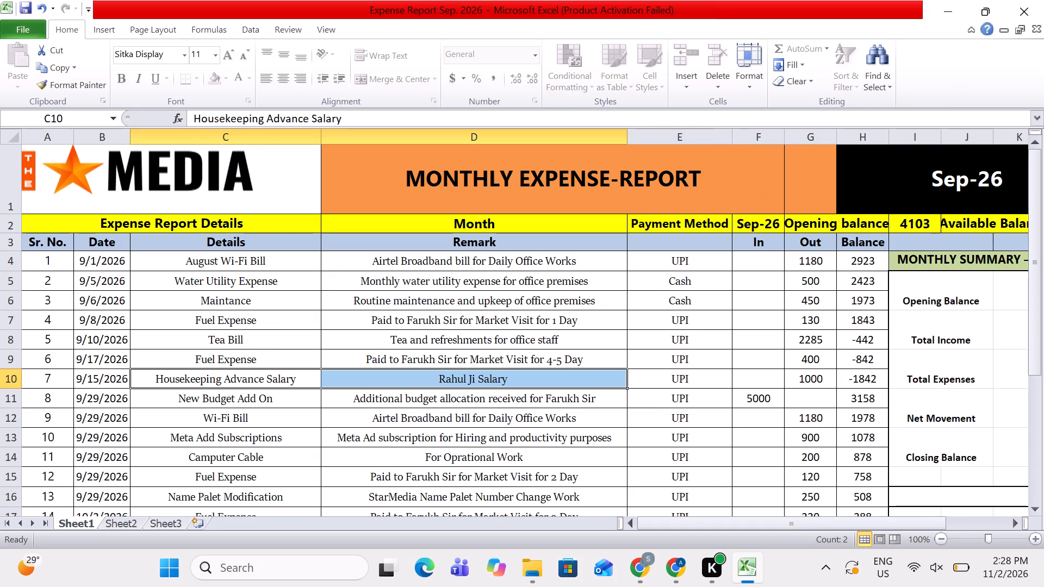
{"action": "left_click", "coordinate": [249, 397]}
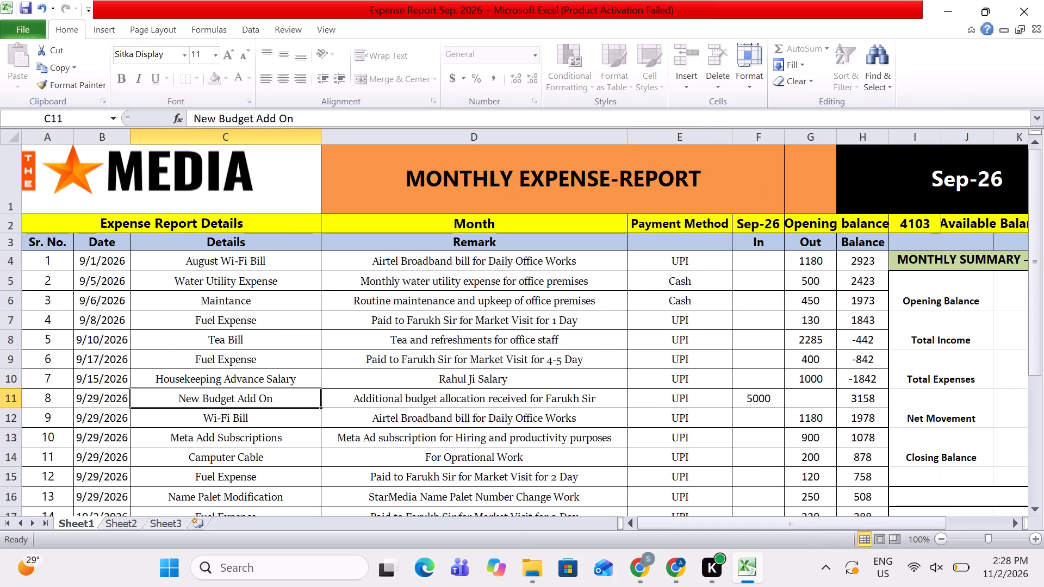
{"action": "key", "text": "shift+Right"}
{"action": "key", "text": "ctrl+c"}
{"action": "key", "text": "alt+Tab"}
{"action": "key", "text": "alt+Tab"}
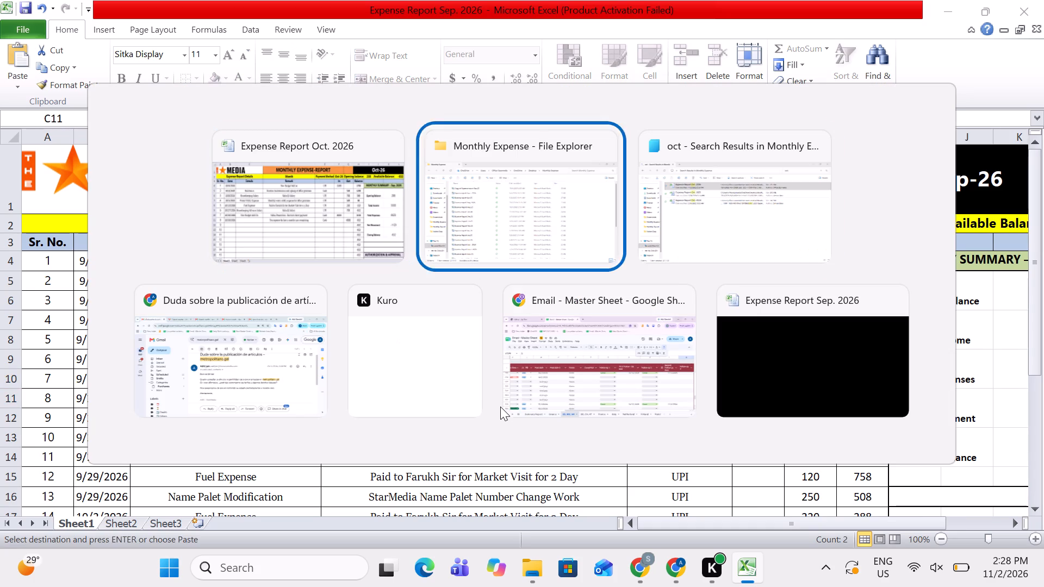
{"action": "key", "text": "alt+Tab"}
{"action": "key", "text": "alt+Tab"}
{"action": "key", "text": "alt+Tab"}
{"action": "key", "text": "alt+Tab"}
{"action": "key", "text": "alt+Tab"}
{"action": "key", "text": "alt+Tab"}
{"action": "key", "text": "alt+Tab"}
{"action": "key", "text": "alt+Tab"}
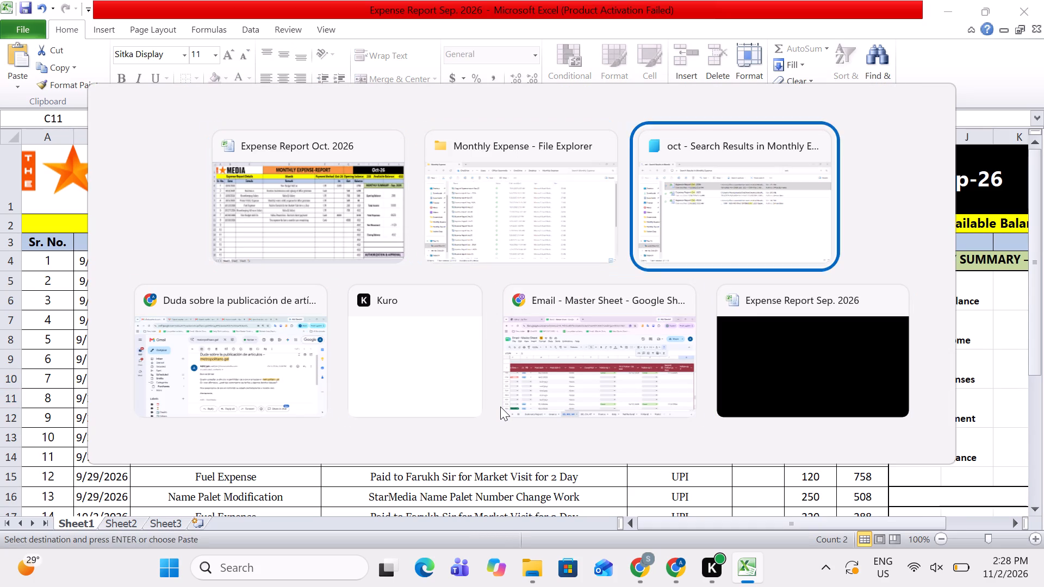
{"action": "key", "text": "alt+Tab"}
{"action": "key", "text": "alt+Tab"}
{"action": "key", "text": "alt+Tab"}
{"action": "key", "text": "alt+Tab"}
{"action": "key", "text": "alt+Tab"}
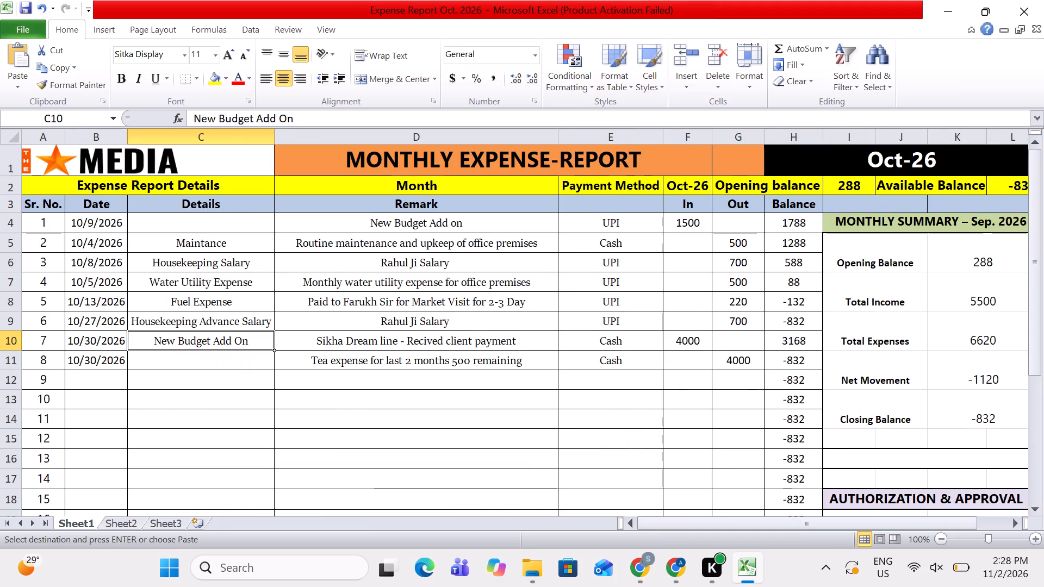
{"action": "left_click", "coordinate": [227, 223]}
{"action": "key", "text": "ctrl+v"}
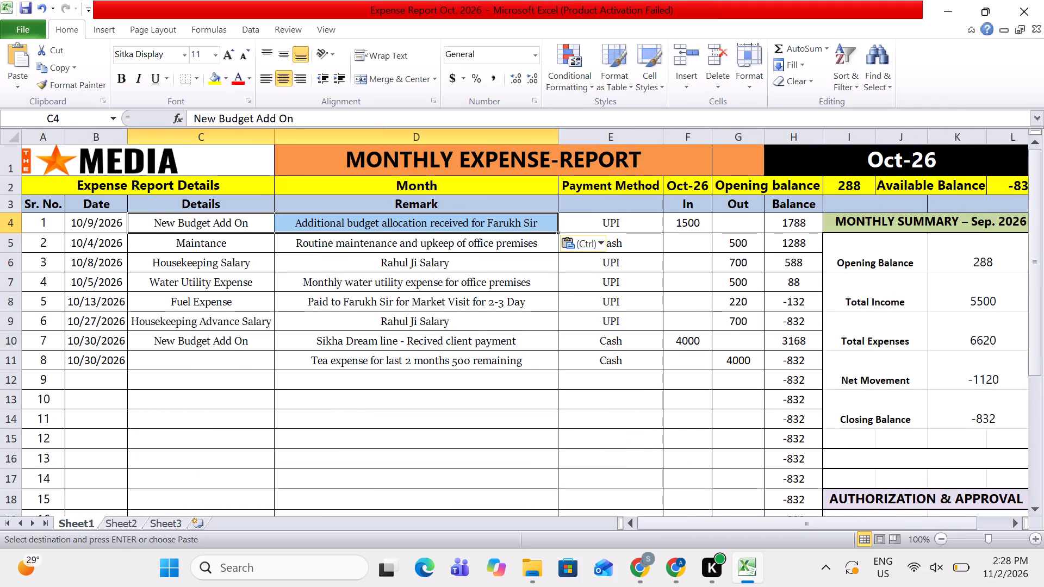
Copy the Tea Bill details from cell C8 of the September report into the October report's tea expense row, cell C11.
{"action": "left_click", "coordinate": [476, 273]}
{"action": "left_click", "coordinate": [338, 338]}
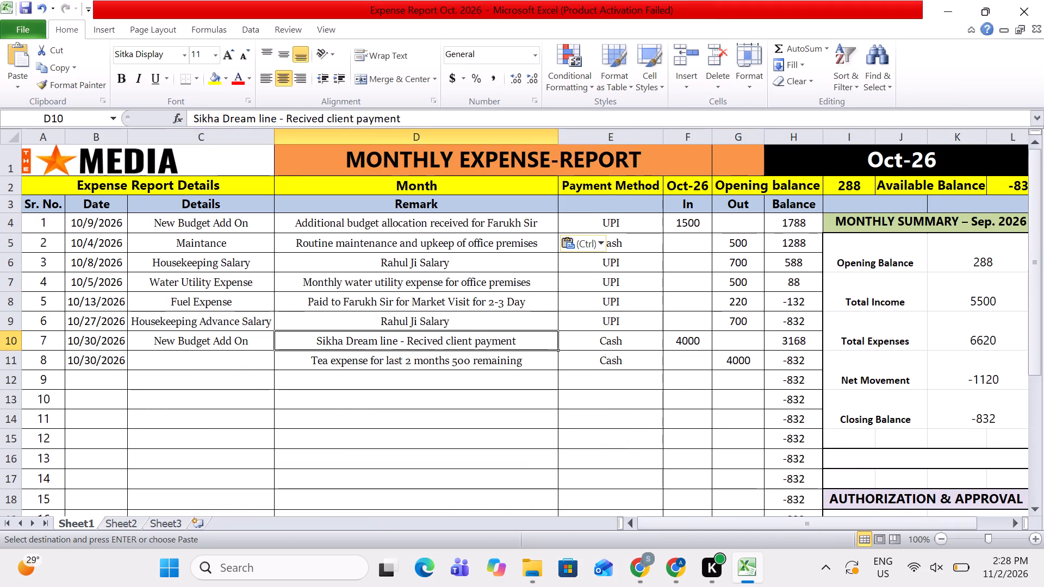
{"action": "left_click", "coordinate": [527, 345]}
{"action": "left_click", "coordinate": [234, 347]}
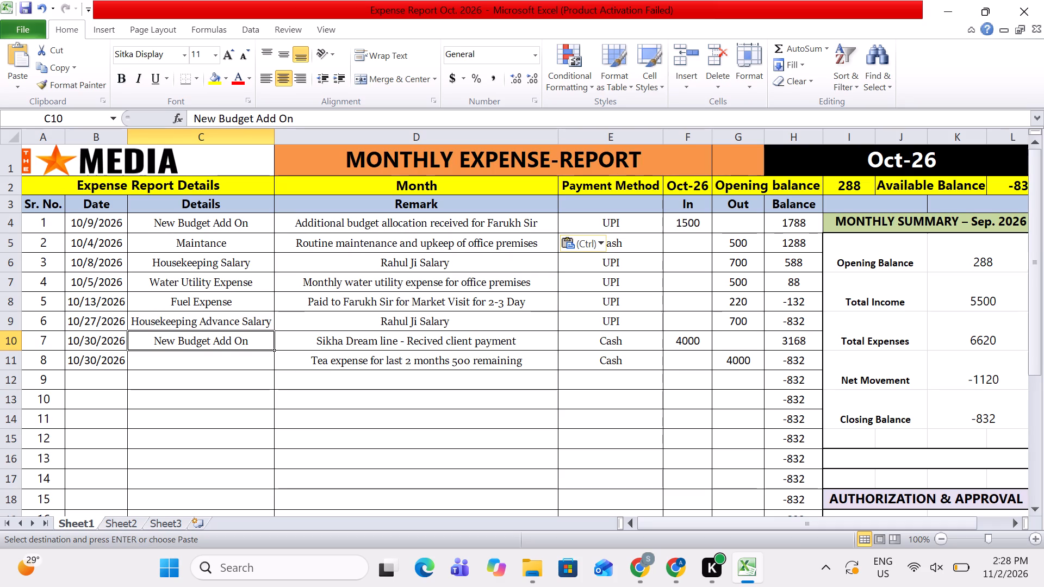
{"action": "key", "text": "alt+Tab"}
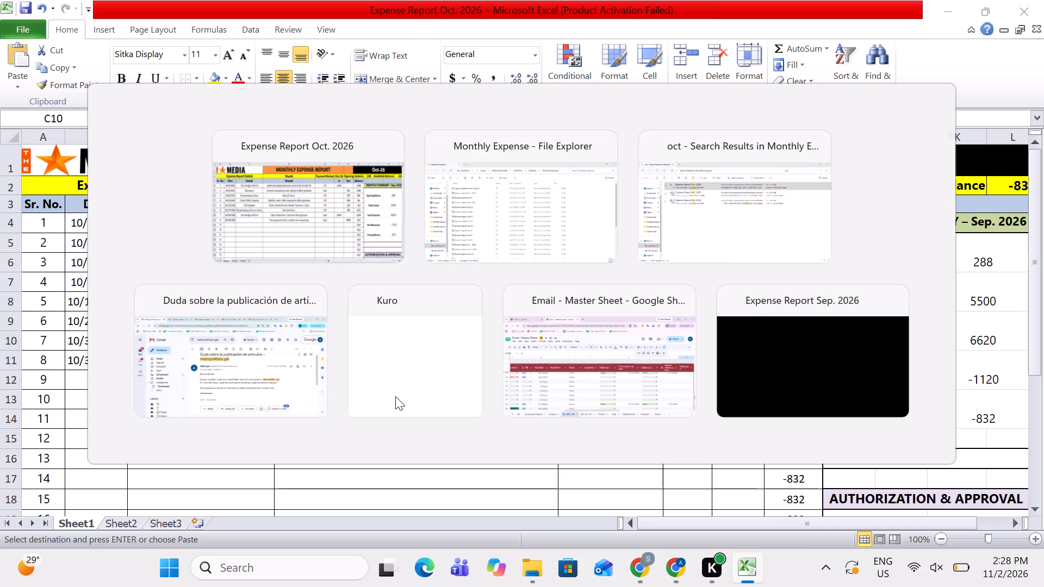
{"action": "key", "text": "alt+Tab"}
{"action": "key", "text": "alt+Tab"}
{"action": "key", "text": "alt+Tab"}
{"action": "key", "text": "alt+Tab"}
{"action": "key", "text": "alt+Tab"}
{"action": "key", "text": "alt+Tab"}
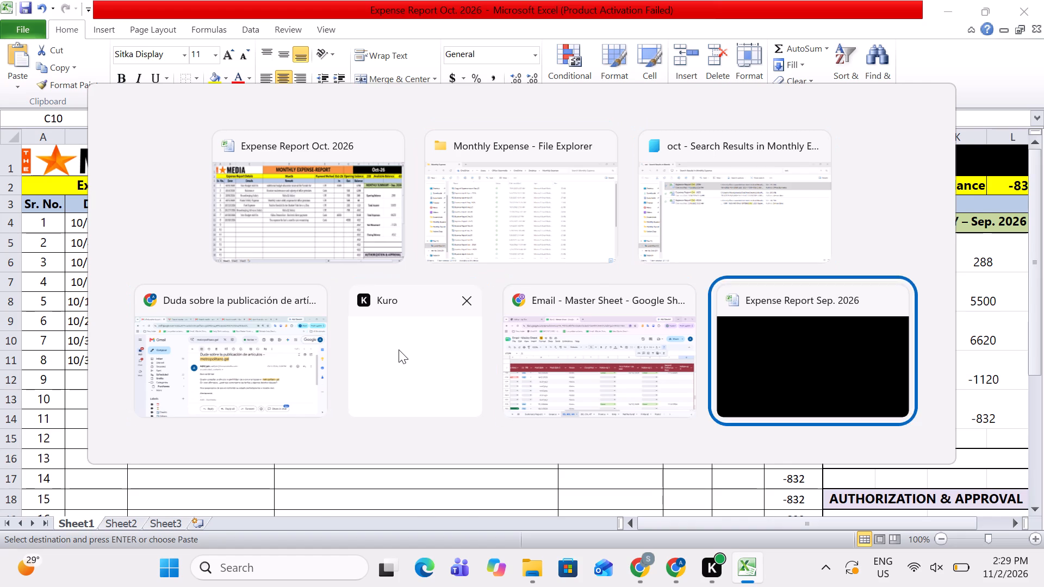
{"action": "left_click", "coordinate": [412, 446]}
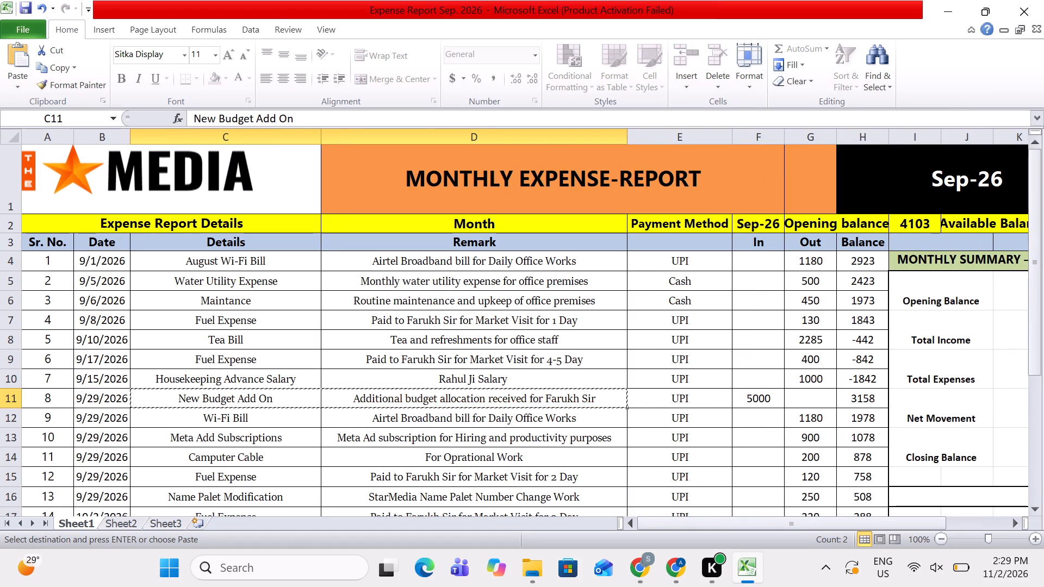
{"action": "key", "text": "Down"}
{"action": "key", "text": "Down"}
{"action": "key", "text": "Down"}
{"action": "key", "text": "Down"}
{"action": "key", "text": "Down"}
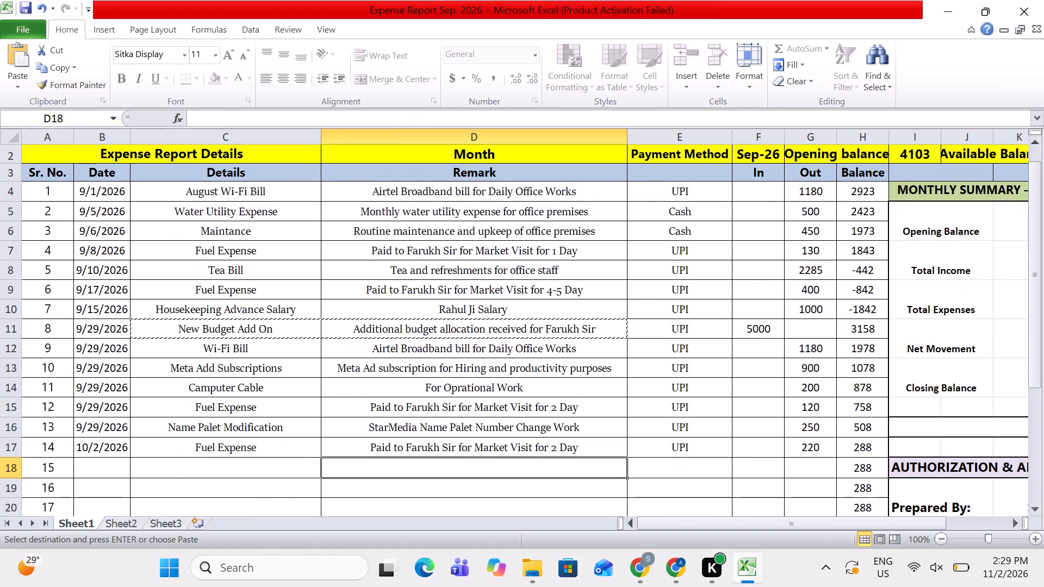
{"action": "key", "text": "Up"}
{"action": "key", "text": "Up"}
{"action": "key", "text": "Up"}
{"action": "key", "text": "Up"}
{"action": "key", "text": "Up"}
{"action": "key", "text": "Up"}
{"action": "key", "text": "Up"}
{"action": "key", "text": "Up"}
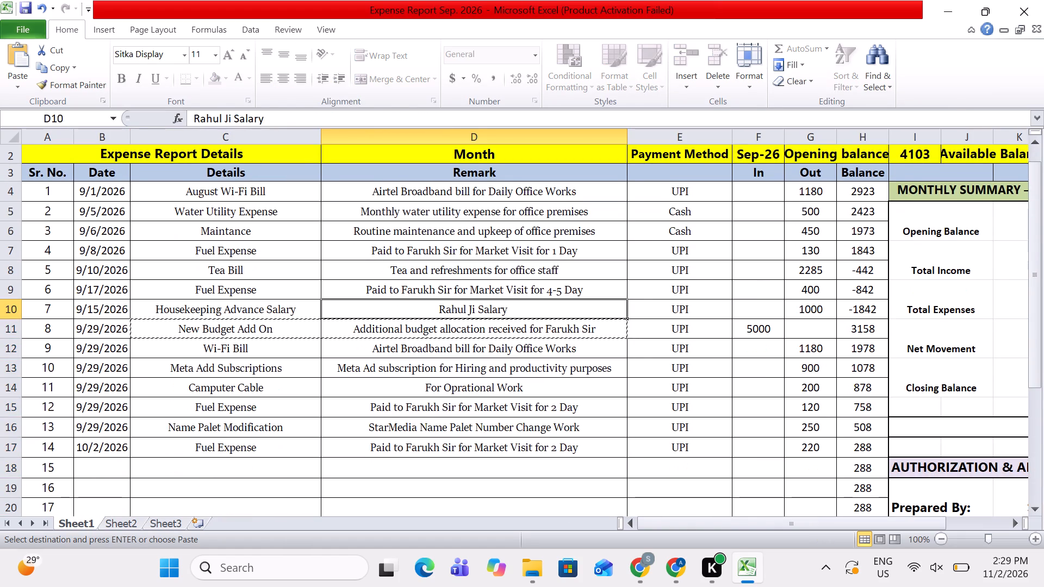
{"action": "key", "text": "Up"}
{"action": "key", "text": "Up"}
{"action": "key", "text": "Left"}
{"action": "key", "text": "ctrl+c"}
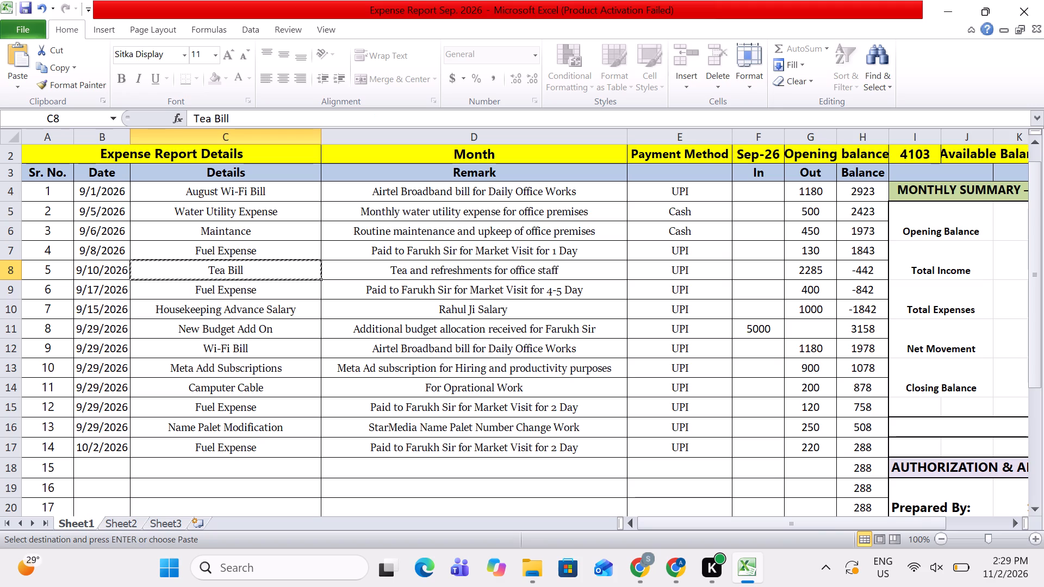
{"action": "key", "text": "shift+Right"}
{"action": "key", "text": "Left"}
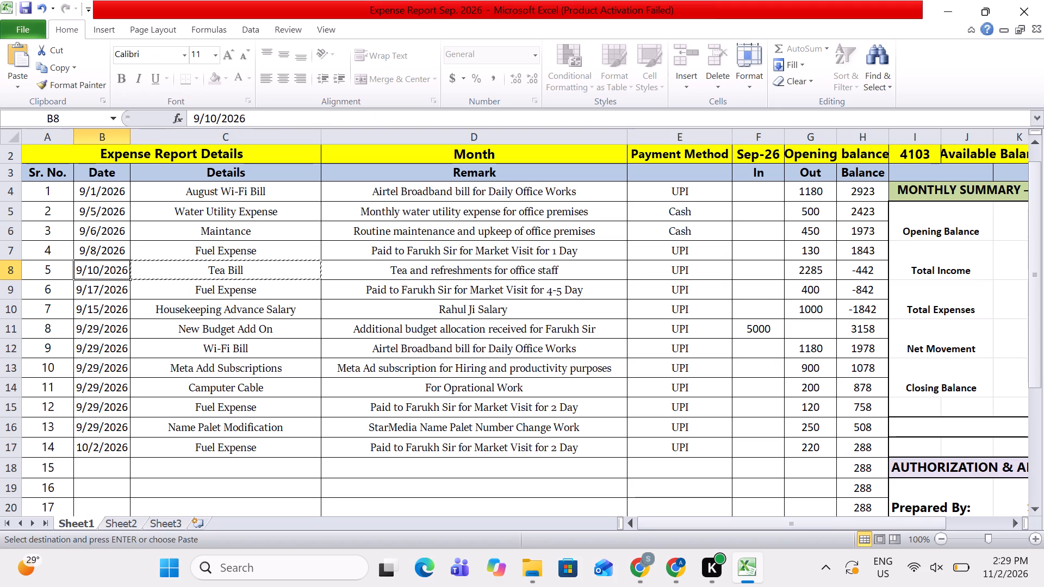
{"action": "key", "text": "Right"}
{"action": "key", "text": "Right"}
{"action": "key", "text": "Left"}
{"action": "key", "text": "ctrl+c"}
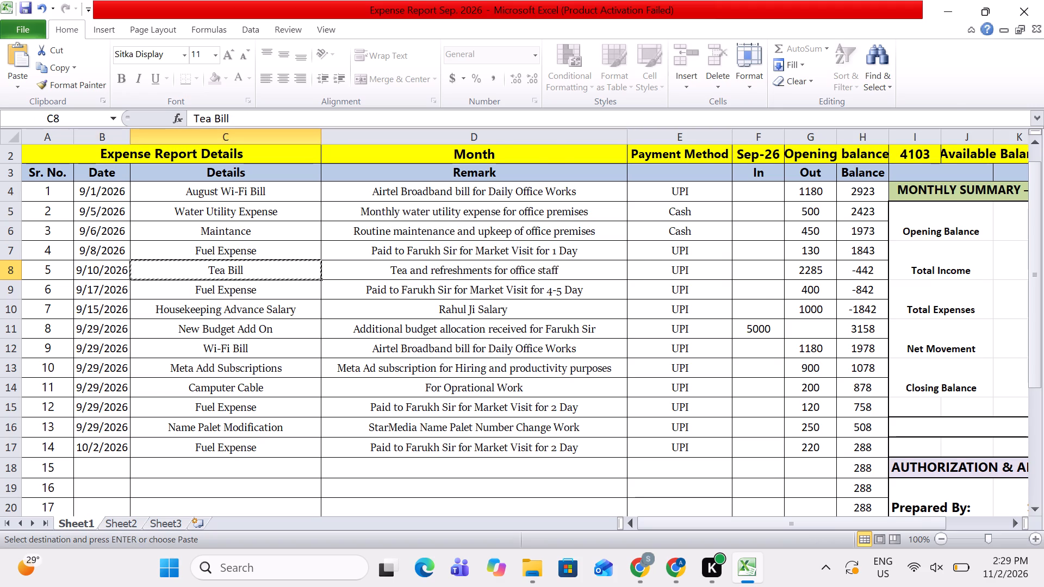
{"action": "key", "text": "alt+Tab"}
{"action": "key", "text": "alt+Tab"}
{"action": "key", "text": "alt+Tab"}
{"action": "key", "text": "alt+Tab"}
{"action": "key", "text": "alt+Tab"}
{"action": "key", "text": "alt+Tab"}
{"action": "key", "text": "alt+Tab"}
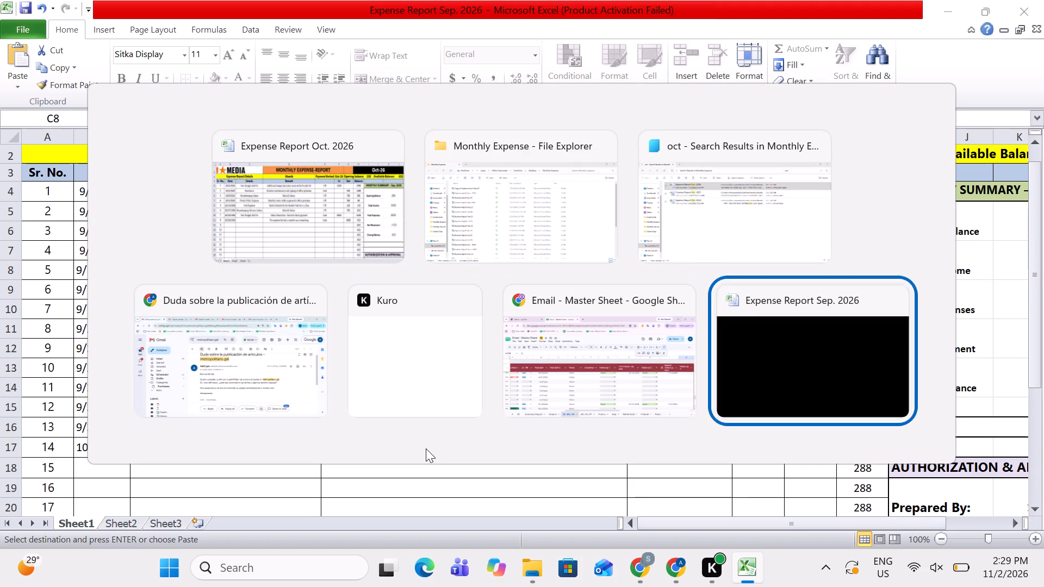
{"action": "key", "text": "alt+Tab"}
{"action": "key", "text": "alt+Tab"}
{"action": "key", "text": "alt+Tab"}
{"action": "key", "text": "alt+Tab"}
{"action": "key", "text": "alt+Tab"}
{"action": "key", "text": "alt+Tab"}
{"action": "key", "text": "alt+Tab"}
{"action": "key", "text": "alt+Tab"}
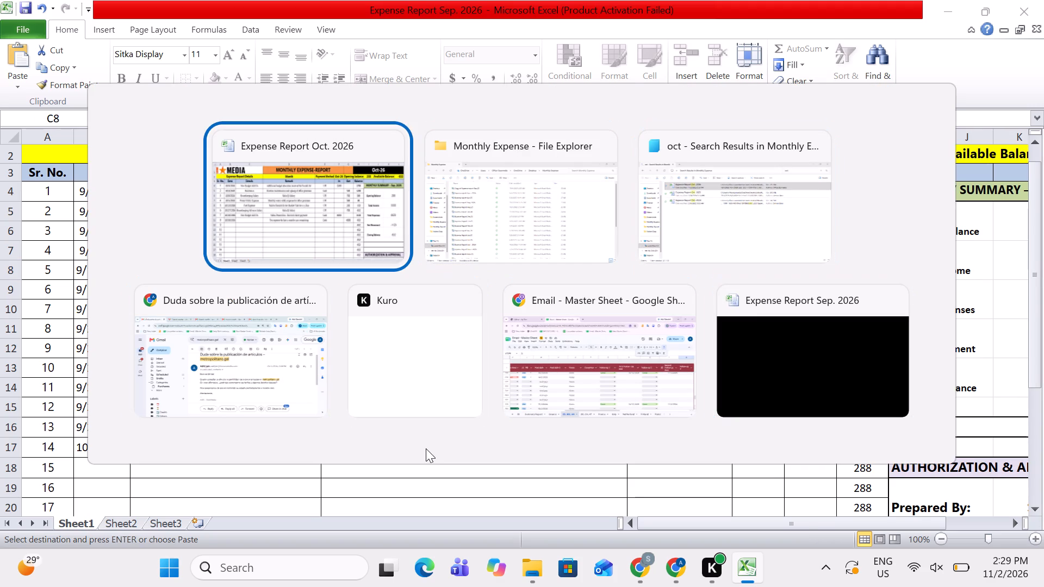
{"action": "key", "text": "Down"}
{"action": "key", "text": "ctrl+v"}
{"action": "key", "text": "Right"}
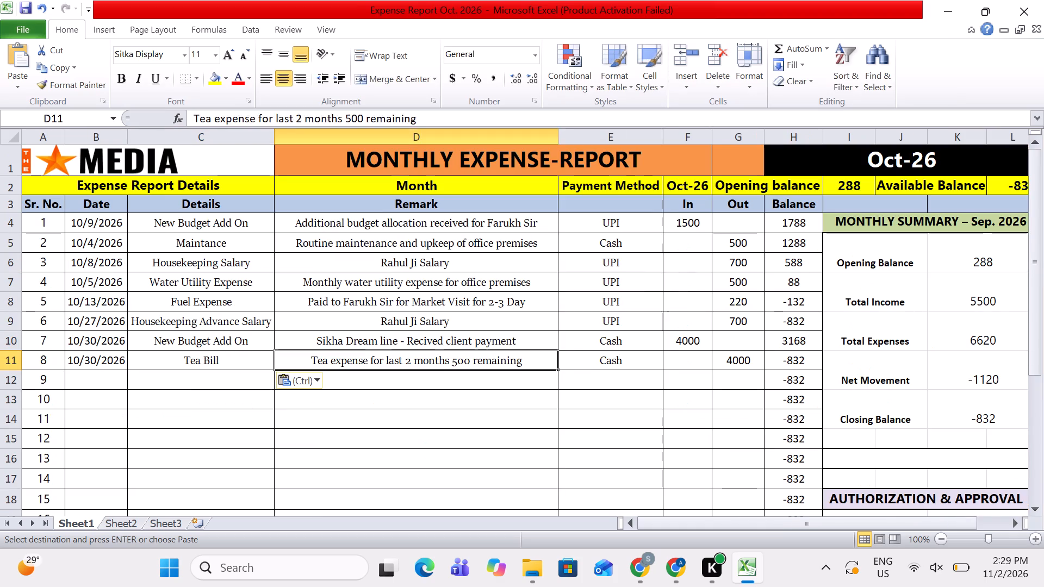
{"action": "key", "text": "Left"}
Save the October expense report.
{"action": "key", "text": "ctrl+s"}
{"action": "key", "text": "ctrl+s"}
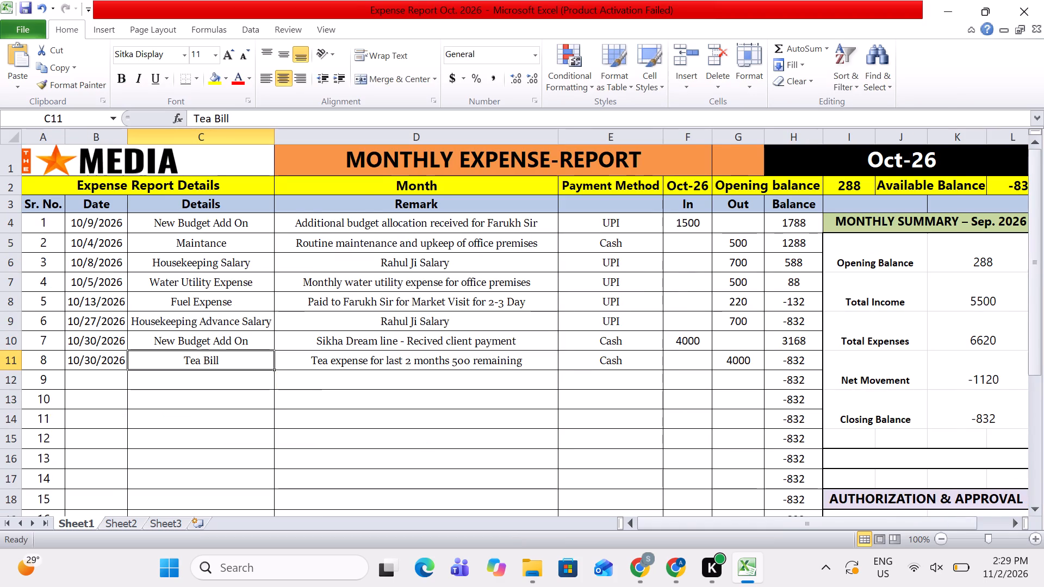
Copy the formatting of the September report's header row 1 onto row 1 of the October report with Format Painter.
{"action": "key", "text": "alt+Tab"}
{"action": "key", "text": "alt+Tab"}
{"action": "key", "text": "alt+Tab"}
{"action": "key", "text": "alt+Tab"}
{"action": "key", "text": "alt+Tab"}
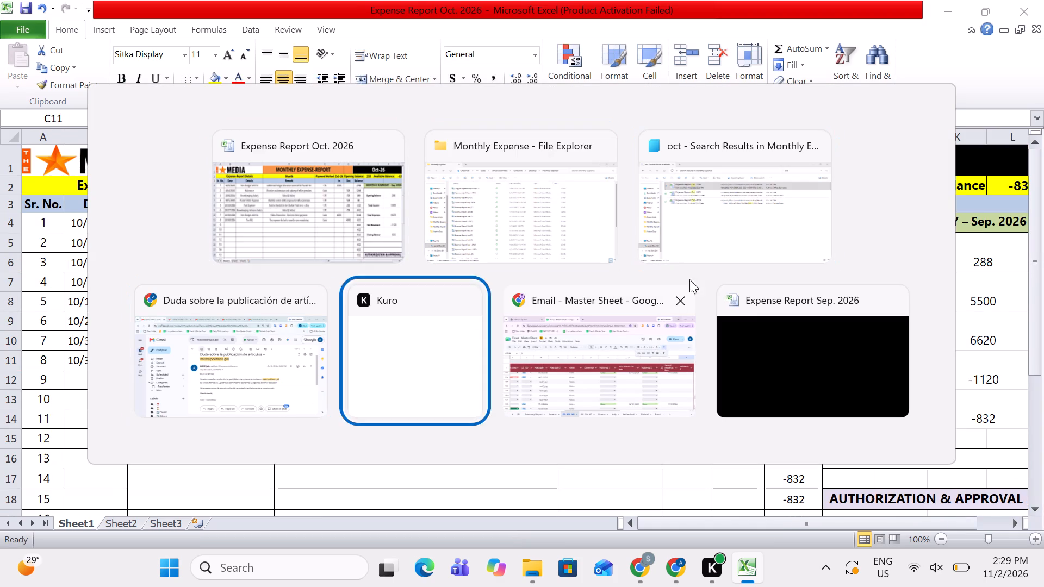
{"action": "key", "text": "alt+Tab"}
{"action": "key", "text": "alt+Tab"}
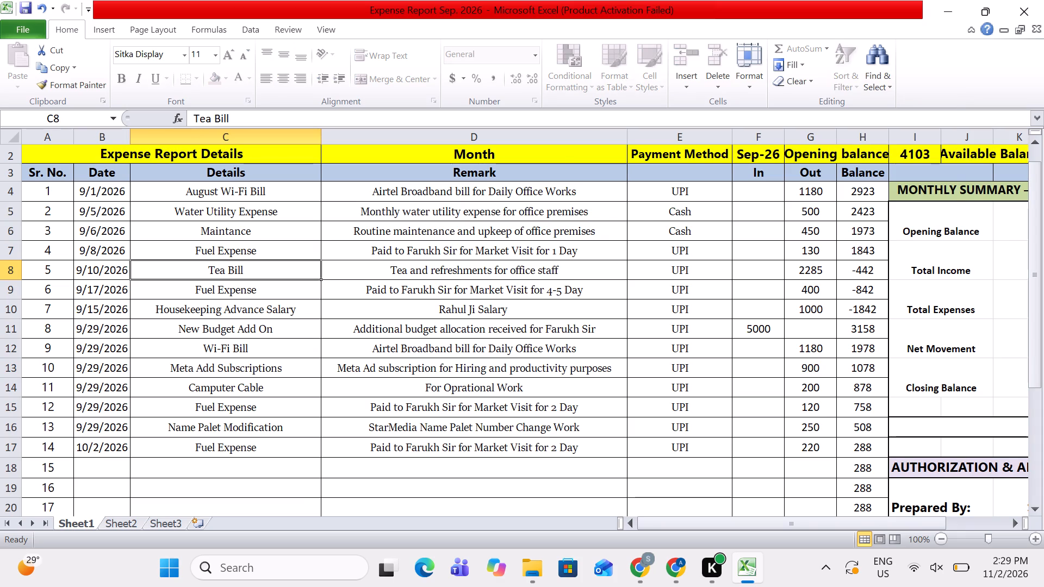
{"action": "key", "text": "alt+Tab"}
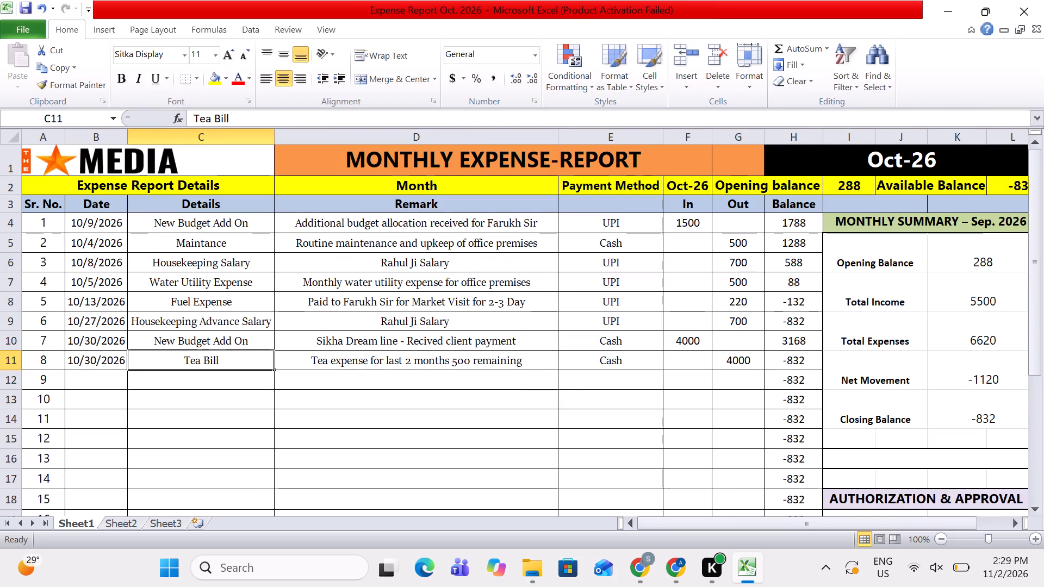
{"action": "scroll", "coordinate": [448, 416], "scroll_direction": "up", "scroll_amount": 5}
{"action": "key", "text": "alt+Tab"}
{"action": "key", "text": "alt+Tab"}
{"action": "key", "text": "alt+Tab"}
{"action": "key", "text": "alt+Tab"}
{"action": "key", "text": "alt+Tab"}
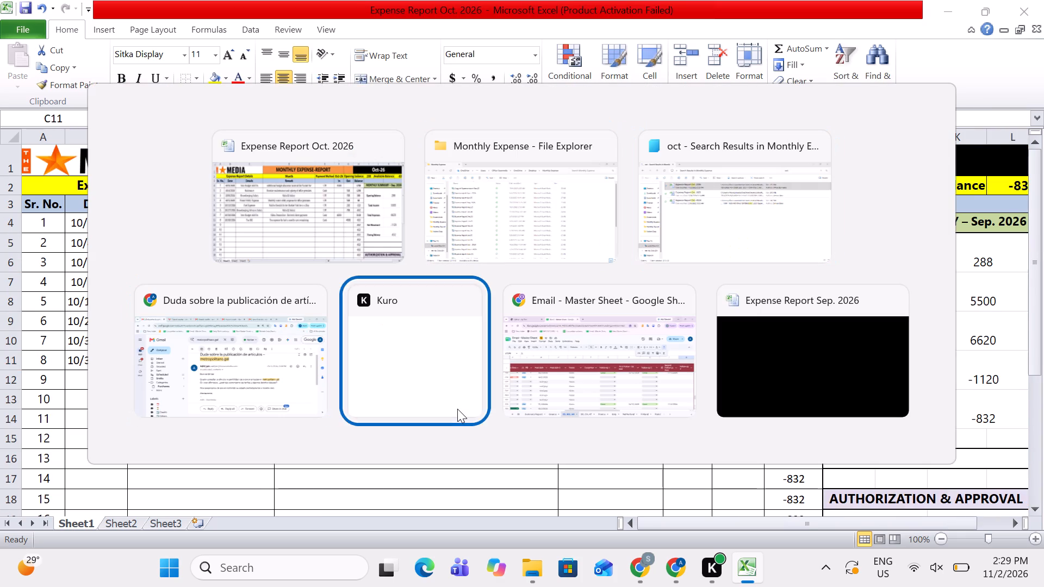
{"action": "key", "text": "alt+Tab"}
{"action": "key", "text": "alt+Tab"}
{"action": "scroll", "coordinate": [274, 309], "scroll_direction": "up", "scroll_amount": 7}
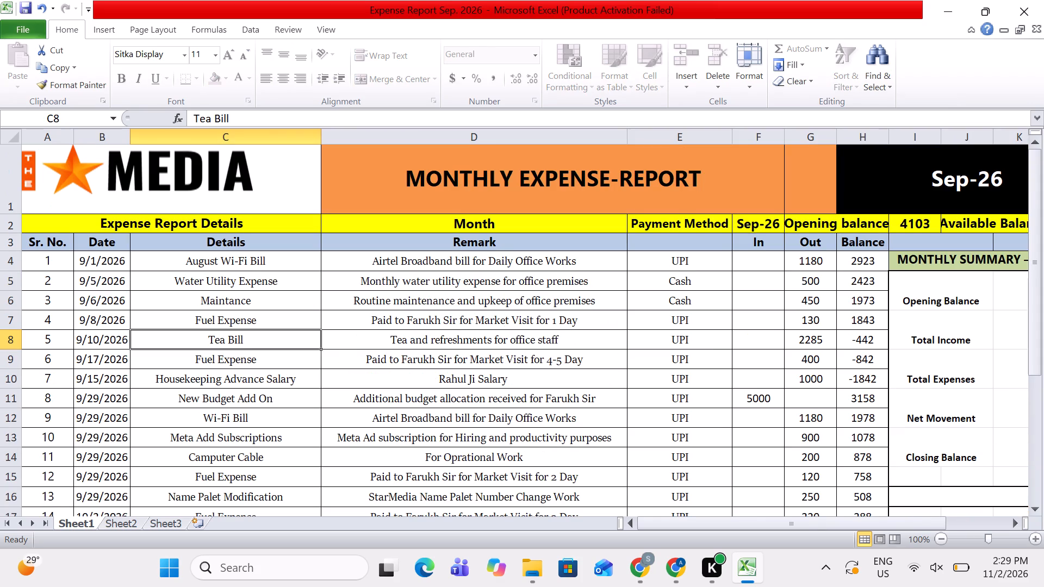
{"action": "left_click", "coordinate": [13, 170]}
{"action": "left_click", "coordinate": [78, 80]}
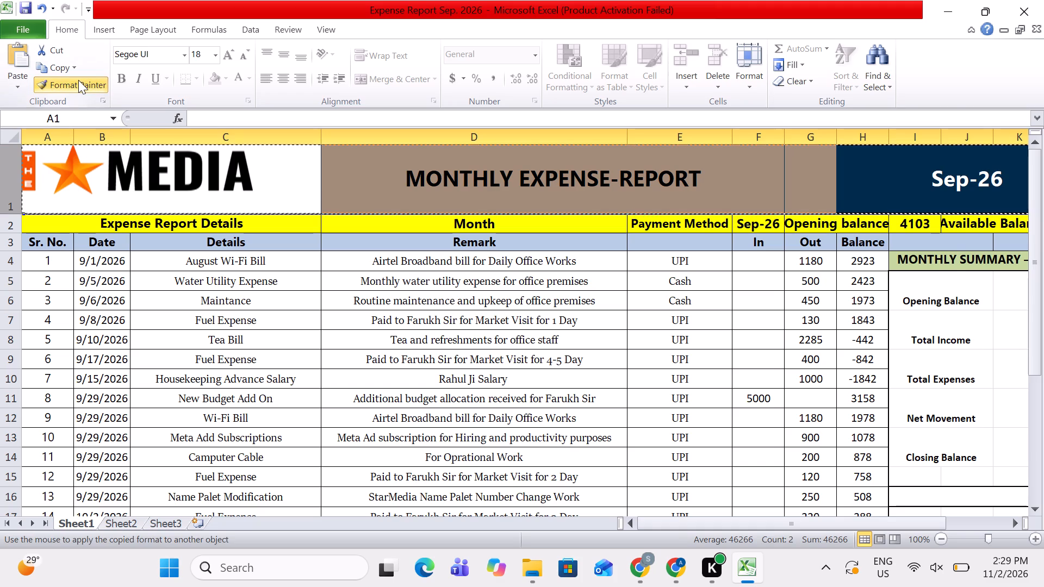
{"action": "key", "text": "alt+Tab"}
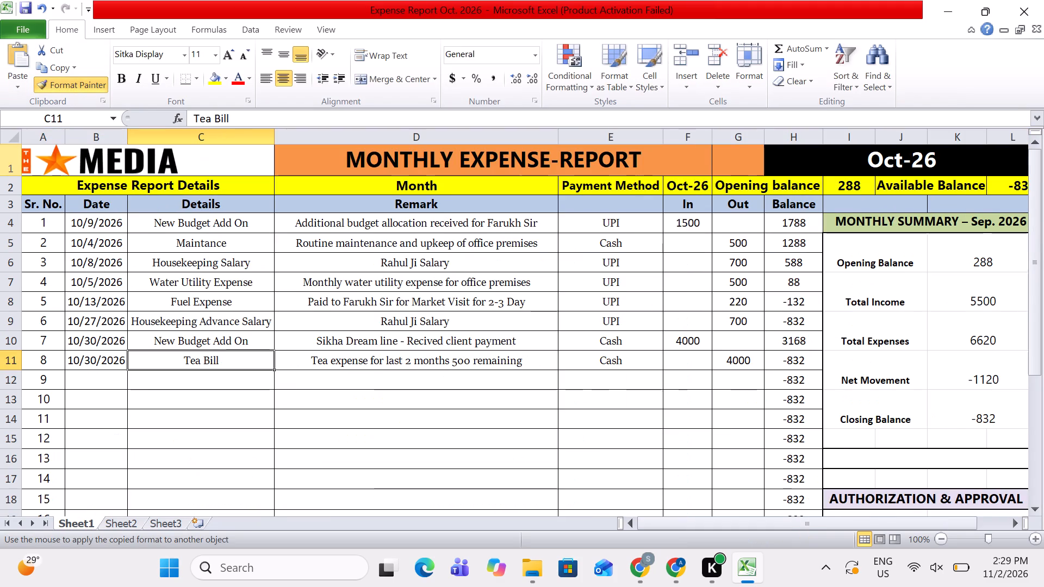
{"action": "left_click", "coordinate": [3, 155]}
{"action": "left_click", "coordinate": [233, 325]}
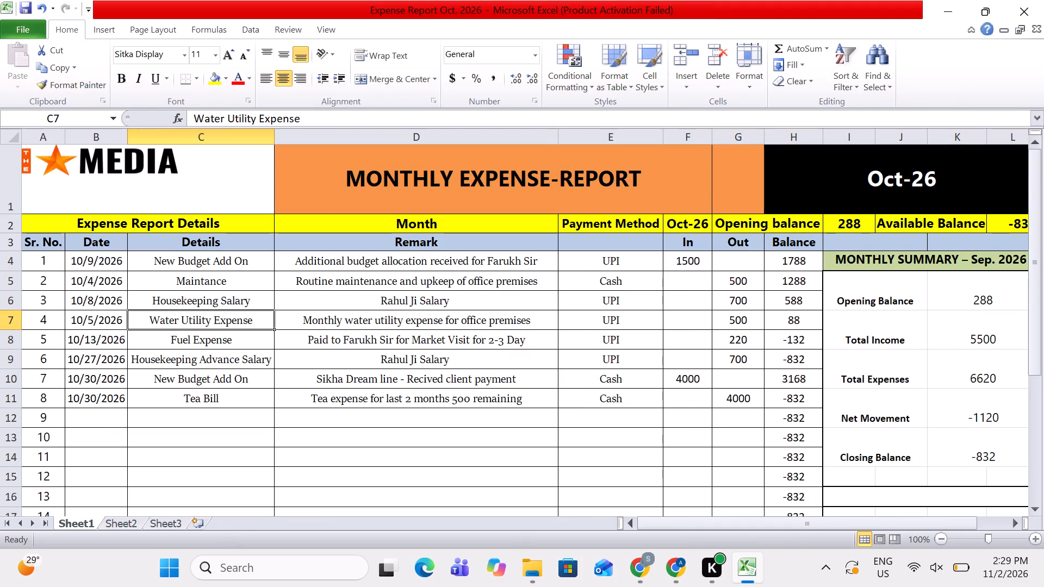
Enlarge the company logo in the October report's header so it fills more of the space above Expense Report Details.
{"action": "left_click", "coordinate": [145, 168]}
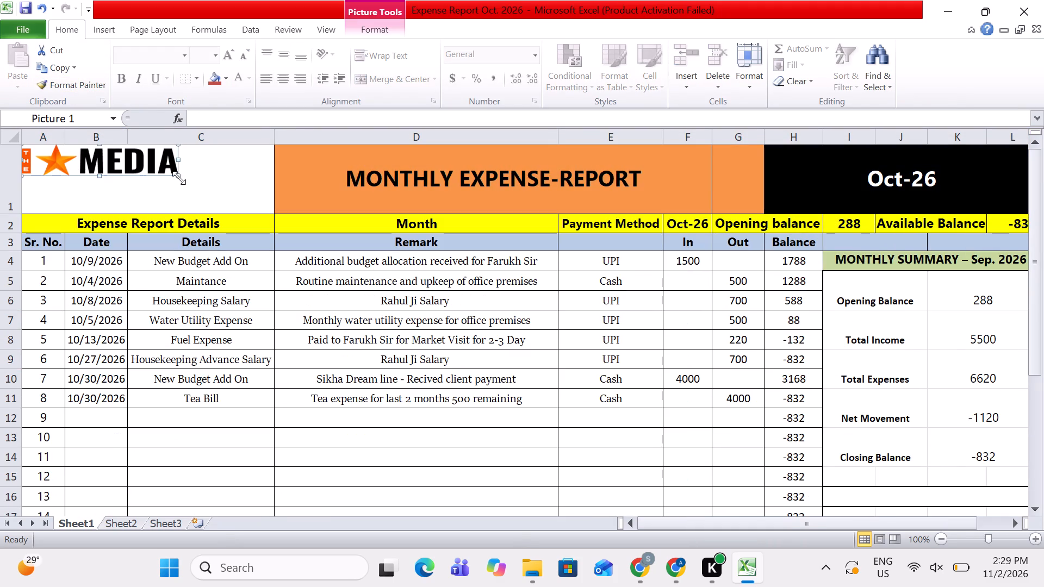
{"action": "left_click_drag", "start_coordinate": [177, 177], "coordinate": [177, 177]}
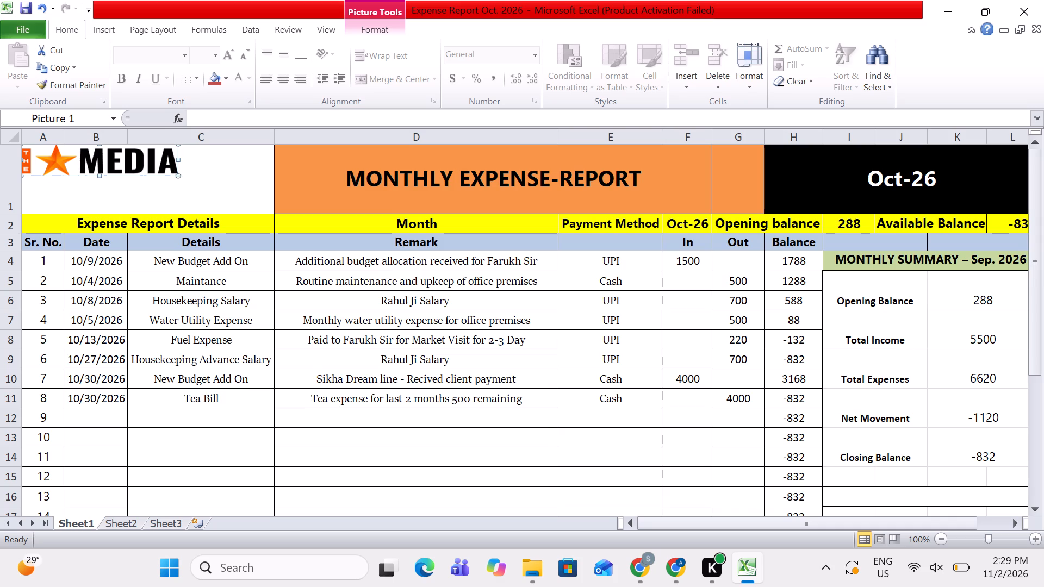
{"action": "left_click_drag", "start_coordinate": [177, 177], "coordinate": [183, 185]}
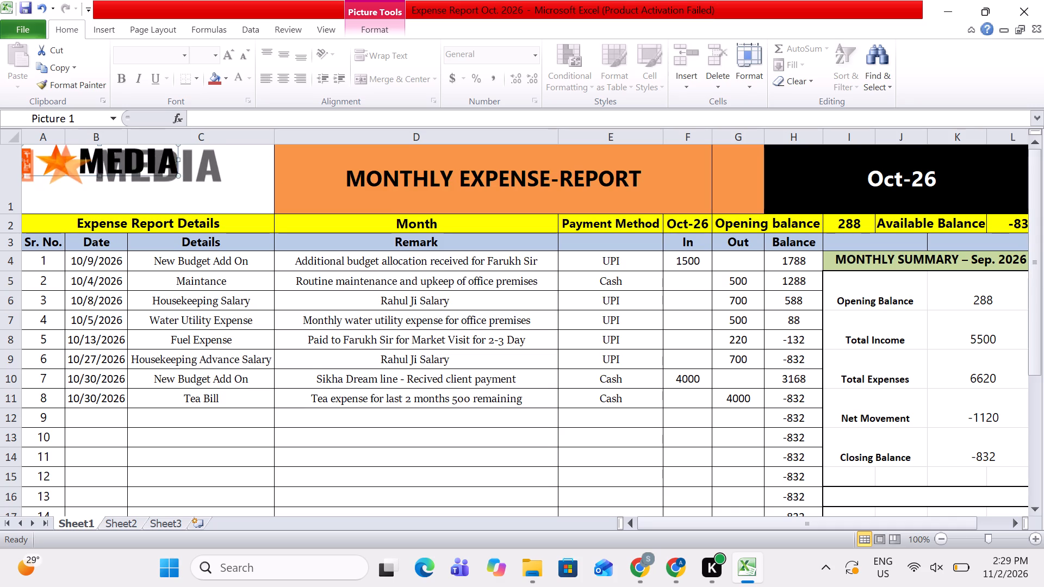
{"action": "left_click_drag", "start_coordinate": [183, 185], "coordinate": [187, 189]}
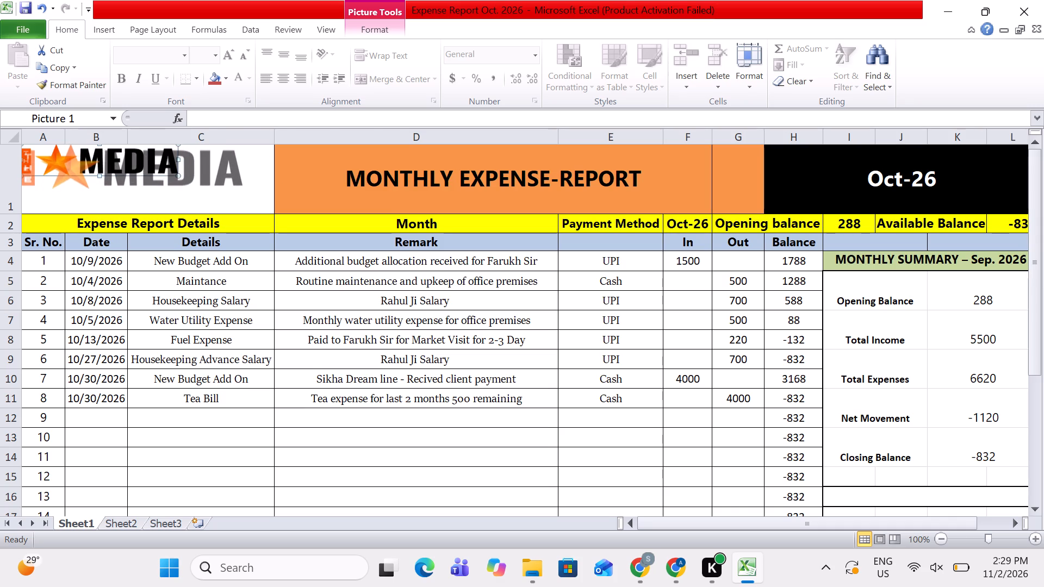
{"action": "left_click", "coordinate": [483, 397]}
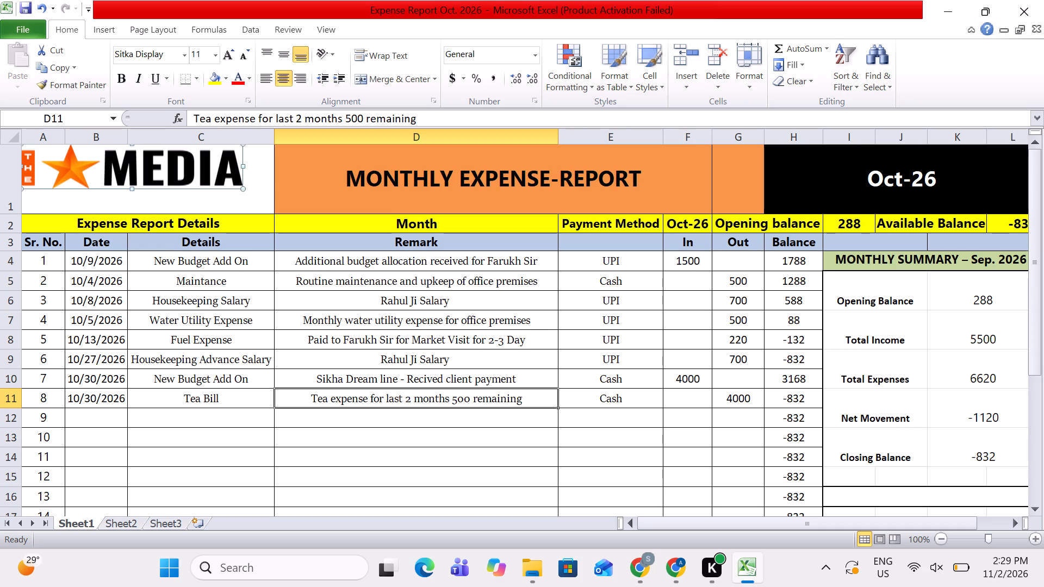
Enlarge the company logo in the October report's header further so it nearly spans the width of columns A to C.
{"action": "left_click", "coordinate": [201, 181]}
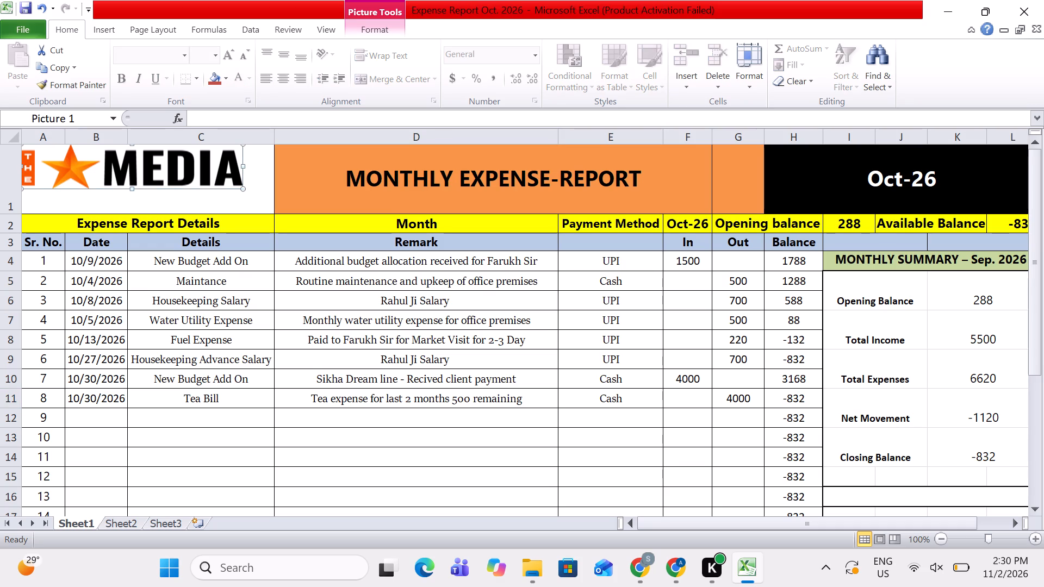
{"action": "left_click_drag", "start_coordinate": [241, 187], "coordinate": [253, 190]}
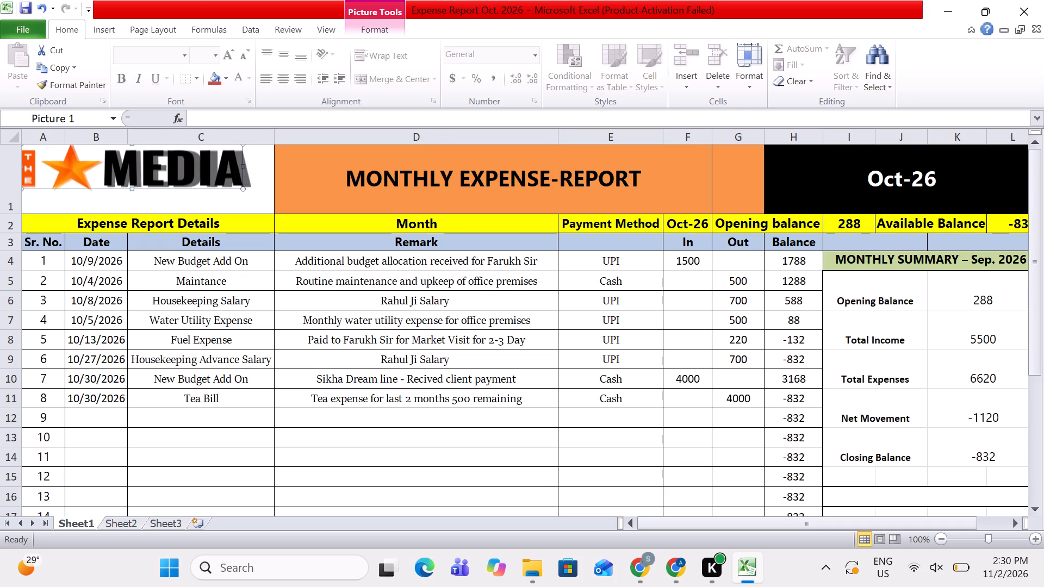
{"action": "left_click_drag", "start_coordinate": [253, 190], "coordinate": [257, 192]}
{"action": "left_click", "coordinate": [330, 366]}
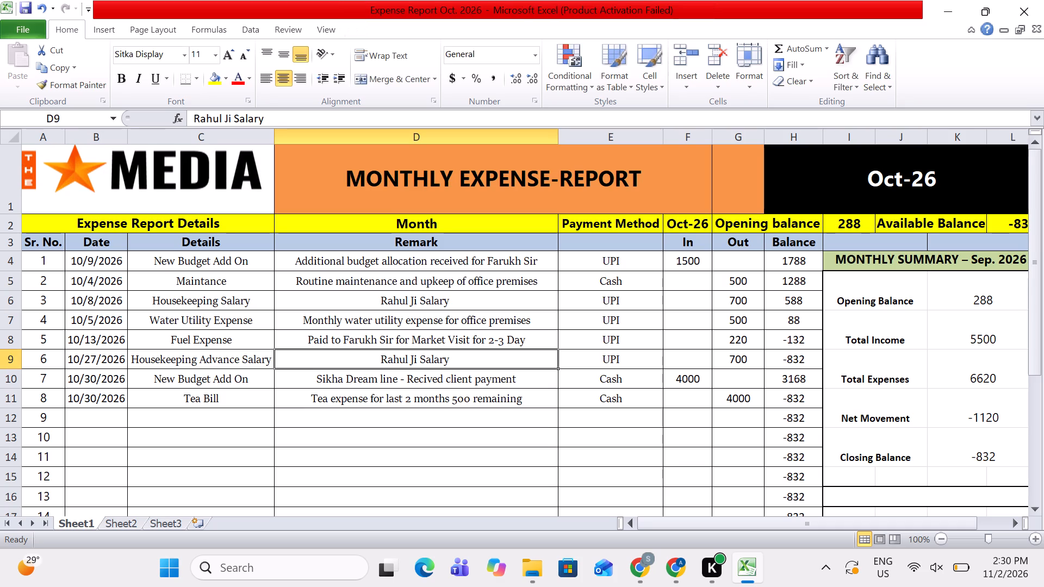
Save the October expense report.
{"action": "key", "text": "ctrl+s"}
{"action": "key", "text": "ctrl+s"}
{"action": "key", "text": "ctrl+s"}
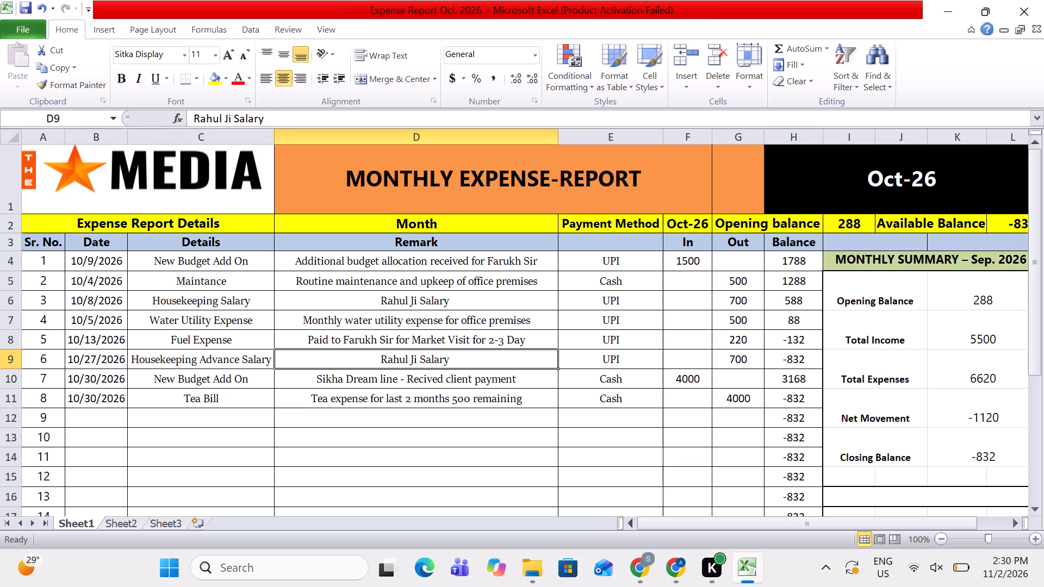
{"action": "key", "text": "ctrl+s"}
{"action": "key", "text": "ctrl+s"}
{"action": "key", "text": "ctrl+s"}
Switch to Chrome and bring up the Gmail account tab holding the slpress.gr search.
{"action": "key", "text": "alt+Tab"}
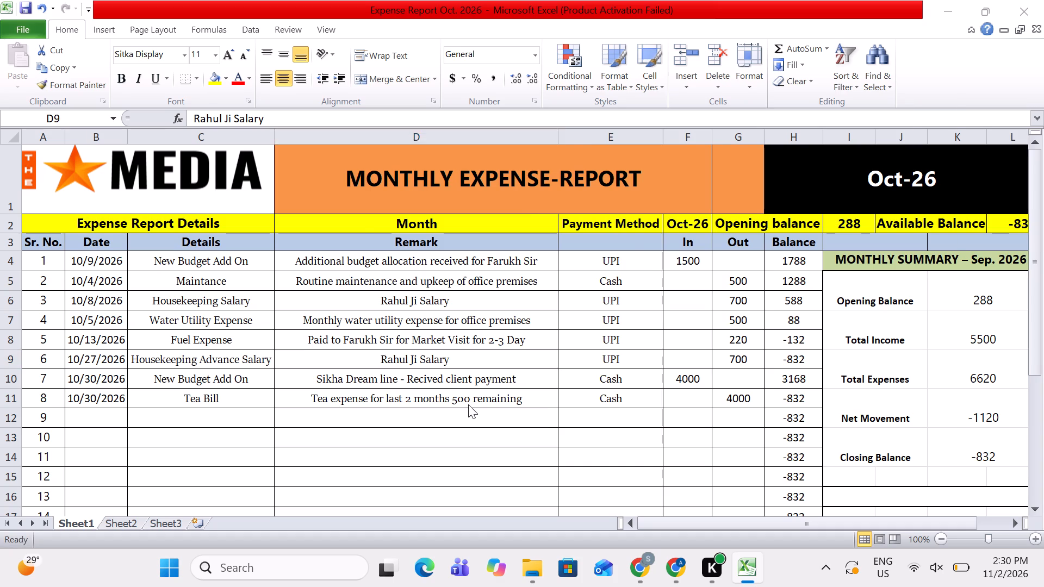
{"action": "key", "text": "alt+Tab"}
{"action": "key", "text": "alt+Tab"}
{"action": "key", "text": "alt+Tab"}
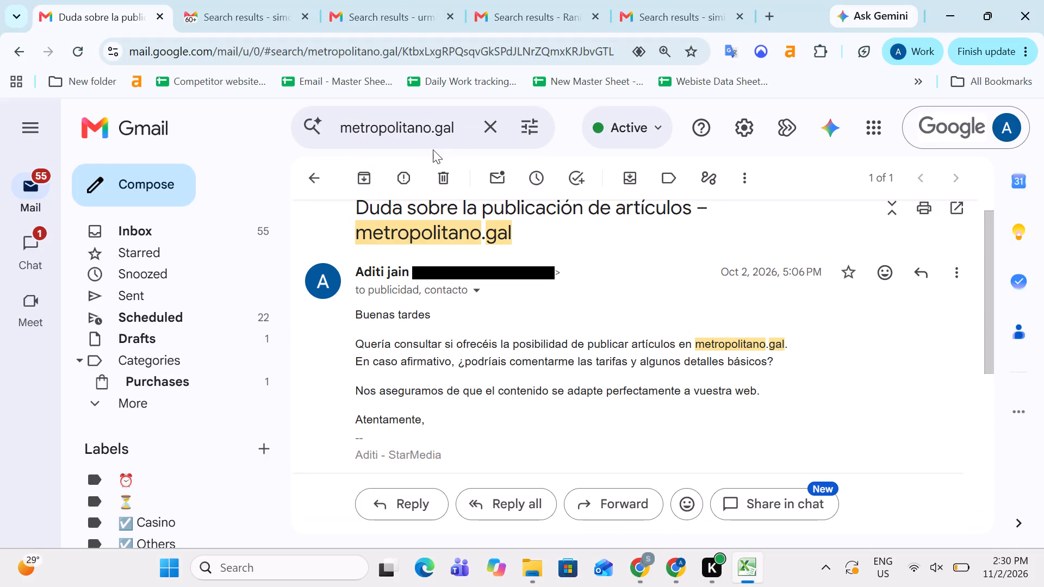
{"action": "left_click", "coordinate": [582, 0]}
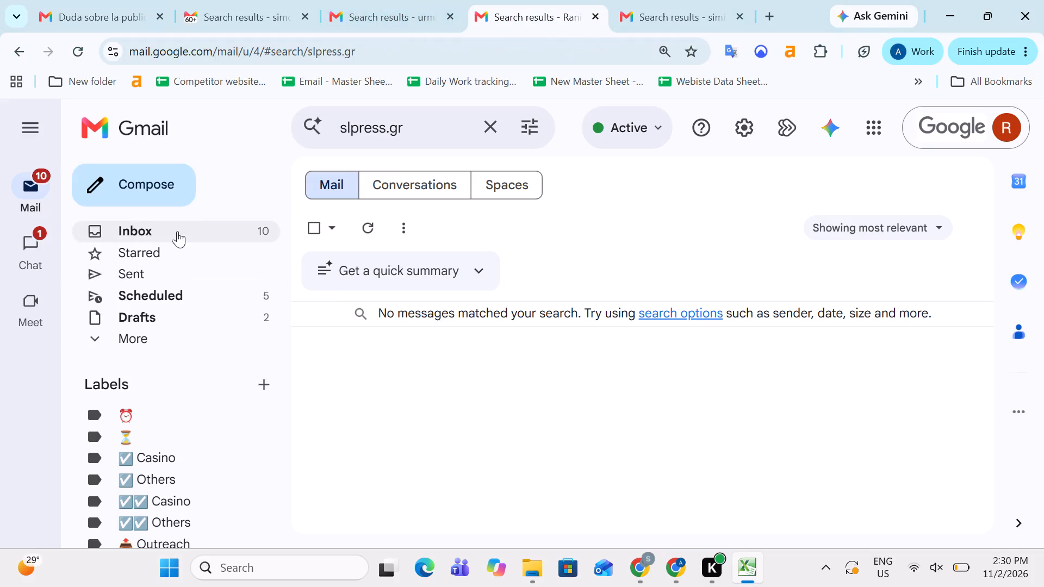
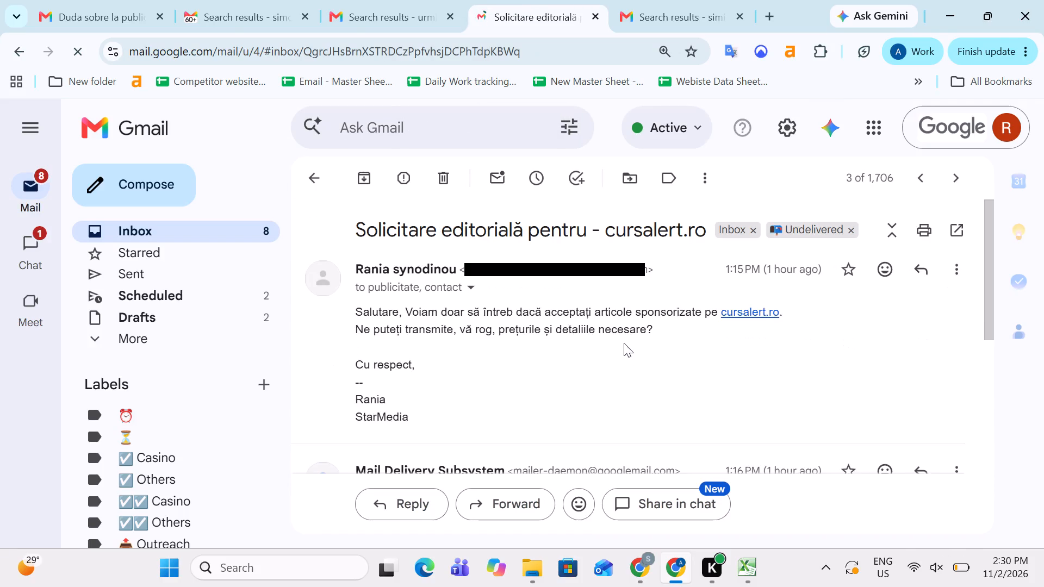
Open cursalert.ro from the undelivered email, accept its cookies and go to the site's Contact page.
{"action": "left_click", "coordinate": [736, 309], "text": "ctrl"}
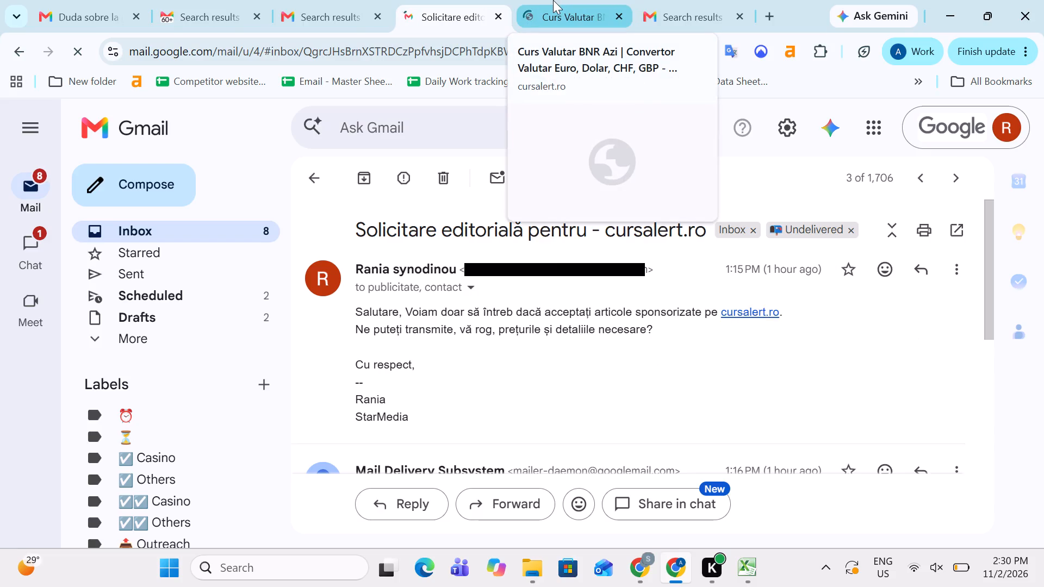
{"action": "left_click", "coordinate": [553, 0]}
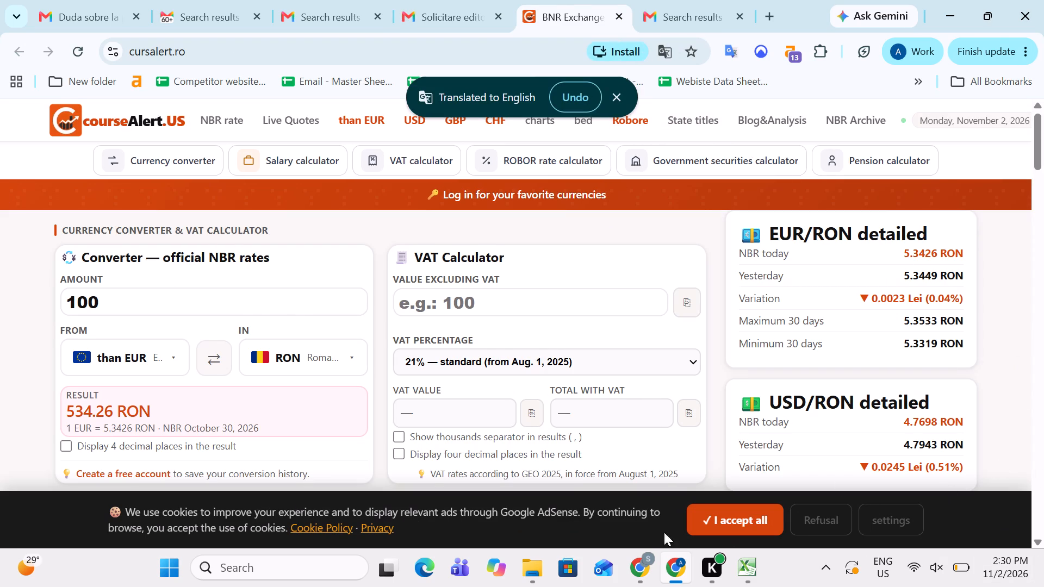
{"action": "left_click", "coordinate": [728, 538]}
{"action": "left_click_drag", "start_coordinate": [1039, 146], "coordinate": [1005, 563]}
{"action": "left_click", "coordinate": [742, 521]}
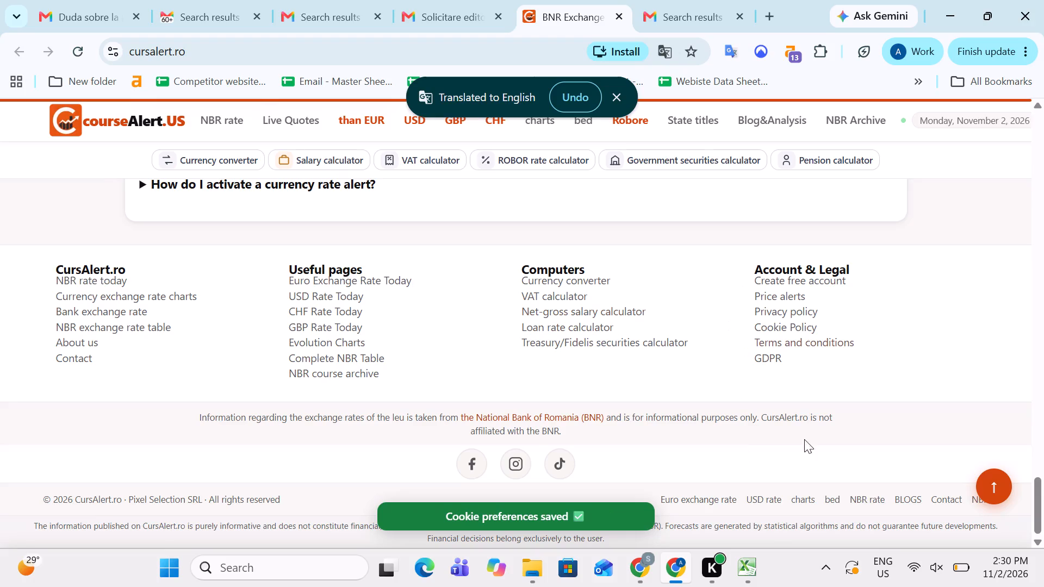
{"action": "left_click", "coordinate": [939, 497]}
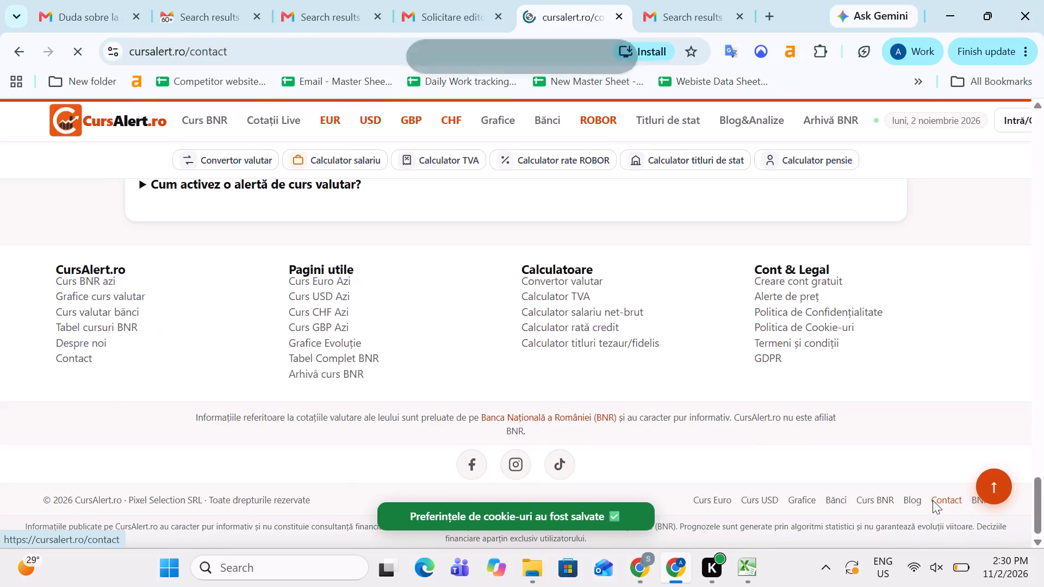
{"action": "scroll", "coordinate": [503, 381], "scroll_direction": "down", "scroll_amount": 1}
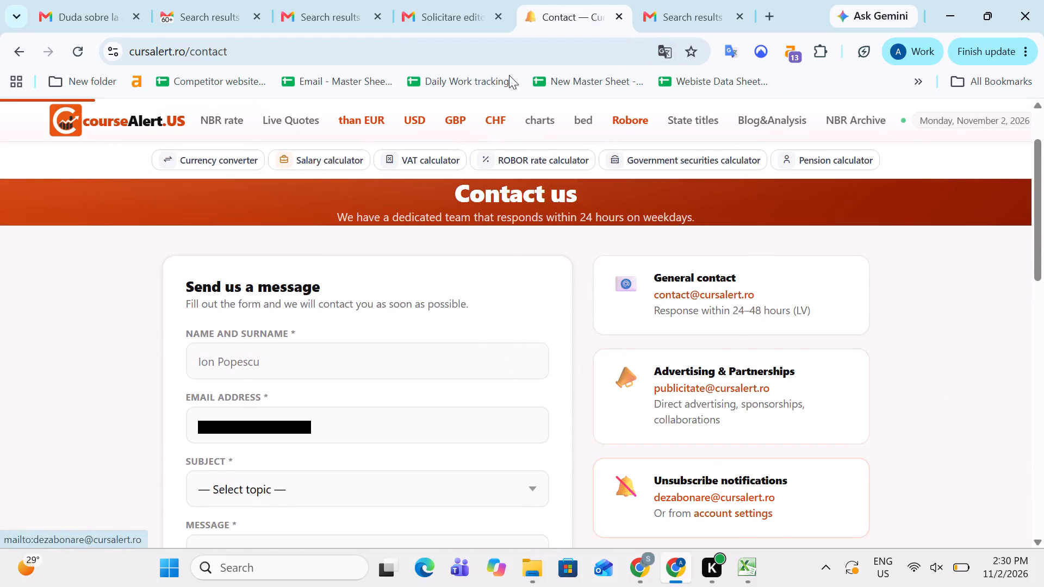
{"action": "key", "text": "alt+Tab"}
{"action": "key", "text": "alt+Tab"}
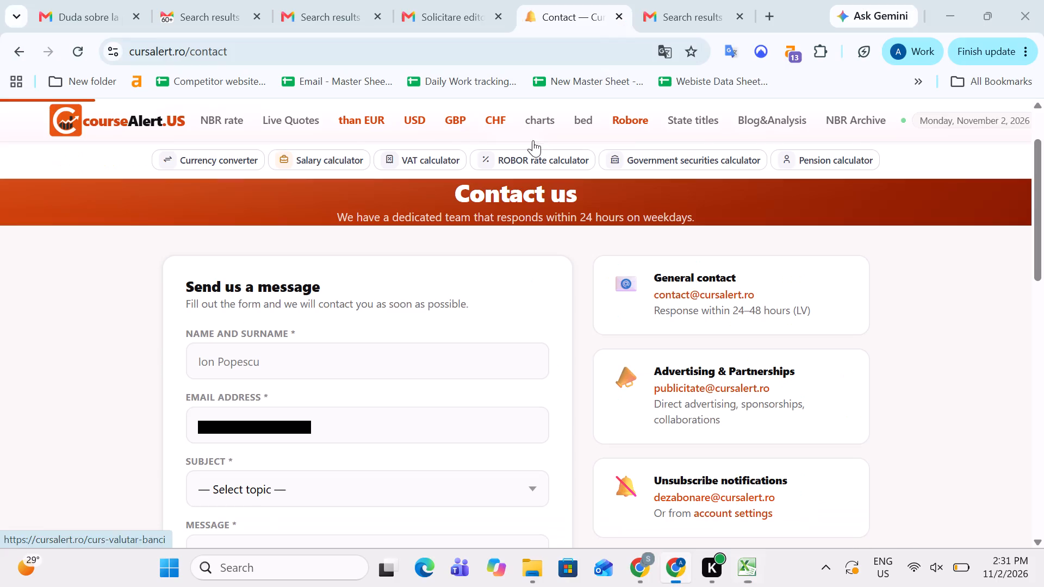
{"action": "left_click", "coordinate": [692, 2]}
{"action": "left_click", "coordinate": [588, 0]}
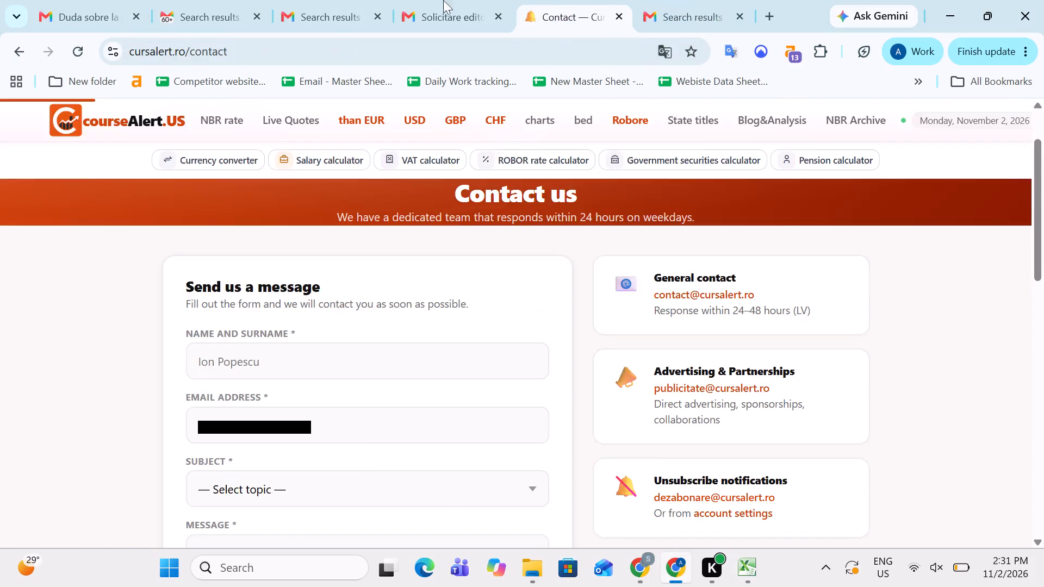
{"action": "left_click", "coordinate": [417, 0]}
{"action": "scroll", "coordinate": [540, 332], "scroll_direction": "down", "scroll_amount": 4}
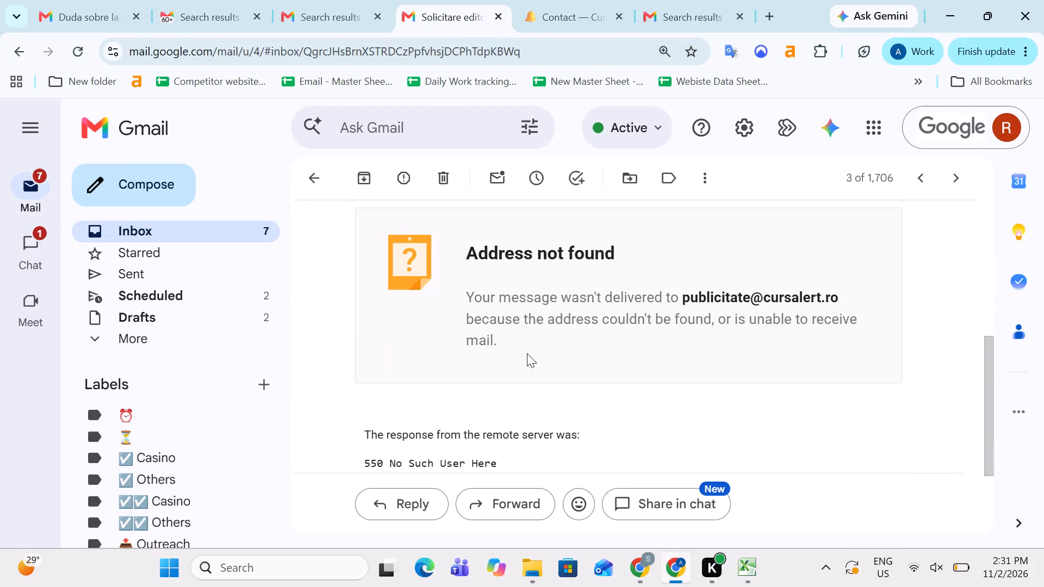
{"action": "scroll", "coordinate": [585, 397], "scroll_direction": "up", "scroll_amount": 3}
{"action": "scroll", "coordinate": [486, 297], "scroll_direction": "up", "scroll_amount": 1}
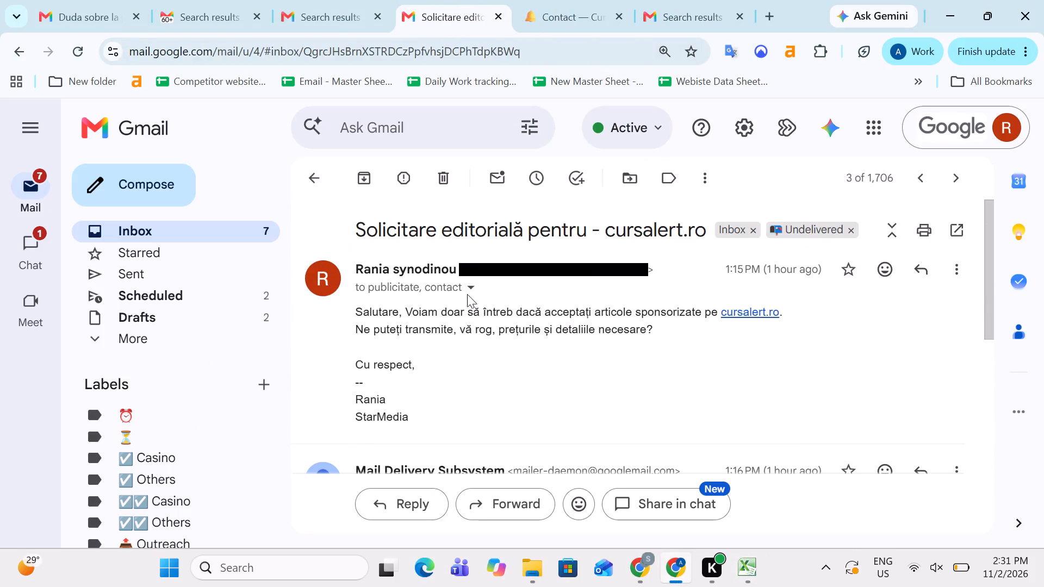
{"action": "left_click", "coordinate": [471, 288]}
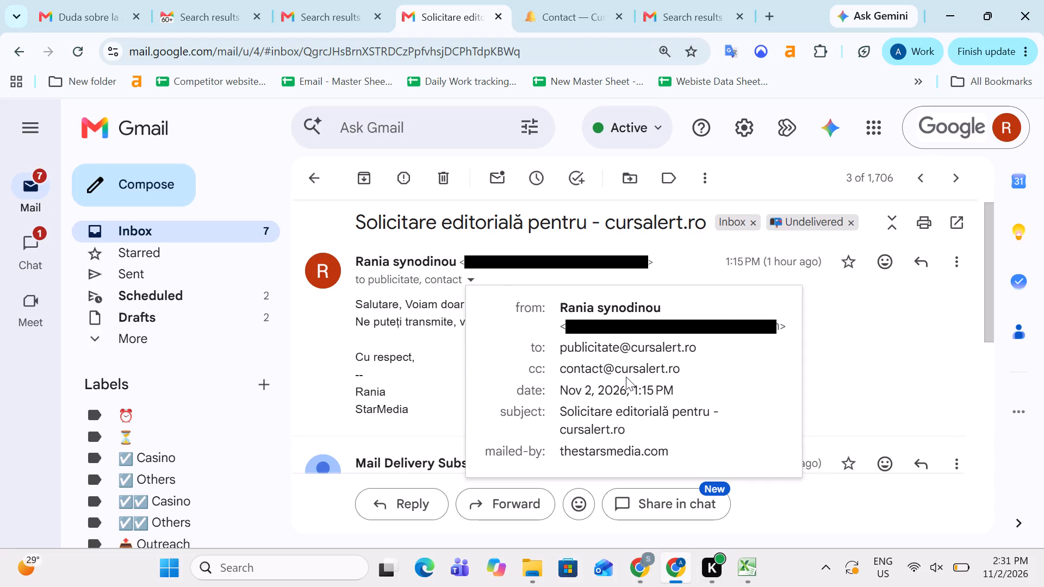
{"action": "left_click", "coordinate": [520, 2]}
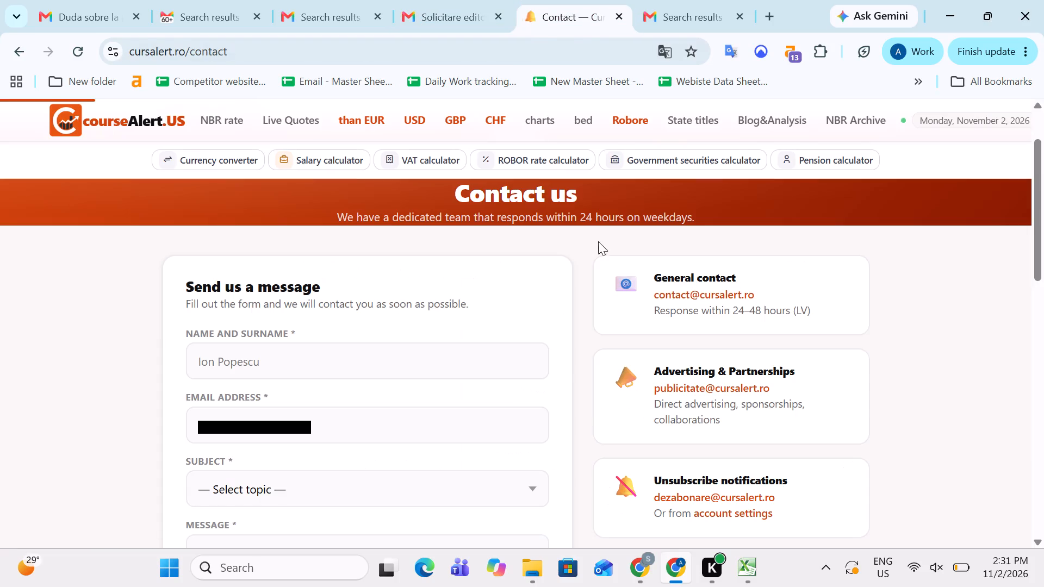
{"action": "scroll", "coordinate": [723, 385], "scroll_direction": "down", "scroll_amount": 1}
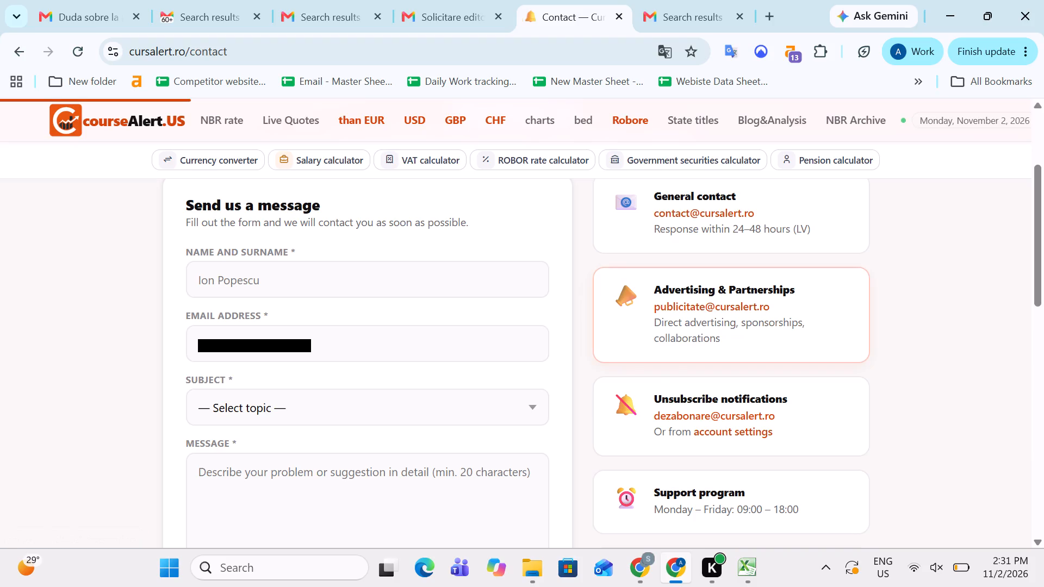
{"action": "left_click", "coordinate": [462, 0]}
{"action": "scroll", "coordinate": [543, 299], "scroll_direction": "down", "scroll_amount": 3}
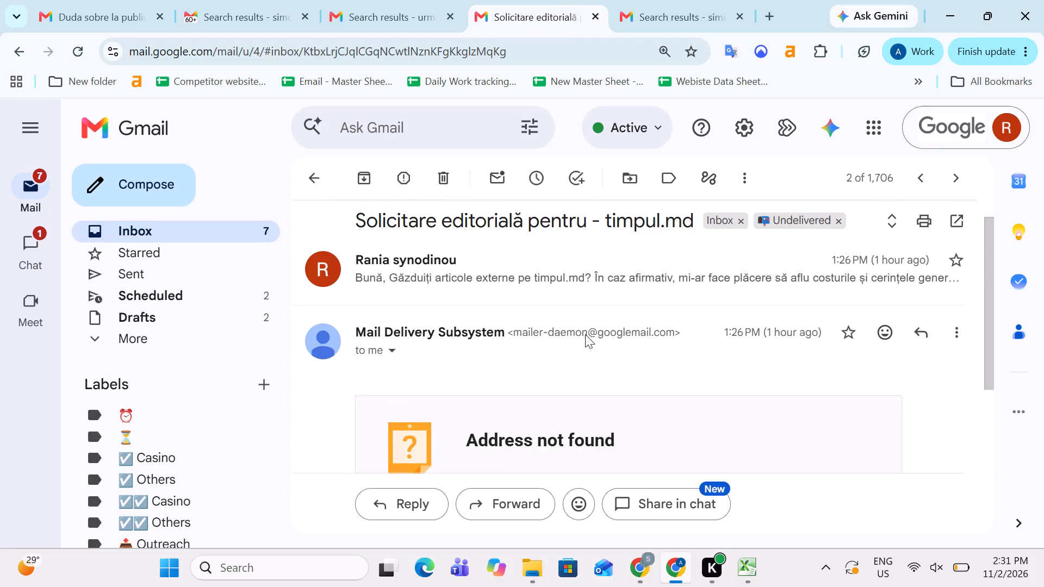
{"action": "left_click", "coordinate": [571, 290]}
Copy the domain timpul.md from the email subject and open that site in a new browser tab.
{"action": "left_click", "coordinate": [618, 226]}
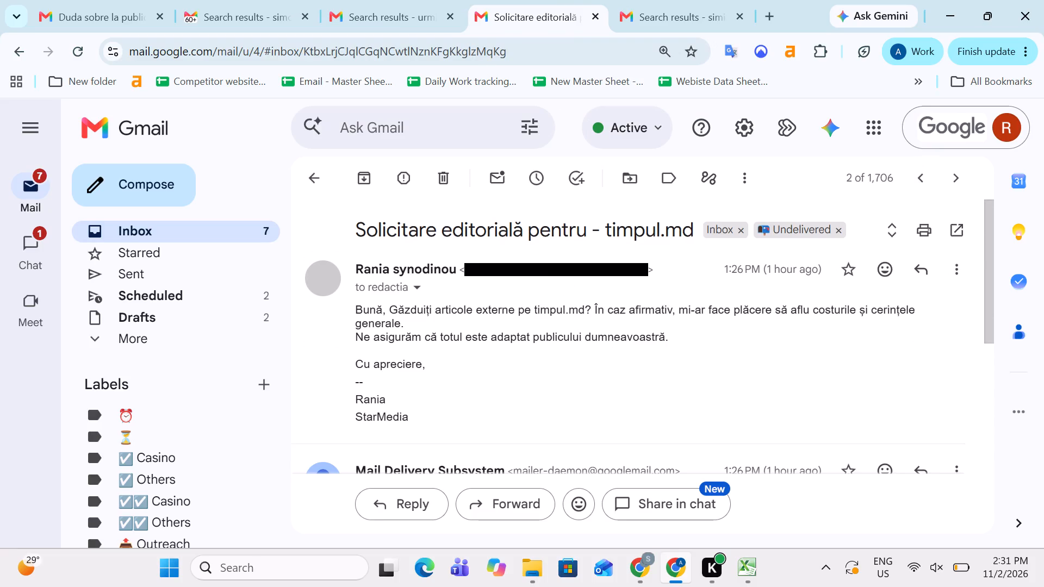
{"action": "left_click_drag", "start_coordinate": [618, 226], "coordinate": [669, 225]}
{"action": "key", "text": "ctrl+c"}
{"action": "key", "text": "ctrl+c"}
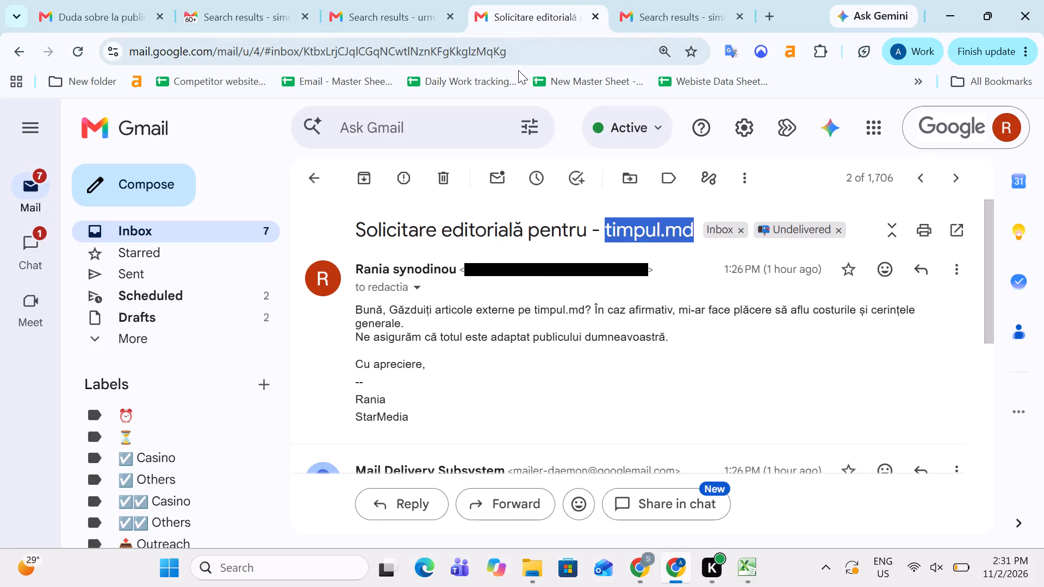
{"action": "left_click", "coordinate": [776, 12]}
{"action": "key", "text": "ctrl+v"}
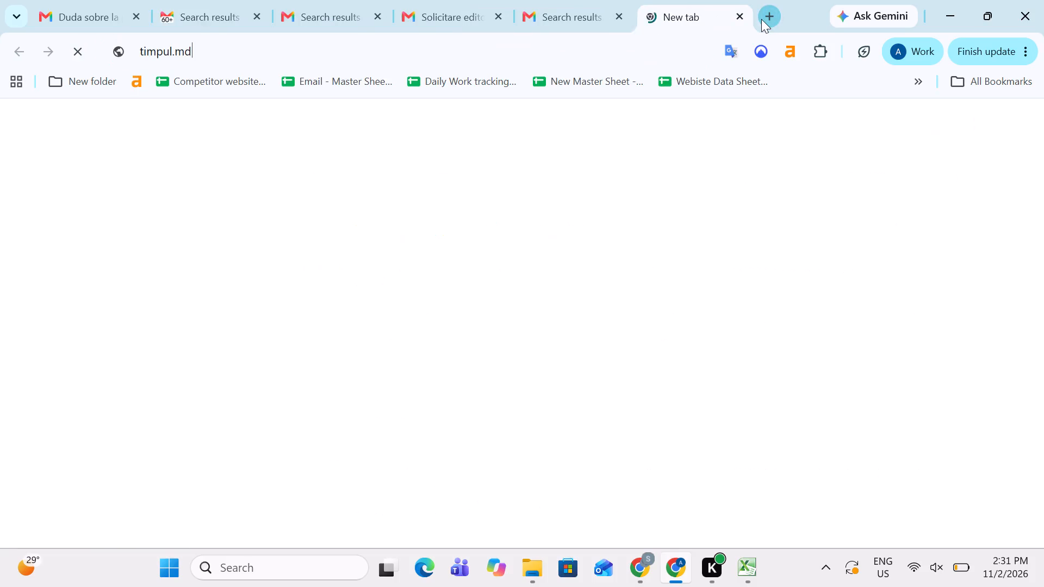
{"action": "key", "text": "Return"}
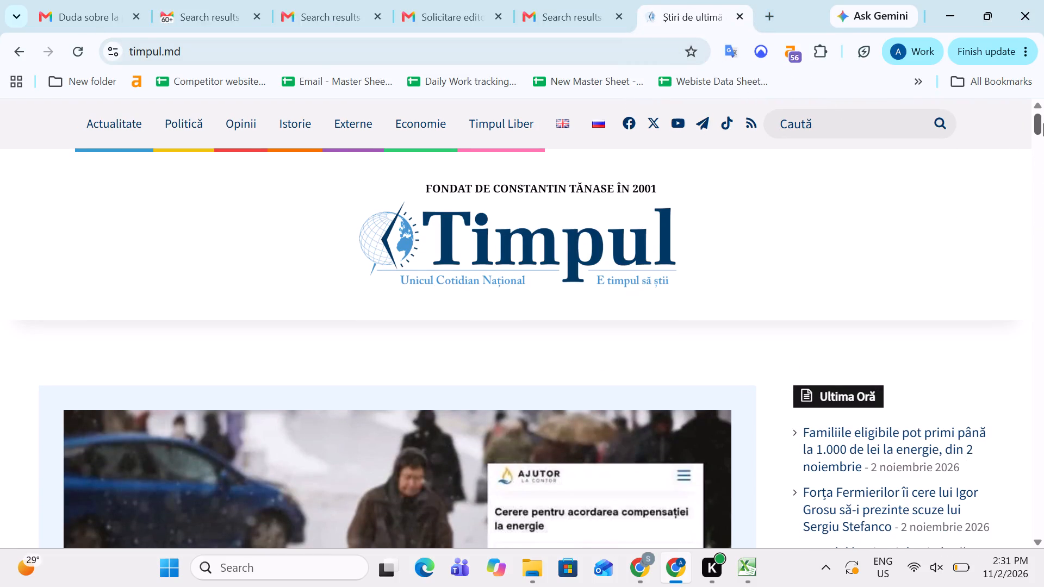
In Chrome, look through the timpul.md home page down to its footer, then its English version.
{"action": "left_click_drag", "start_coordinate": [1042, 123], "coordinate": [1019, 586]}
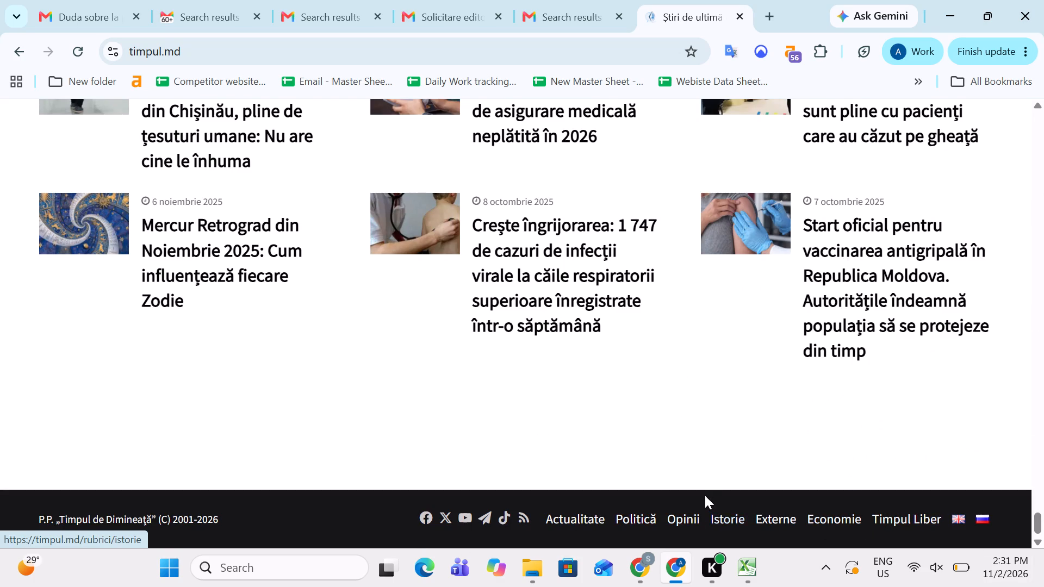
{"action": "scroll", "coordinate": [702, 490], "scroll_direction": "up", "scroll_amount": 20}
{"action": "scroll", "coordinate": [702, 490], "scroll_direction": "up", "scroll_amount": 20}
{"action": "scroll", "coordinate": [702, 490], "scroll_direction": "up", "scroll_amount": 20}
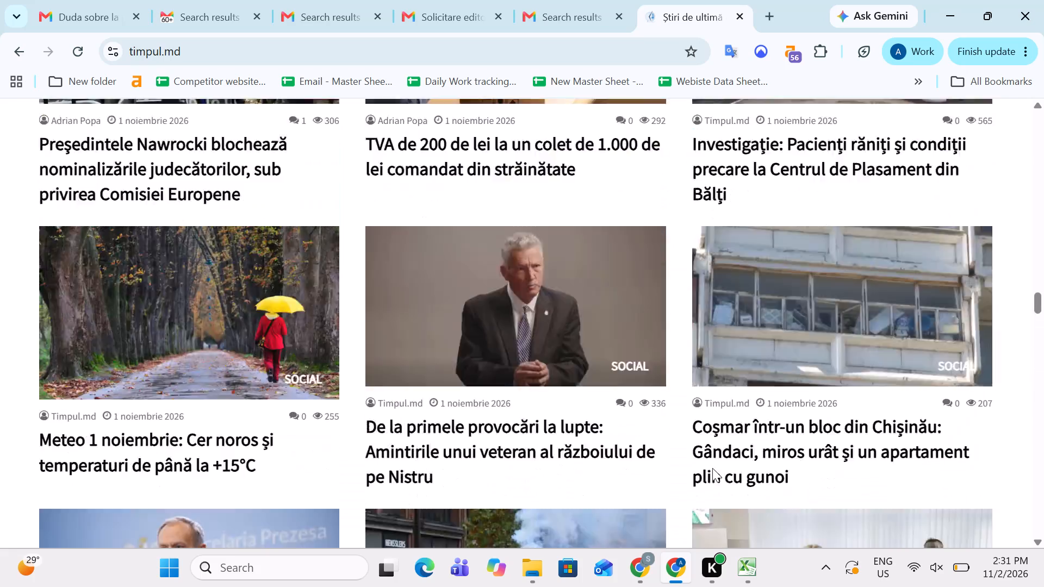
{"action": "scroll", "coordinate": [712, 468], "scroll_direction": "up", "scroll_amount": 20}
{"action": "scroll", "coordinate": [712, 468], "scroll_direction": "up", "scroll_amount": 20}
{"action": "scroll", "coordinate": [712, 468], "scroll_direction": "up", "scroll_amount": 13}
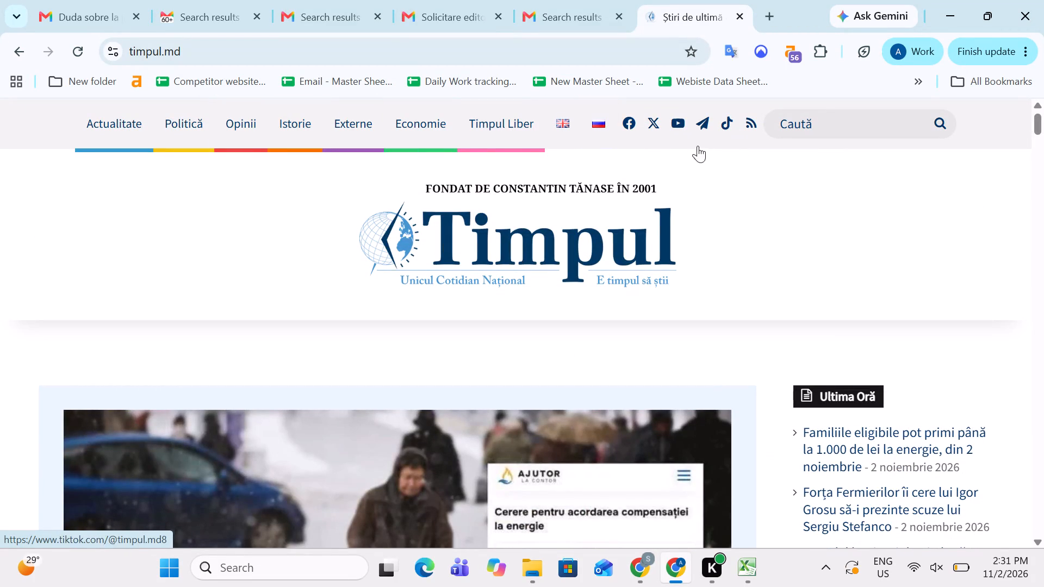
{"action": "left_click", "coordinate": [558, 123]}
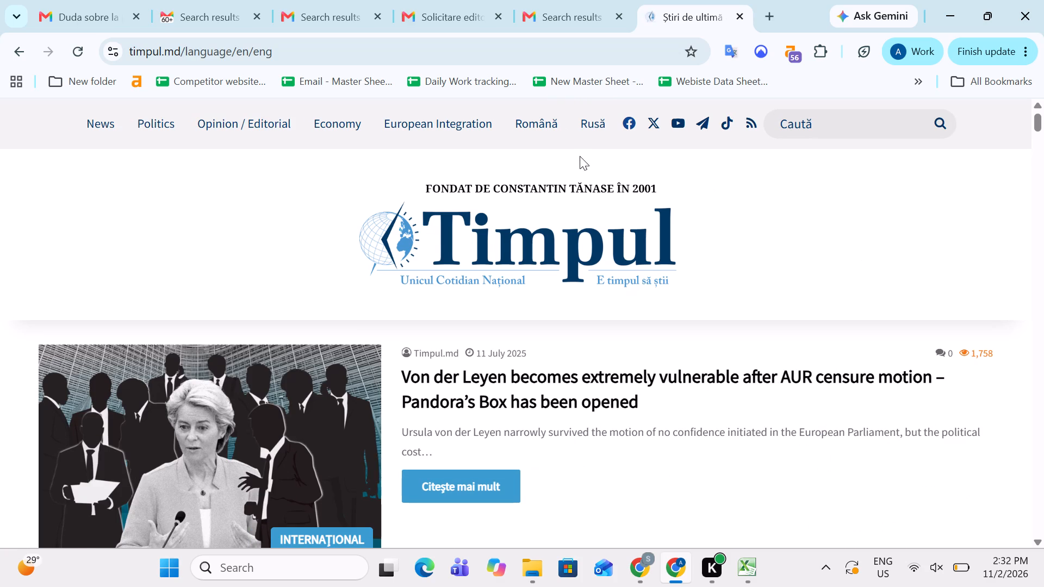
{"action": "left_click_drag", "start_coordinate": [1040, 127], "coordinate": [1043, 293]}
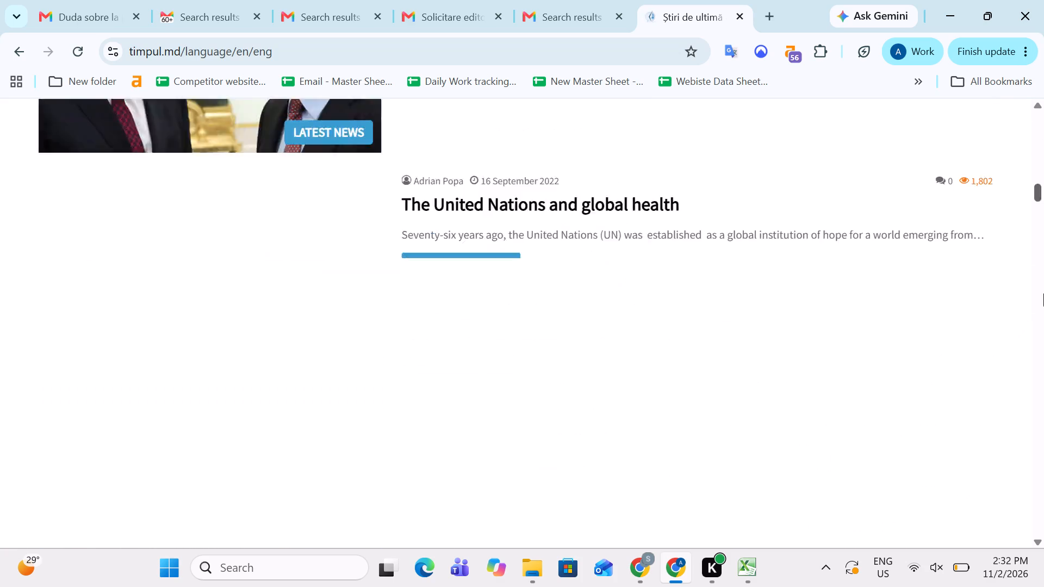
{"action": "left_click_drag", "start_coordinate": [1043, 293], "coordinate": [1043, 586]}
Open the English site's Opinion / Editorial section and look through its article list down to the footer.
{"action": "left_click", "coordinate": [651, 517]}
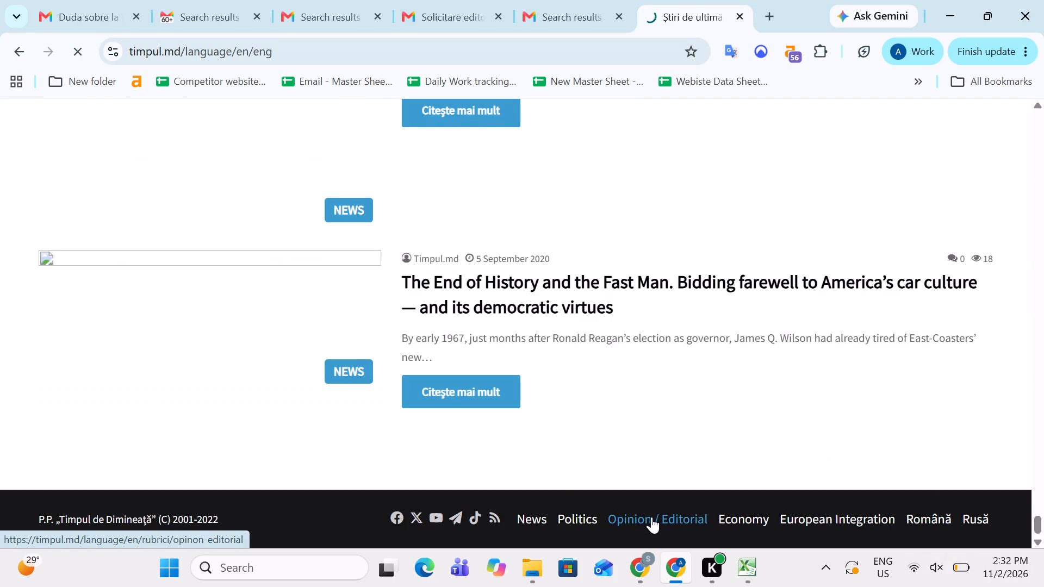
{"action": "scroll", "coordinate": [328, 405], "scroll_direction": "down", "scroll_amount": 4}
{"action": "scroll", "coordinate": [370, 376], "scroll_direction": "down", "scroll_amount": 3}
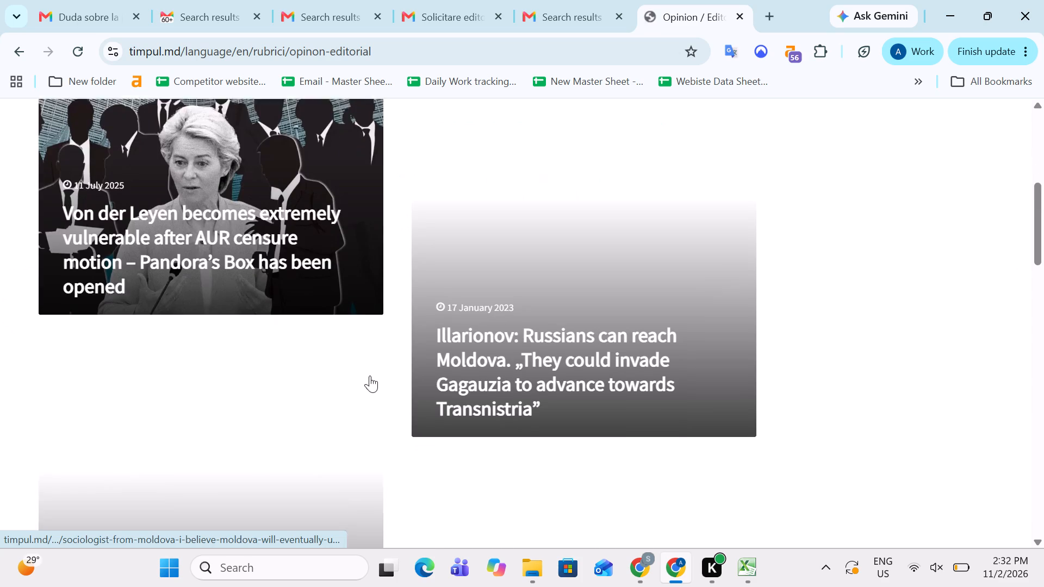
{"action": "scroll", "coordinate": [370, 376], "scroll_direction": "down", "scroll_amount": 20}
{"action": "scroll", "coordinate": [370, 376], "scroll_direction": "down", "scroll_amount": 6}
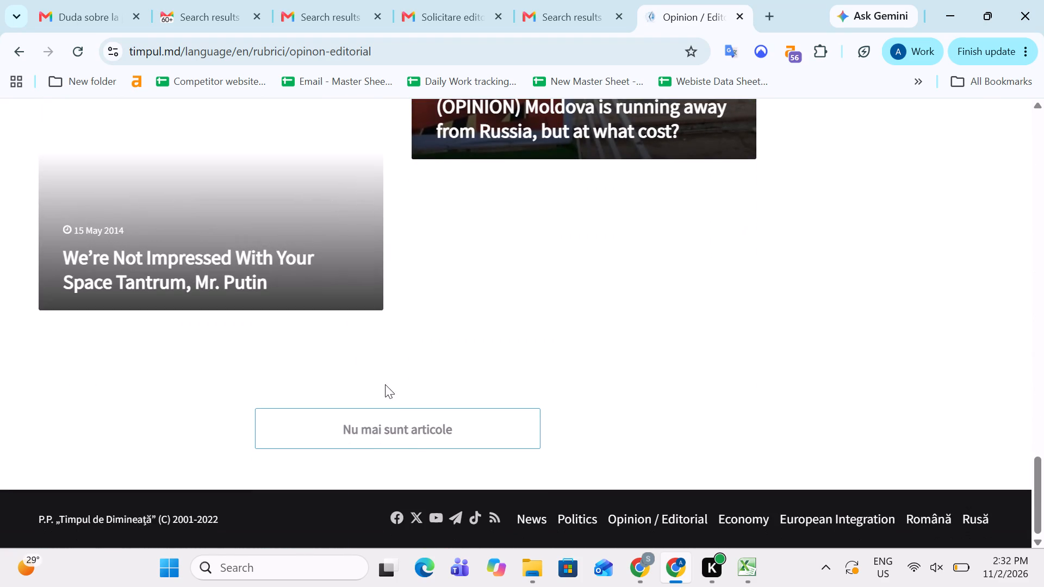
{"action": "scroll", "coordinate": [393, 403], "scroll_direction": "down", "scroll_amount": 2}
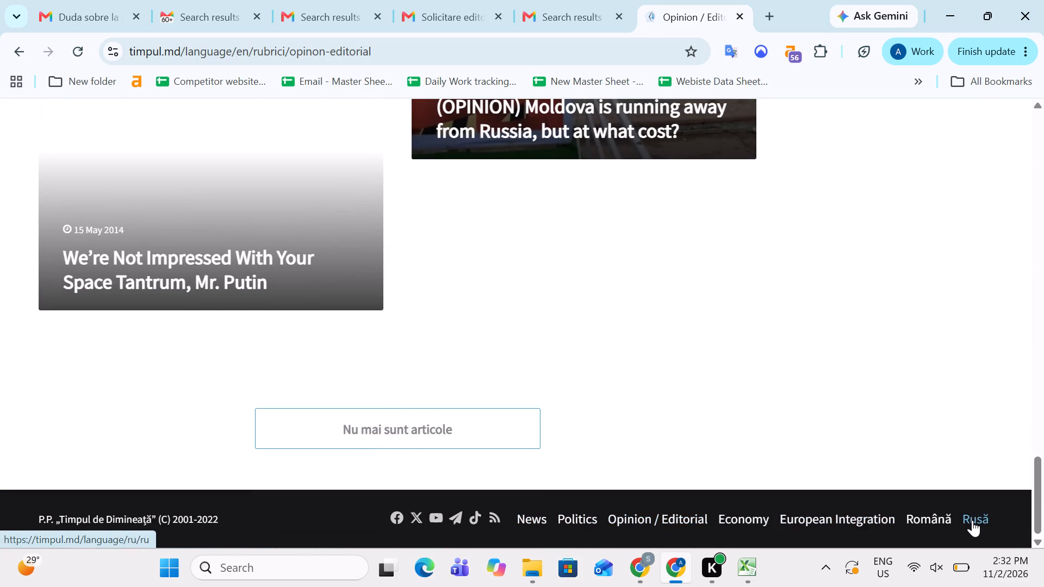
Return to the Romanian version of the timpul.md home page.
{"action": "left_click", "coordinate": [940, 520]}
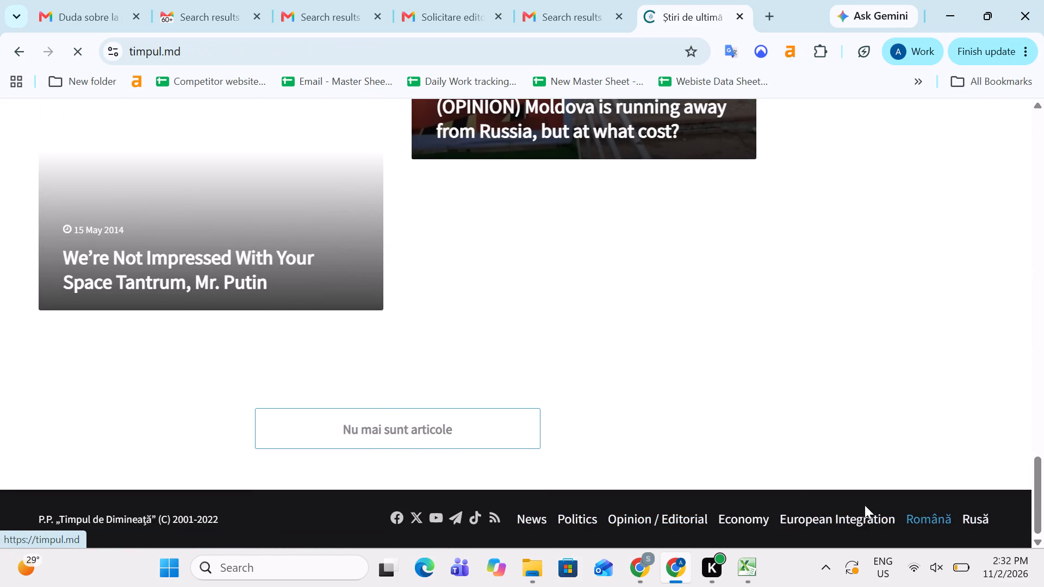
{"action": "scroll", "coordinate": [510, 411], "scroll_direction": "up", "scroll_amount": 16}
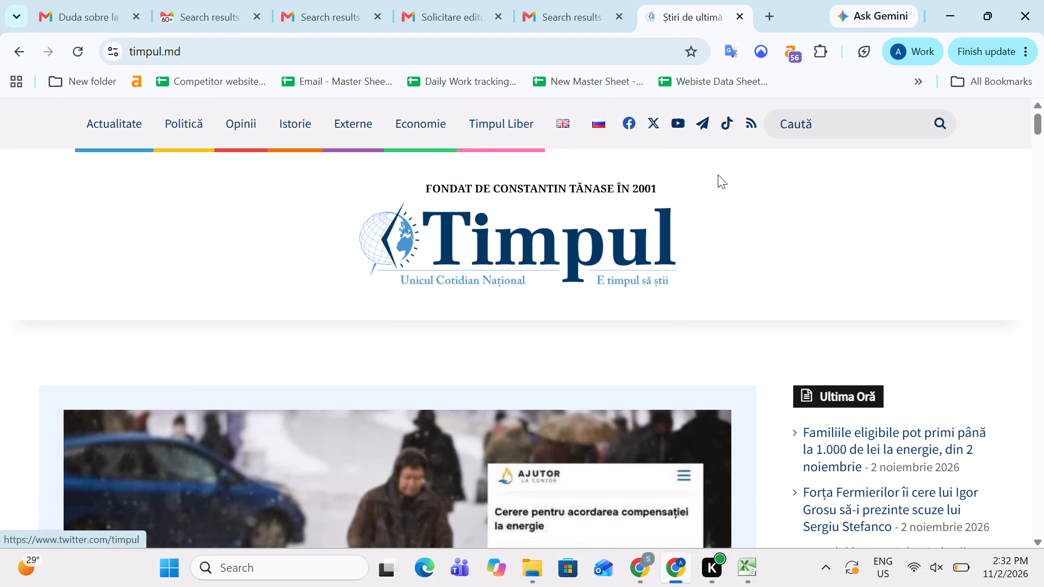
Look through the Romanian timpul.md home page down to its footer for contact details.
{"action": "scroll", "coordinate": [1037, 318], "scroll_direction": "down", "scroll_amount": 6}
{"action": "scroll", "coordinate": [744, 359], "scroll_direction": "down", "scroll_amount": 20}
{"action": "scroll", "coordinate": [744, 359], "scroll_direction": "down", "scroll_amount": 3}
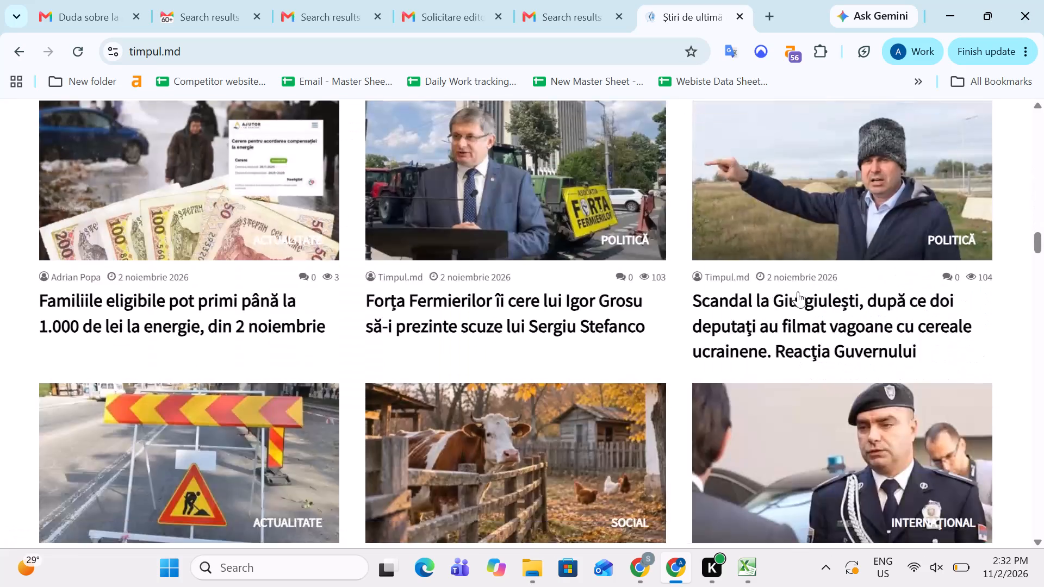
{"action": "scroll", "coordinate": [798, 291], "scroll_direction": "down", "scroll_amount": 20}
{"action": "scroll", "coordinate": [798, 291], "scroll_direction": "down", "scroll_amount": 20}
{"action": "scroll", "coordinate": [798, 291], "scroll_direction": "down", "scroll_amount": 5}
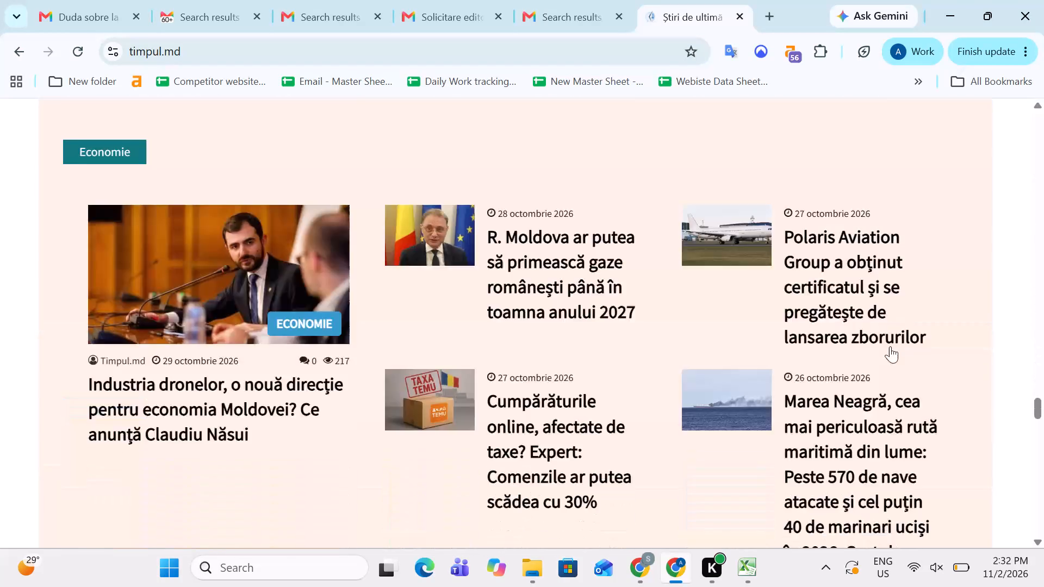
{"action": "scroll", "coordinate": [890, 346], "scroll_direction": "down", "scroll_amount": 20}
{"action": "scroll", "coordinate": [890, 346], "scroll_direction": "down", "scroll_amount": 14}
{"action": "scroll", "coordinate": [334, 489], "scroll_direction": "down", "scroll_amount": 6}
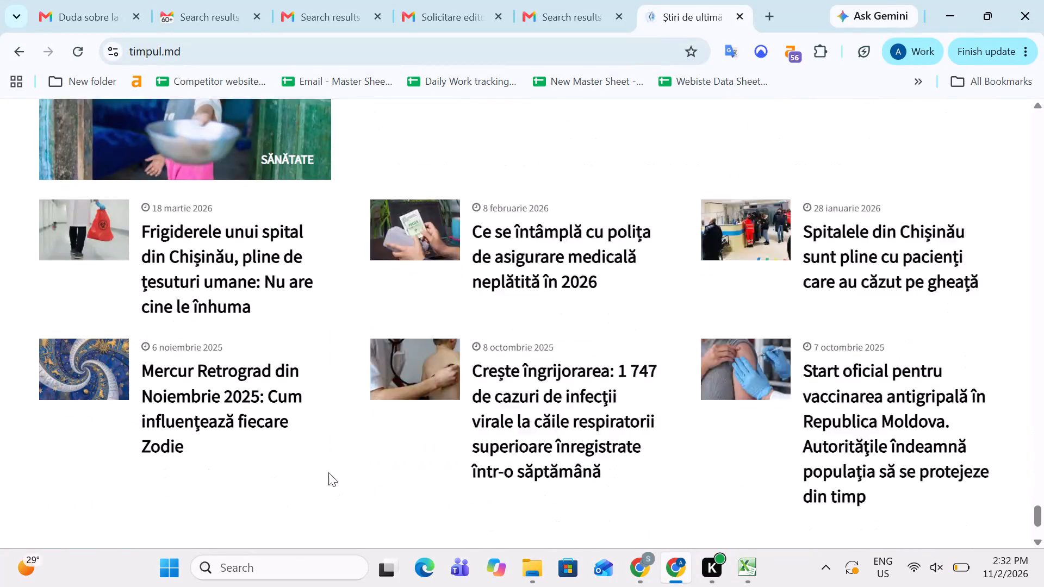
{"action": "scroll", "coordinate": [385, 437], "scroll_direction": "down", "scroll_amount": 7}
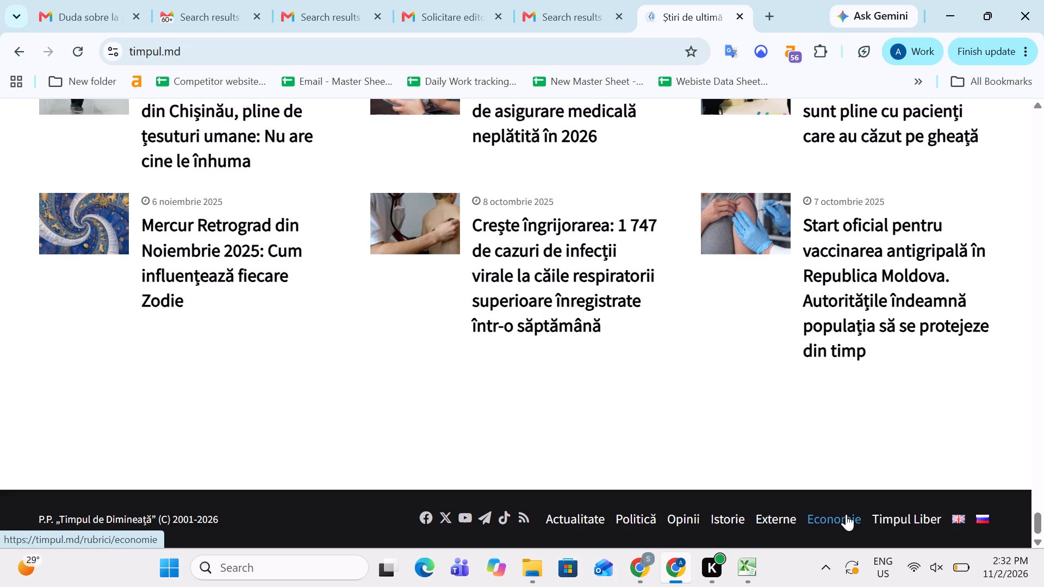
Go to the newer undelivered conversation in Gmail and open the site named in its subject, telex.md, in a new tab.
{"action": "left_click", "coordinate": [465, 0]}
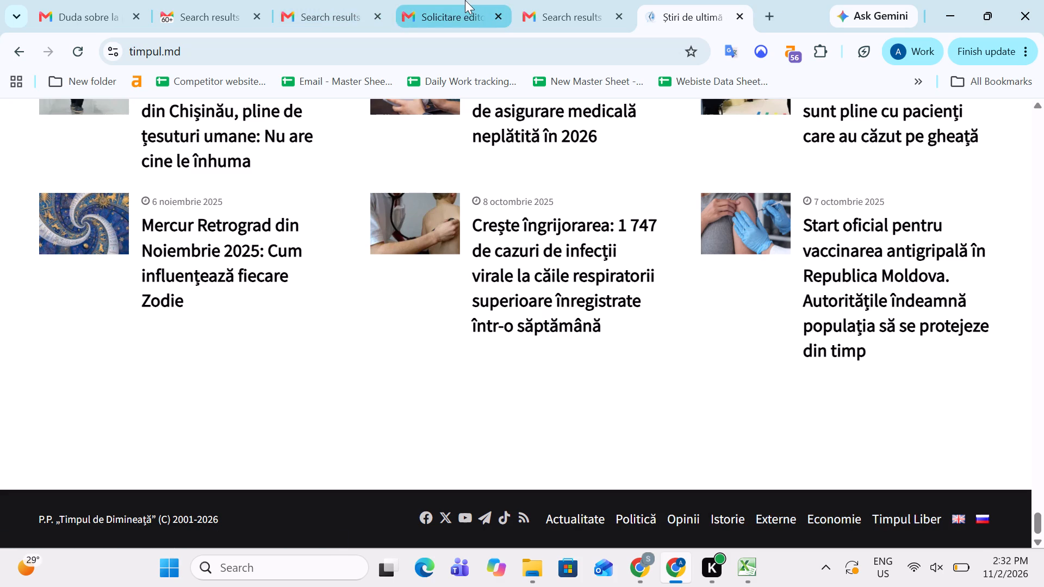
{"action": "left_click", "coordinate": [929, 180]}
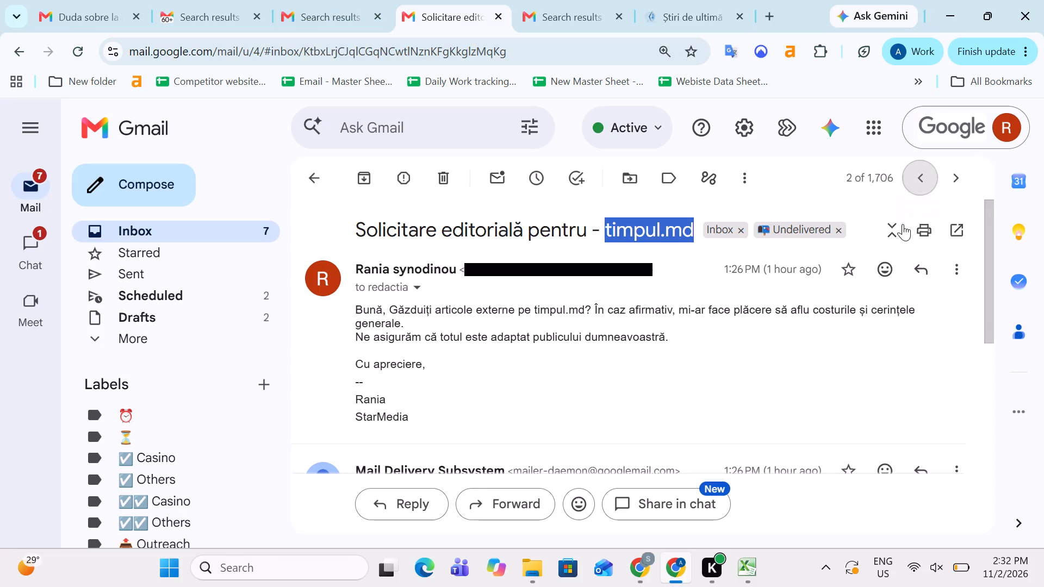
{"action": "left_click", "coordinate": [512, 278]}
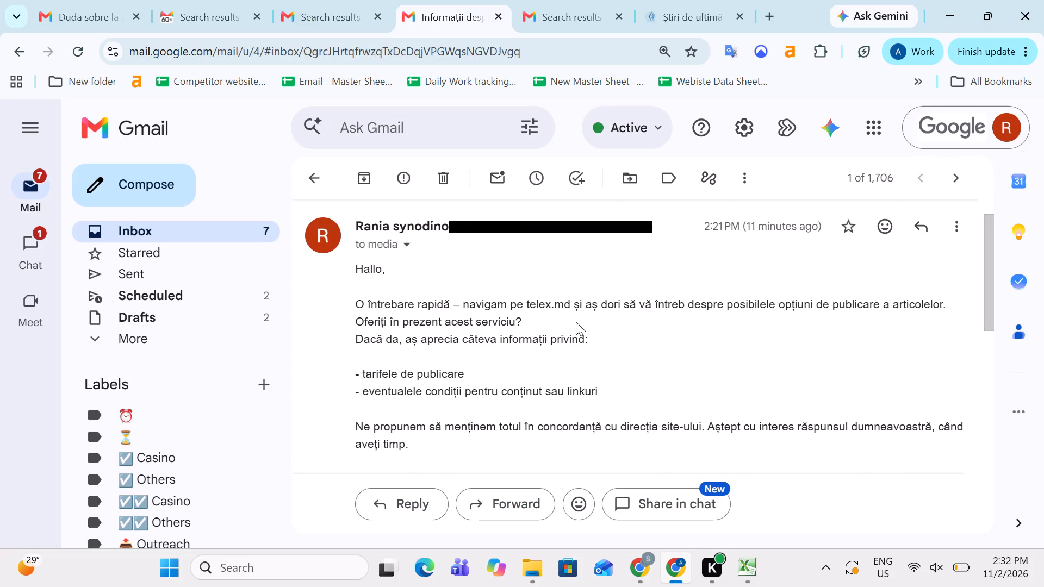
{"action": "scroll", "coordinate": [575, 322], "scroll_direction": "up", "scroll_amount": 3}
{"action": "left_click", "coordinate": [616, 220]}
{"action": "left_click_drag", "start_coordinate": [616, 220], "coordinate": [656, 228]}
{"action": "key", "text": "ctrl+c"}
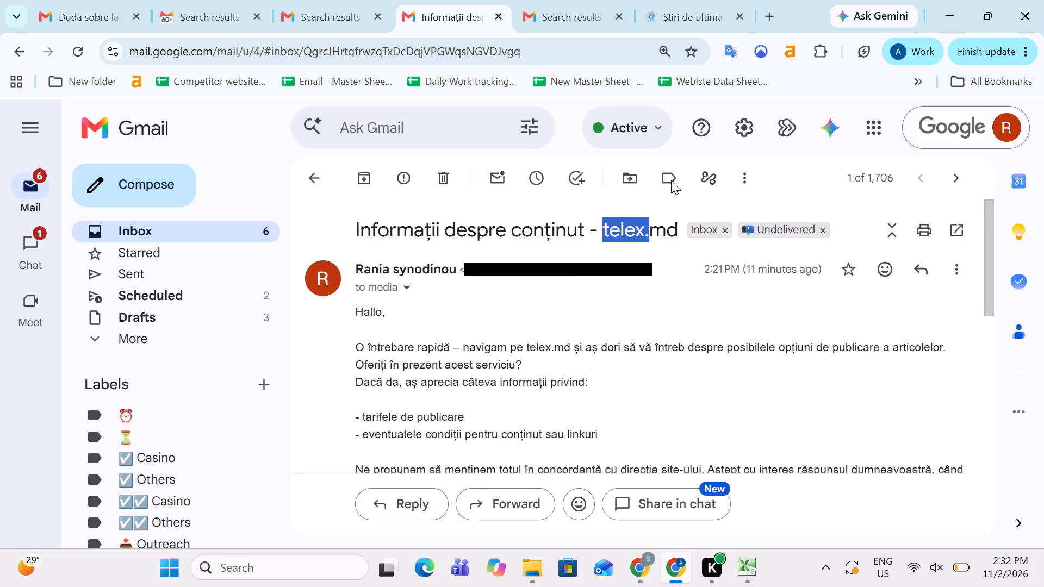
{"action": "left_click", "coordinate": [773, 16]}
{"action": "key", "text": "ctrl+v"}
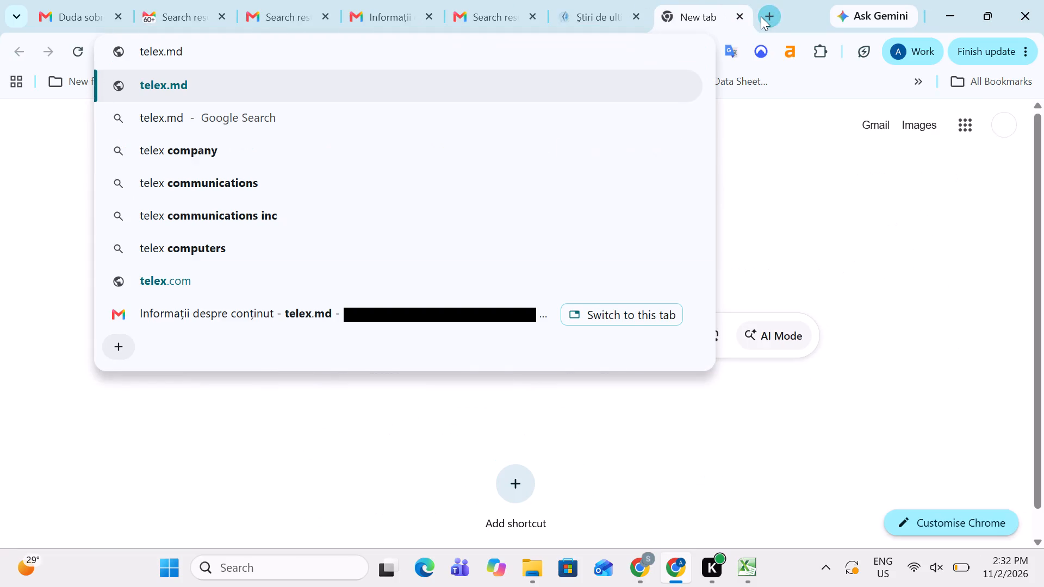
{"action": "key", "text": "Return"}
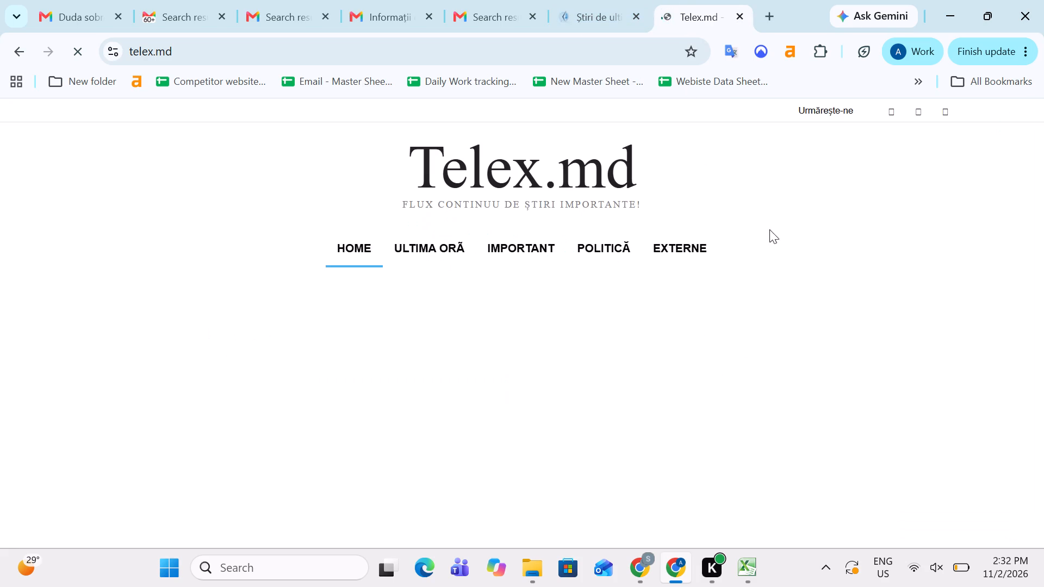
Open telex.md's Contacte page and compare its listed email address with the recipient in the Gmail delivery failure notice.
{"action": "left_click", "coordinate": [717, 246]}
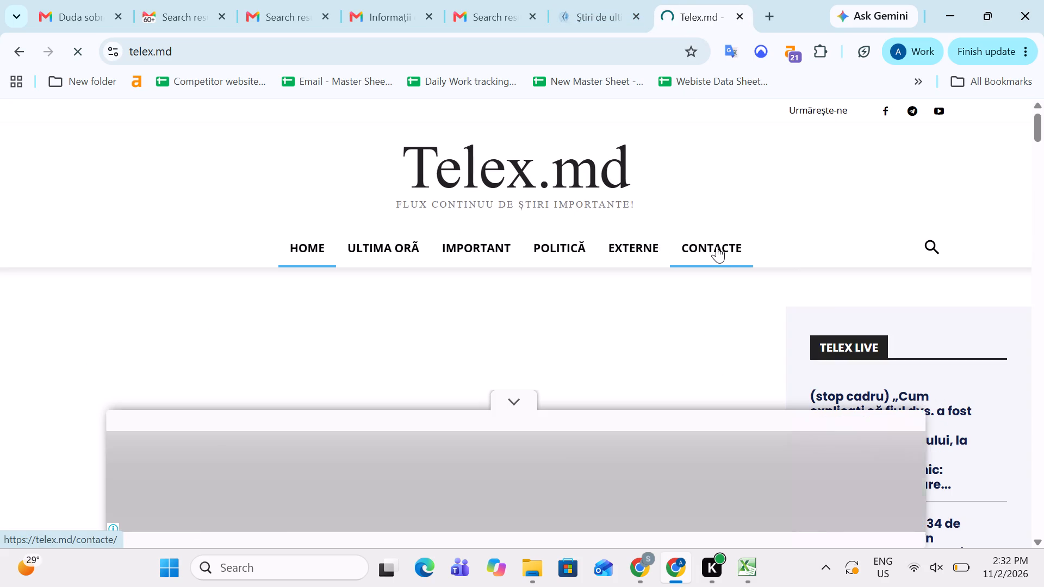
{"action": "scroll", "coordinate": [646, 262], "scroll_direction": "down", "scroll_amount": 2}
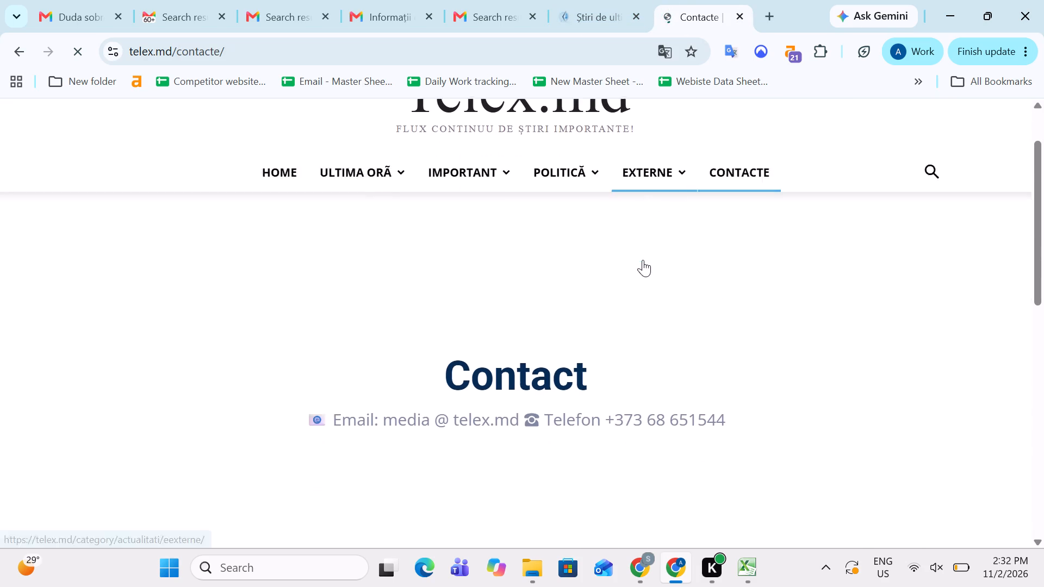
{"action": "left_click", "coordinate": [491, 1]}
{"action": "scroll", "coordinate": [643, 420], "scroll_direction": "down", "scroll_amount": 3}
{"action": "left_click", "coordinate": [412, 0]}
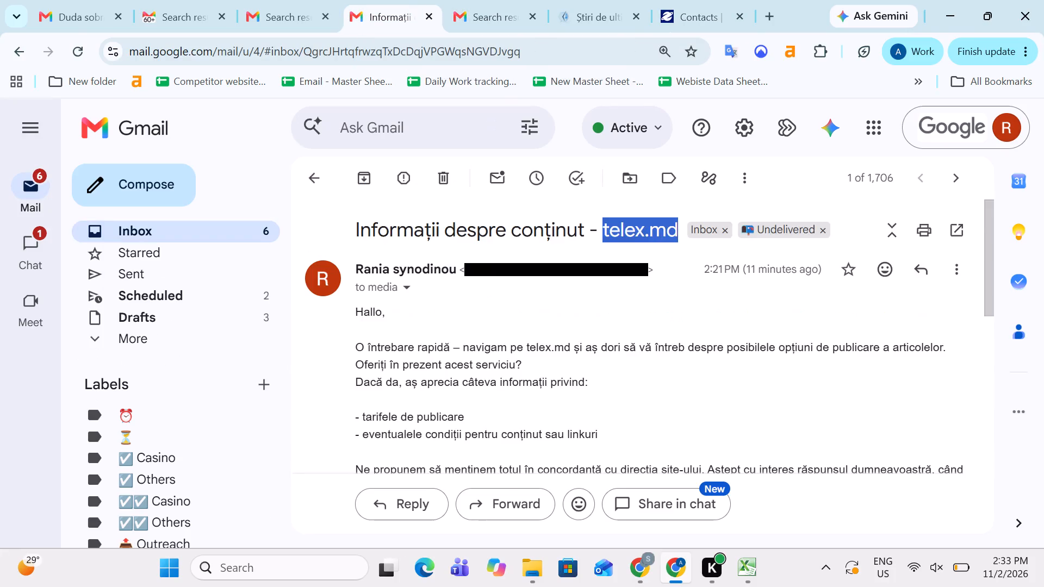
{"action": "scroll", "coordinate": [521, 431], "scroll_direction": "down", "scroll_amount": 6}
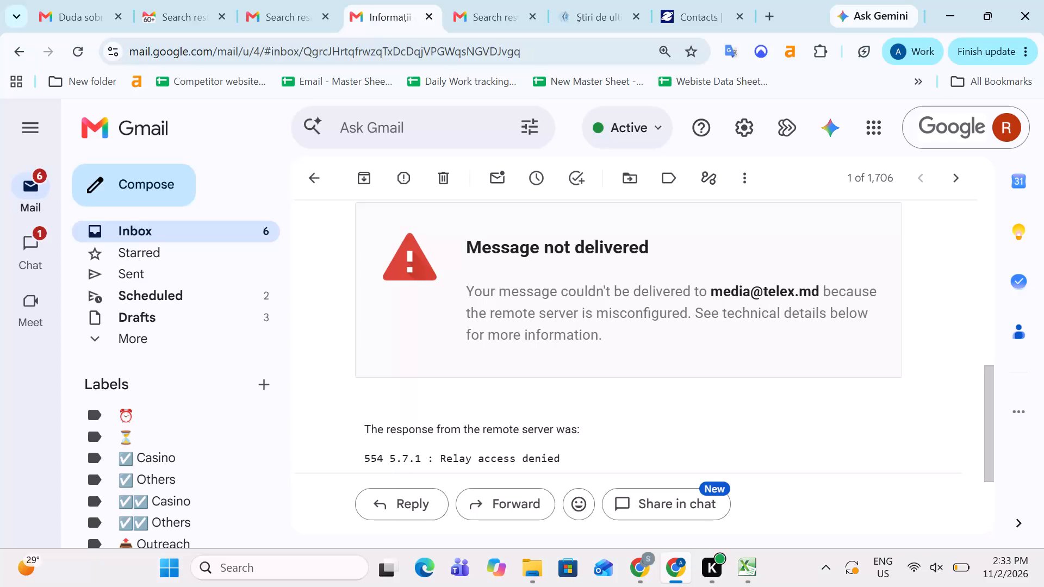
{"action": "left_click", "coordinate": [706, 0]}
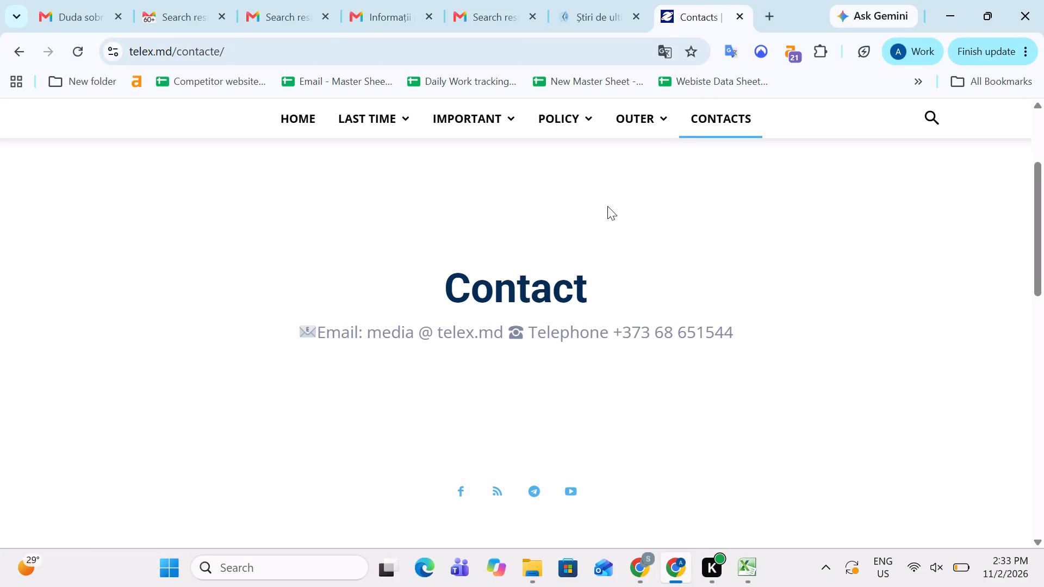
View the telex.md contact page in its original Romanian, then return it to the English translation.
{"action": "left_click", "coordinate": [661, 53]}
{"action": "left_click", "coordinate": [543, 85]}
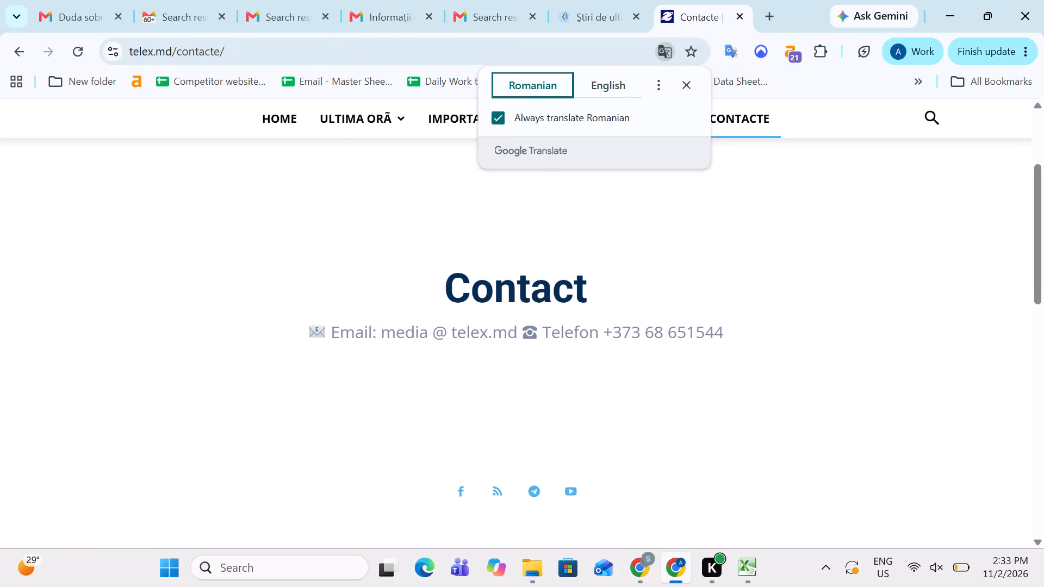
{"action": "left_click", "coordinate": [619, 78]}
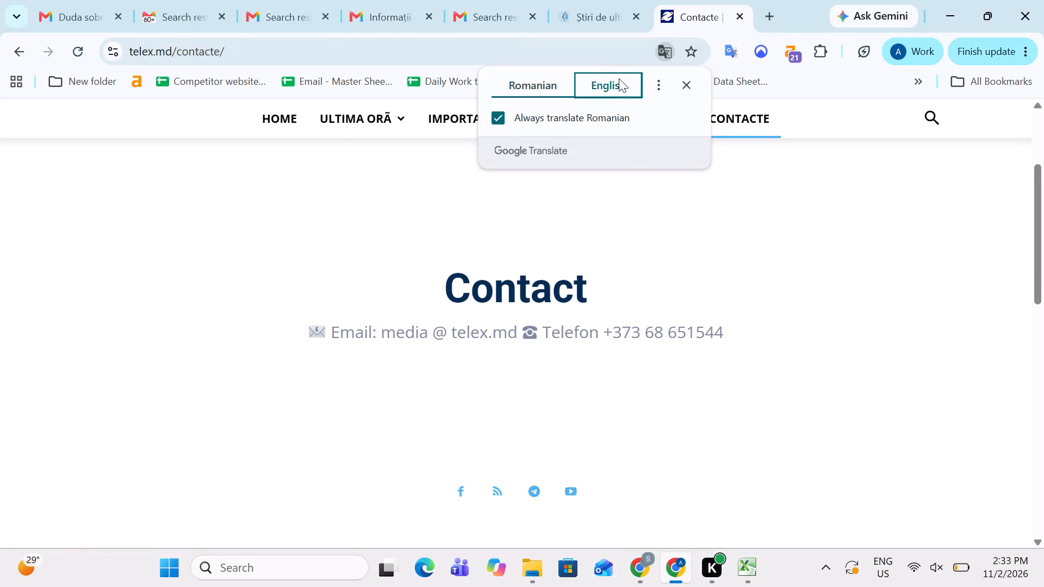
Return to the telex.md conversation in Gmail and examine the delivery failure notice through the remote server's response.
{"action": "left_click", "coordinate": [499, 0]}
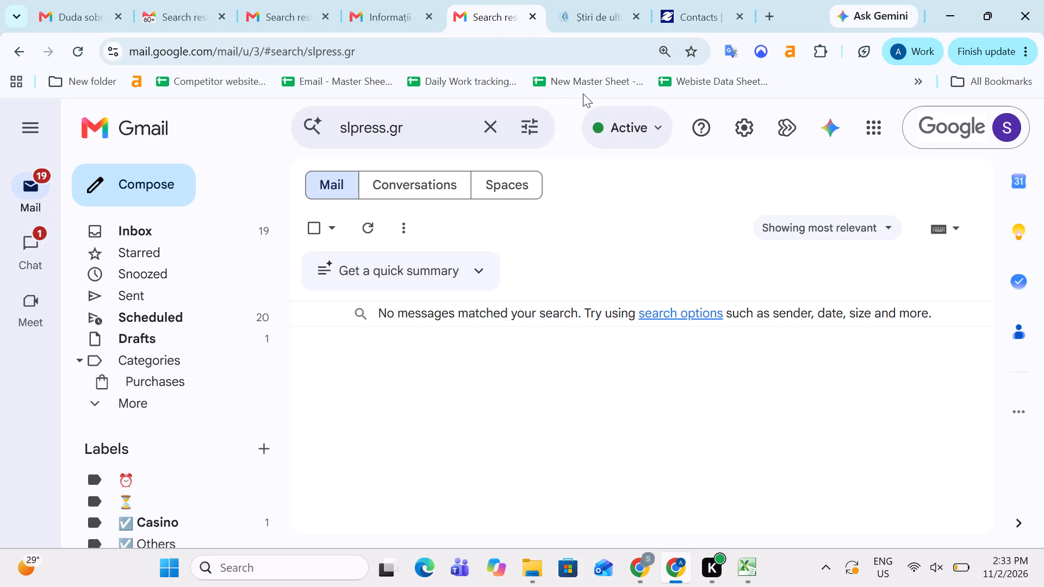
{"action": "left_click", "coordinate": [398, 0]}
{"action": "scroll", "coordinate": [640, 405], "scroll_direction": "down", "scroll_amount": 4}
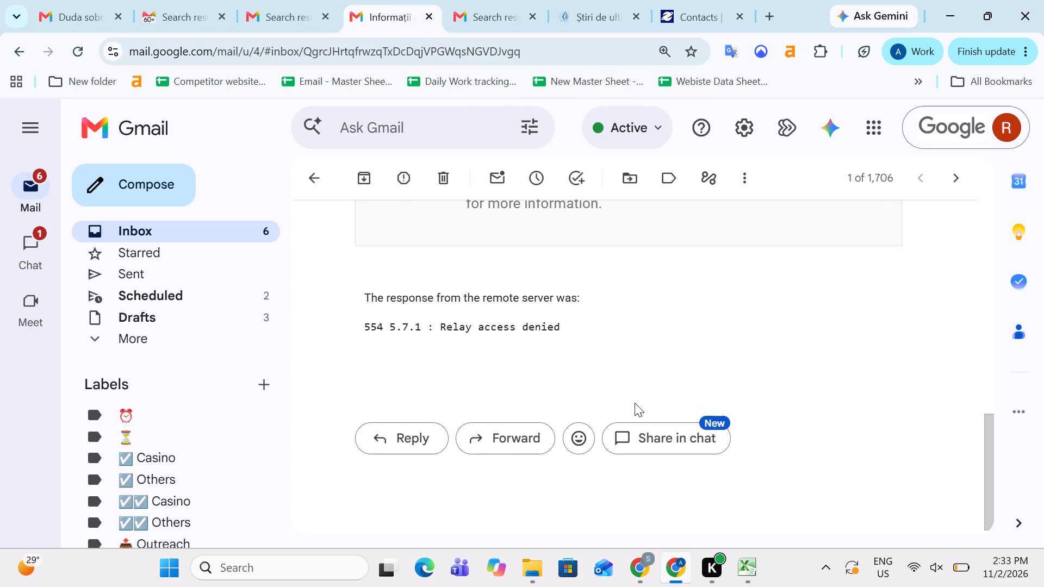
{"action": "scroll", "coordinate": [552, 389], "scroll_direction": "up", "scroll_amount": 1}
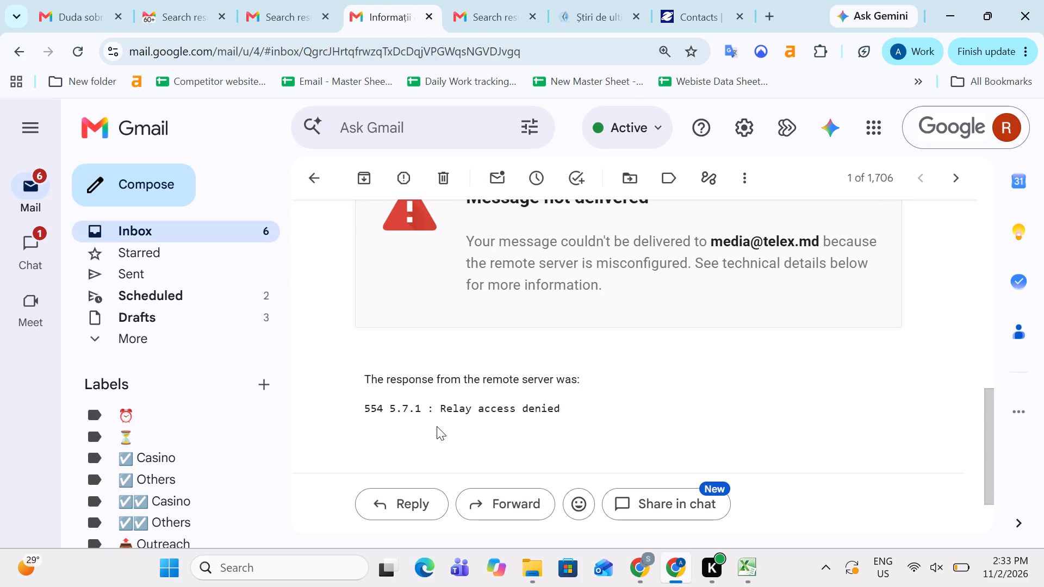
{"action": "scroll", "coordinate": [436, 427], "scroll_direction": "up", "scroll_amount": 2}
{"action": "left_click", "coordinate": [602, 0]}
{"action": "left_click", "coordinate": [511, 14]}
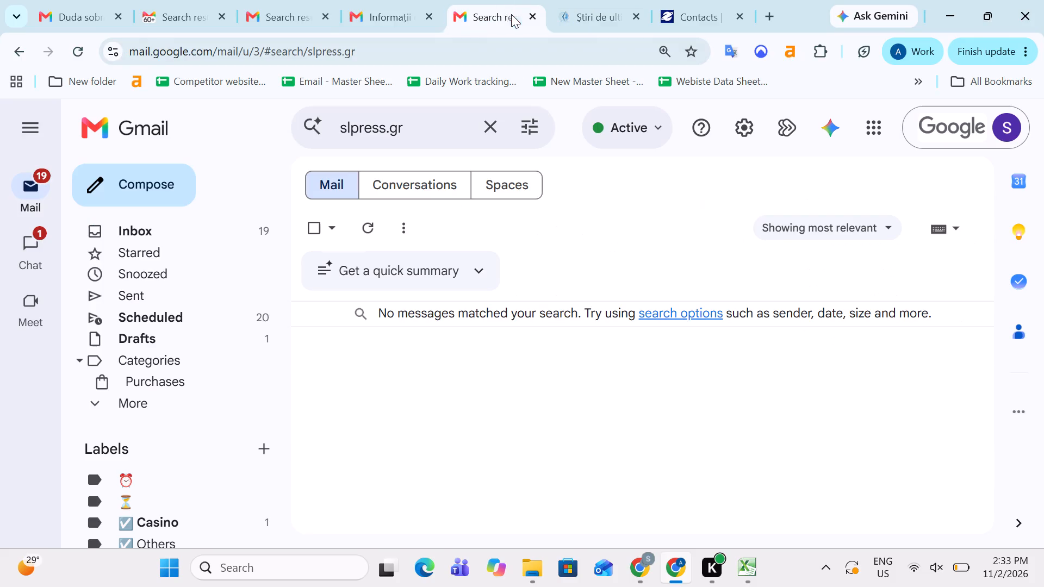
{"action": "scroll", "coordinate": [557, 347], "scroll_direction": "down", "scroll_amount": 2}
{"action": "left_click", "coordinate": [412, 0]}
{"action": "scroll", "coordinate": [556, 439], "scroll_direction": "down", "scroll_amount": 2}
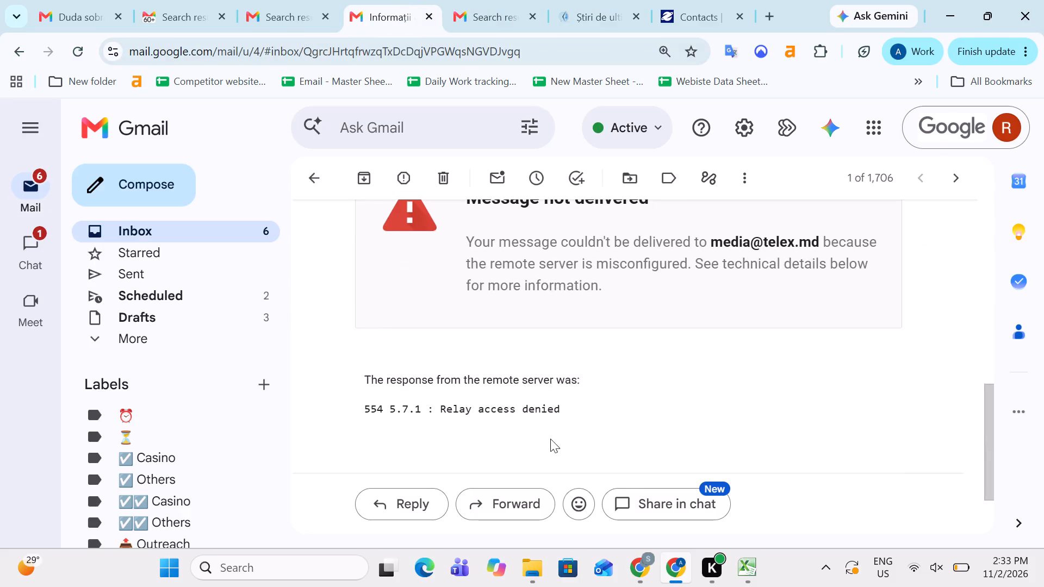
{"action": "scroll", "coordinate": [536, 392], "scroll_direction": "down", "scroll_amount": 1}
{"action": "scroll", "coordinate": [536, 392], "scroll_direction": "up", "scroll_amount": 3}
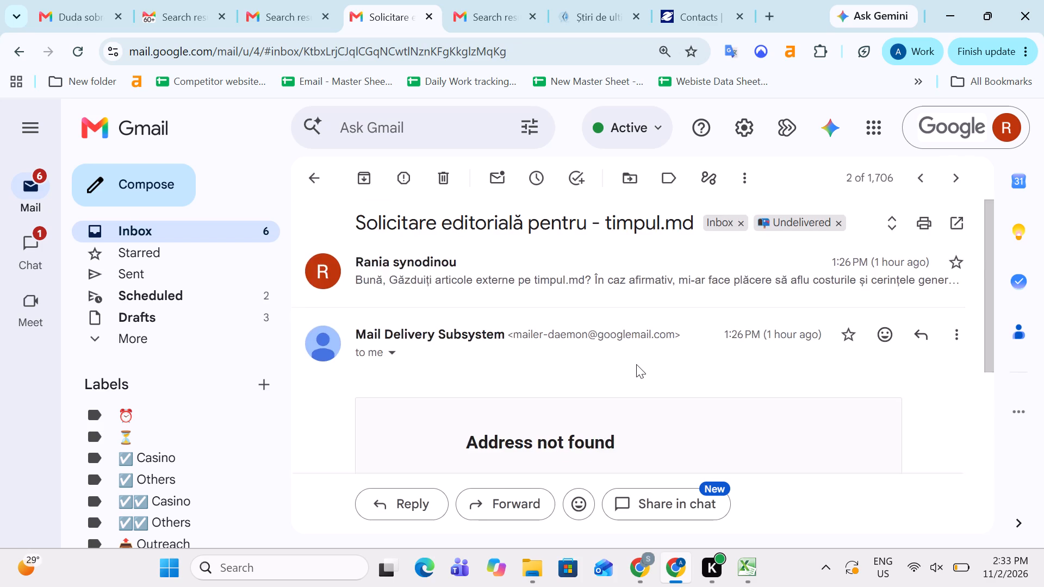
{"action": "scroll", "coordinate": [636, 364], "scroll_direction": "down", "scroll_amount": 2}
{"action": "scroll", "coordinate": [631, 364], "scroll_direction": "up", "scroll_amount": 1}
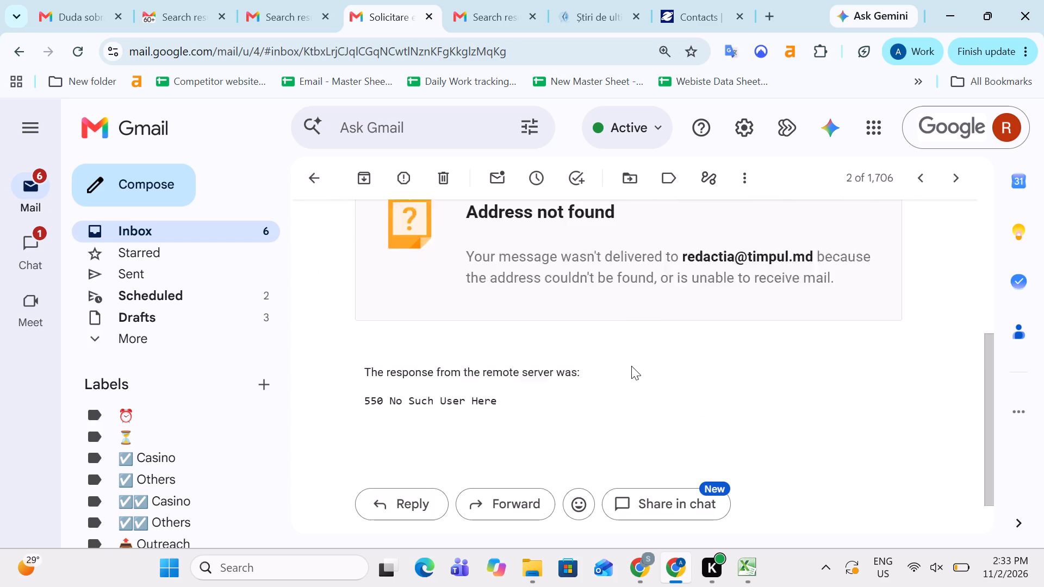
Switch to the timpul.md website and look through its homepage from the footer up to the header for contact details.
{"action": "scroll", "coordinate": [631, 366], "scroll_direction": "up", "scroll_amount": 1}
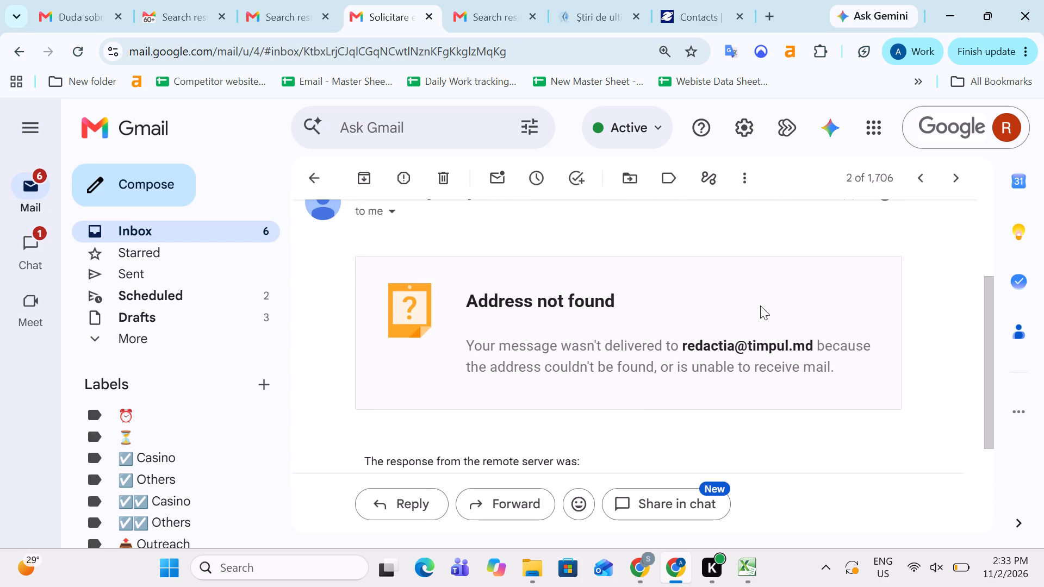
{"action": "left_click", "coordinate": [614, 0]}
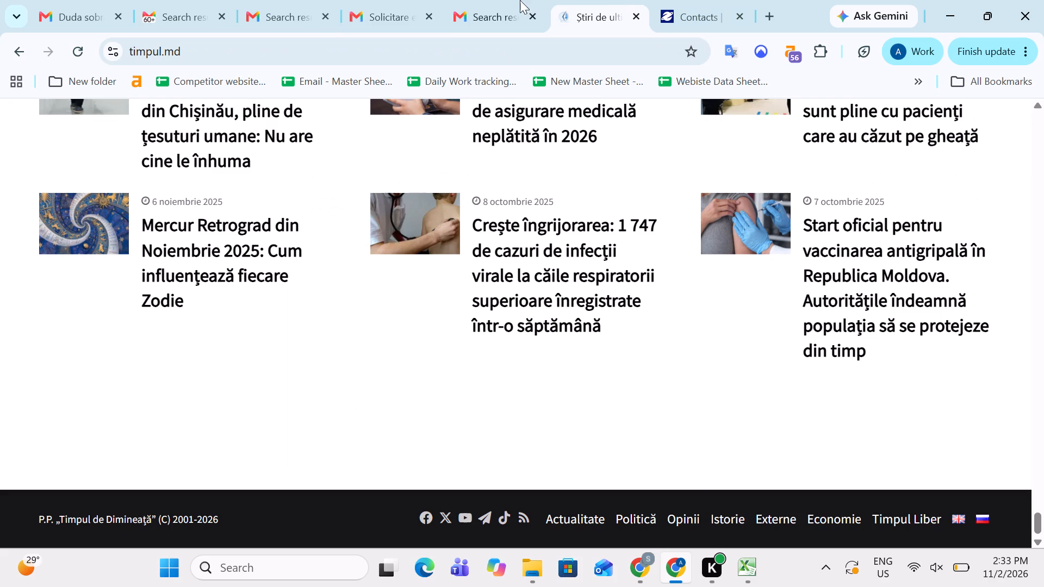
{"action": "scroll", "coordinate": [569, 370], "scroll_direction": "up", "scroll_amount": 1}
{"action": "scroll", "coordinate": [618, 429], "scroll_direction": "up", "scroll_amount": 11}
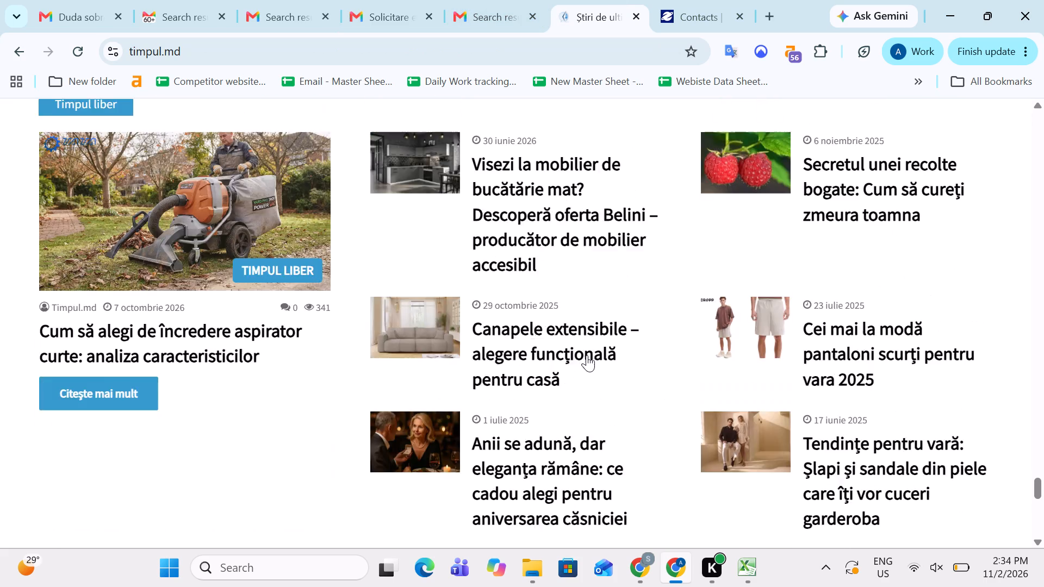
{"action": "scroll", "coordinate": [587, 355], "scroll_direction": "up", "scroll_amount": 20}
{"action": "scroll", "coordinate": [587, 355], "scroll_direction": "up", "scroll_amount": 20}
{"action": "scroll", "coordinate": [587, 355], "scroll_direction": "up", "scroll_amount": 20}
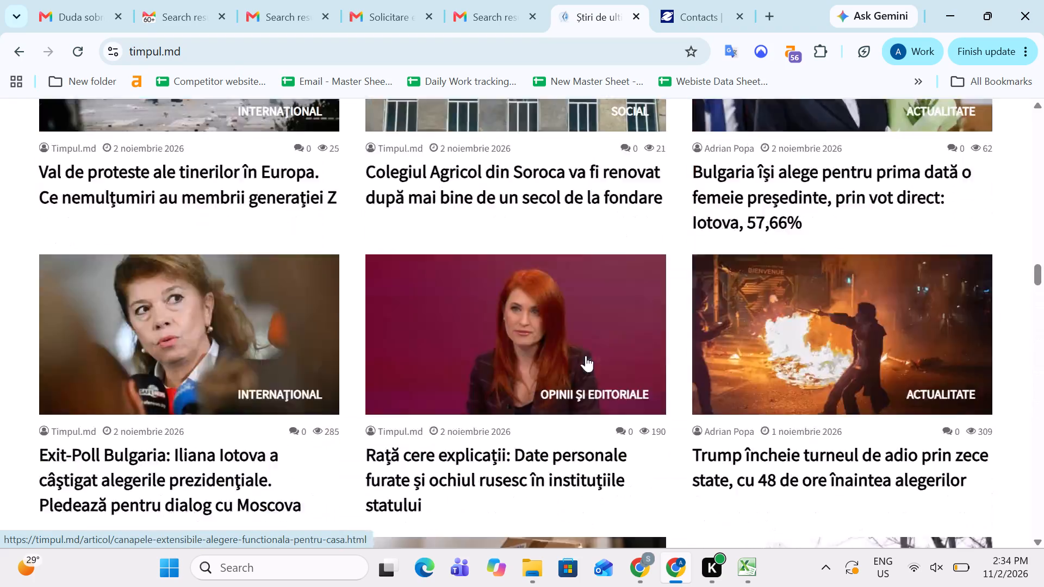
{"action": "scroll", "coordinate": [586, 355], "scroll_direction": "up", "scroll_amount": 20}
{"action": "scroll", "coordinate": [586, 355], "scroll_direction": "up", "scroll_amount": 20}
{"action": "scroll", "coordinate": [586, 355], "scroll_direction": "up", "scroll_amount": 11}
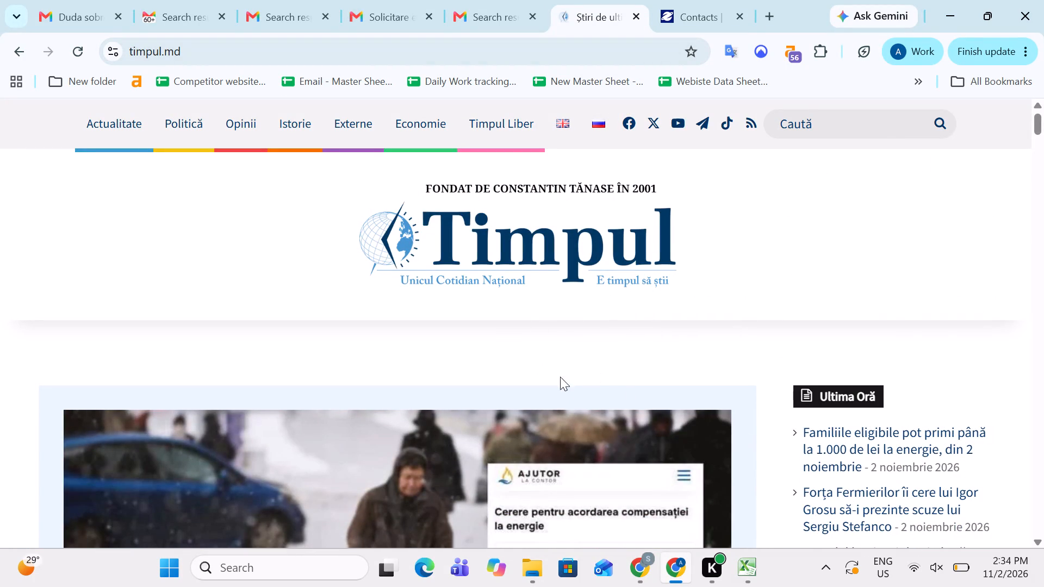
Return to the timpul.md conversation in Gmail and reread the delivery failure notice, including the remote server's response.
{"action": "left_click", "coordinate": [410, 0]}
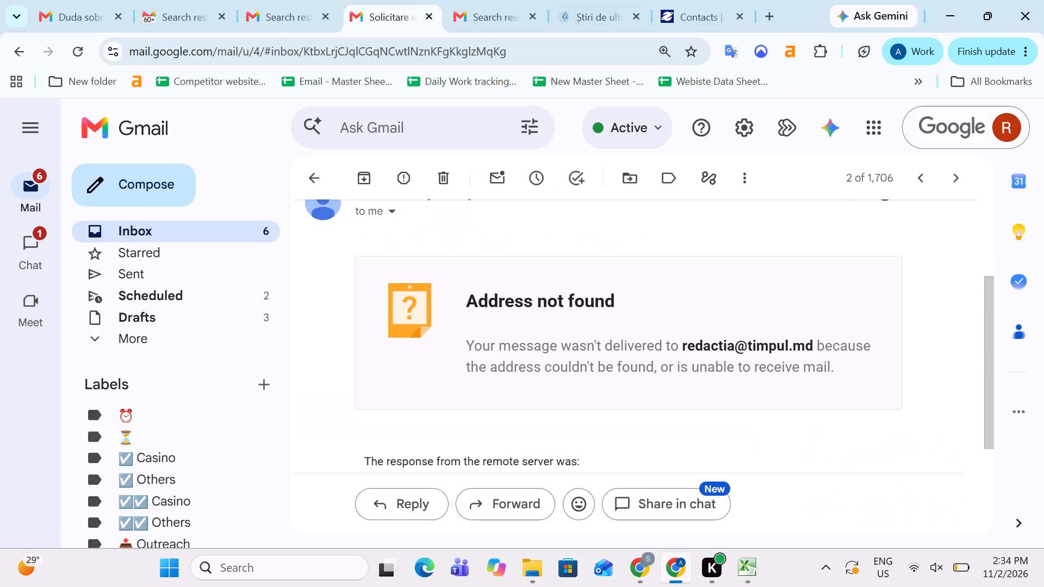
{"action": "scroll", "coordinate": [623, 376], "scroll_direction": "down", "scroll_amount": 1}
{"action": "scroll", "coordinate": [714, 318], "scroll_direction": "up", "scroll_amount": 4}
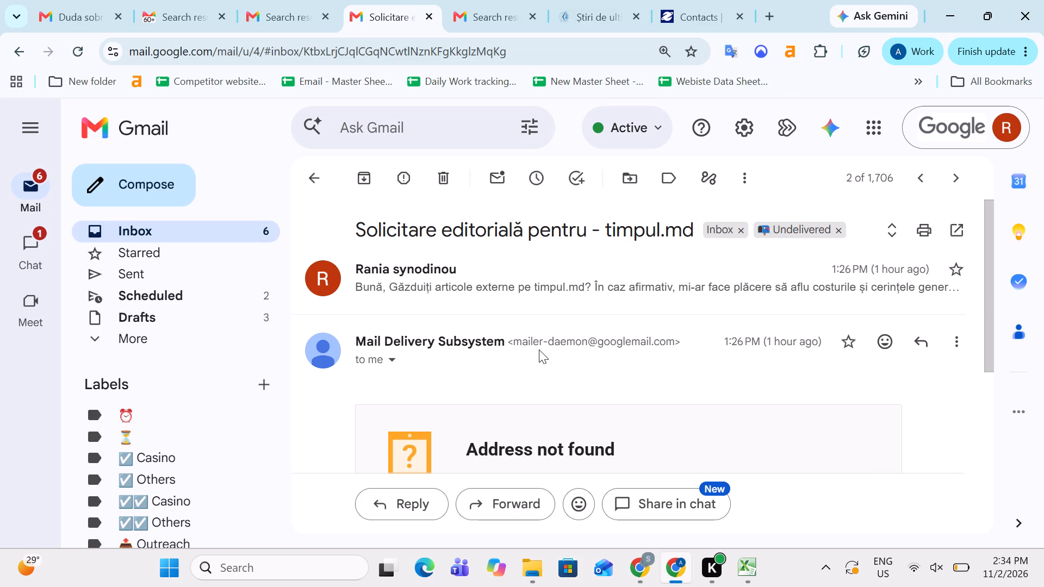
{"action": "scroll", "coordinate": [589, 308], "scroll_direction": "down", "scroll_amount": 7}
{"action": "scroll", "coordinate": [643, 335], "scroll_direction": "up", "scroll_amount": 3}
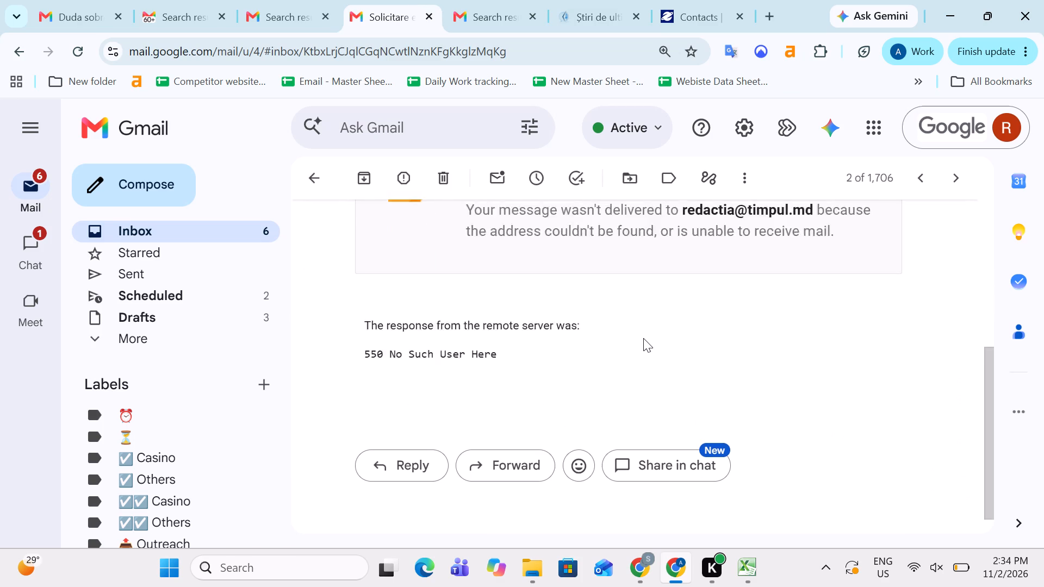
{"action": "scroll", "coordinate": [789, 434], "scroll_direction": "up", "scroll_amount": 3}
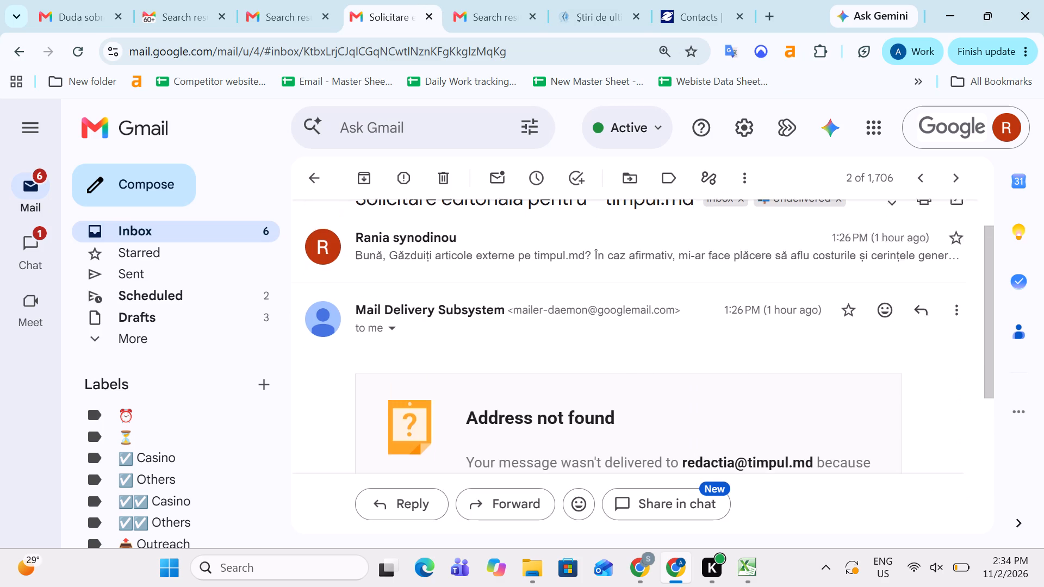
Go back to the timpul.md website and close both it and the Contacts page open beside it.
{"action": "left_click", "coordinate": [611, 0]}
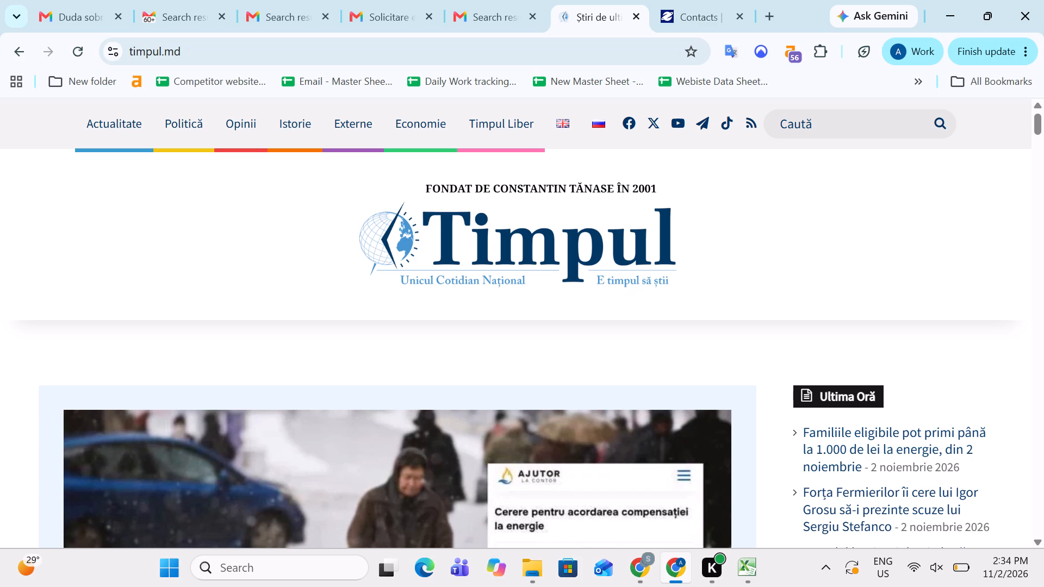
{"action": "scroll", "coordinate": [879, 458], "scroll_direction": "up", "scroll_amount": 3}
{"action": "left_click", "coordinate": [638, 14]}
{"action": "left_click", "coordinate": [638, 14]}
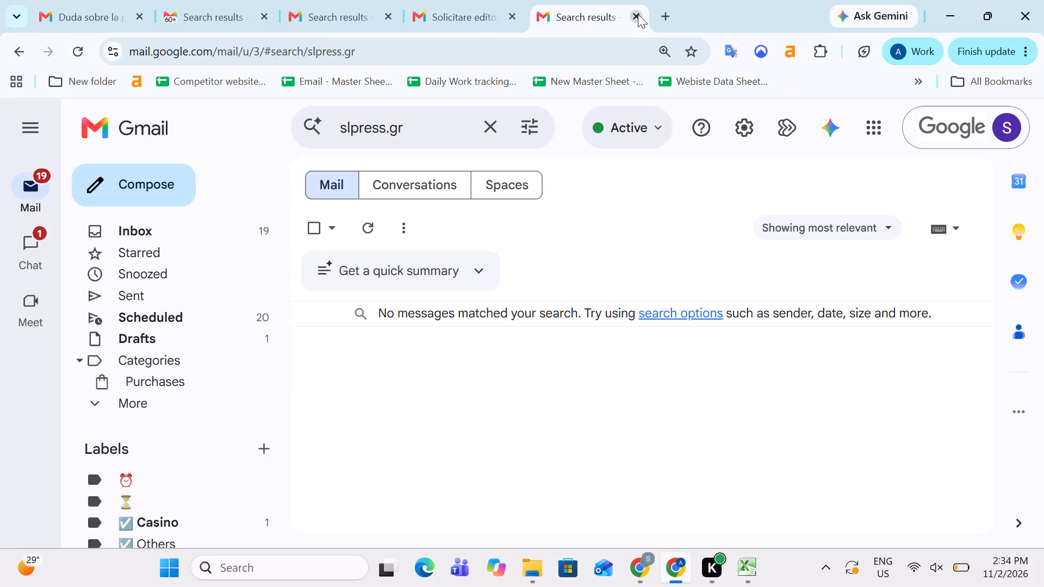
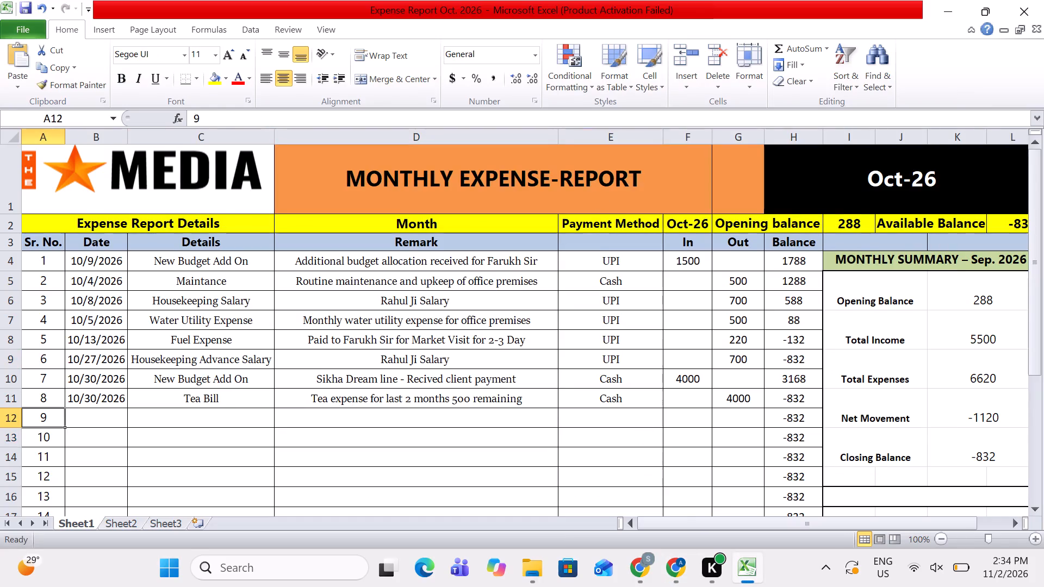
Switch to the October expense report workbook in Excel and save it.
{"action": "key", "text": "ctrl+s"}
Move along the empty row for Sr. No. 9 to its Balance cell, H12.
{"action": "key", "text": "Right"}
{"action": "key", "text": "Right"}
{"action": "key", "text": "Right"}
{"action": "key", "text": "Right"}
{"action": "key", "text": "Right"}
{"action": "key", "text": "Right"}
{"action": "key", "text": "Right"}
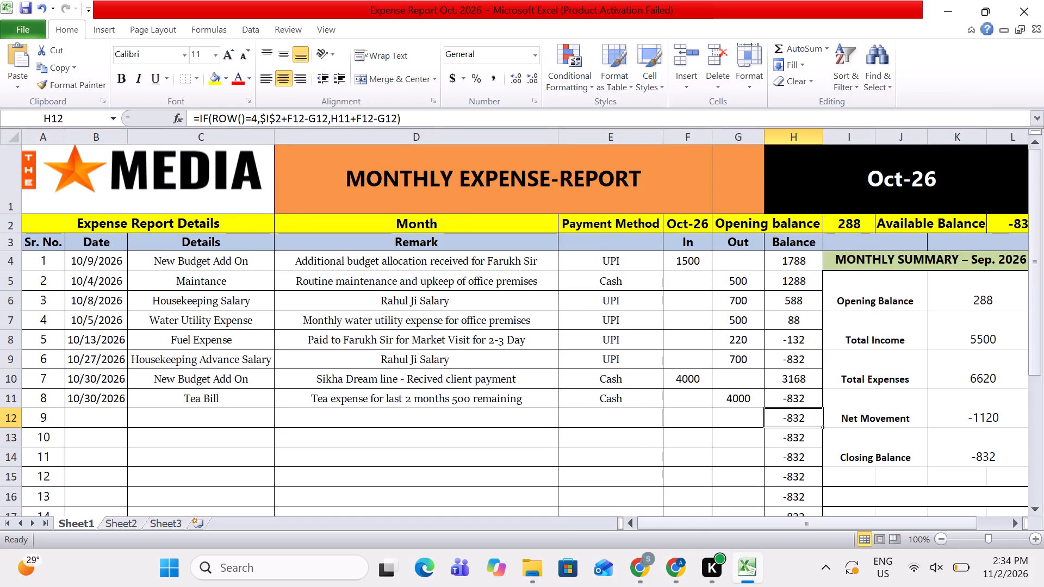
In the Excel October expense report, look over the header, the monthly summary and the authorization block down to the closing total row.
{"action": "key", "text": "Right"}
{"action": "key", "text": "Right"}
{"action": "key", "text": "Right"}
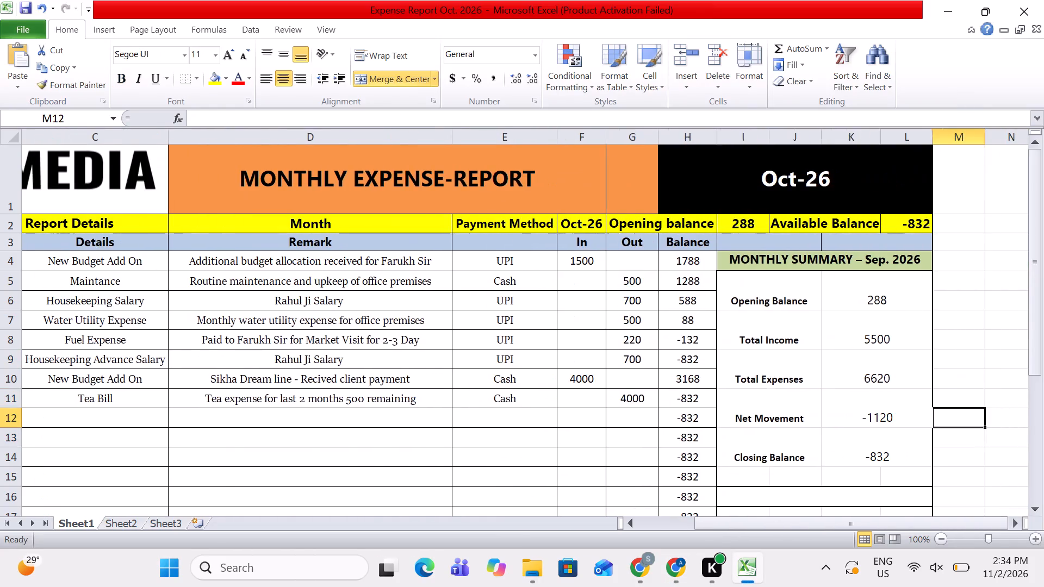
{"action": "key", "text": "Left"}
{"action": "key", "text": "Left"}
{"action": "key", "text": "Up"}
{"action": "key", "text": "Up"}
{"action": "key", "text": "Up"}
{"action": "key", "text": "Up"}
{"action": "key", "text": "Up"}
{"action": "key", "text": "Up"}
{"action": "key", "text": "Up"}
{"action": "key", "text": "Up"}
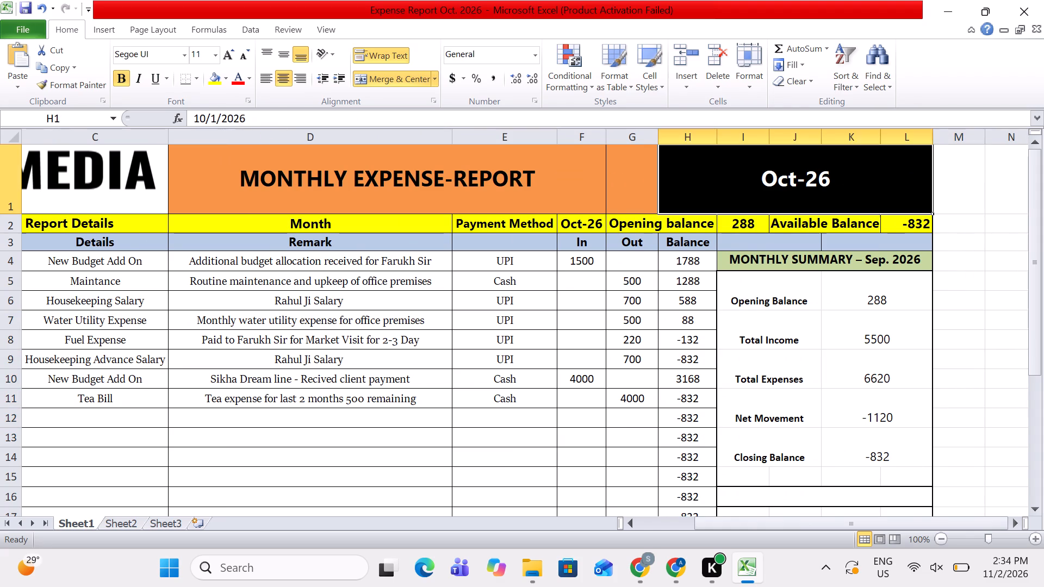
{"action": "key", "text": "Down"}
{"action": "key", "text": "Down"}
{"action": "key", "text": "Down"}
{"action": "key", "text": "Down"}
{"action": "key", "text": "Down"}
{"action": "key", "text": "Down"}
{"action": "key", "text": "Down"}
{"action": "key", "text": "Down"}
{"action": "key", "text": "Down"}
{"action": "key", "text": "Down"}
{"action": "key", "text": "Down"}
{"action": "key", "text": "Down"}
{"action": "key", "text": "Down"}
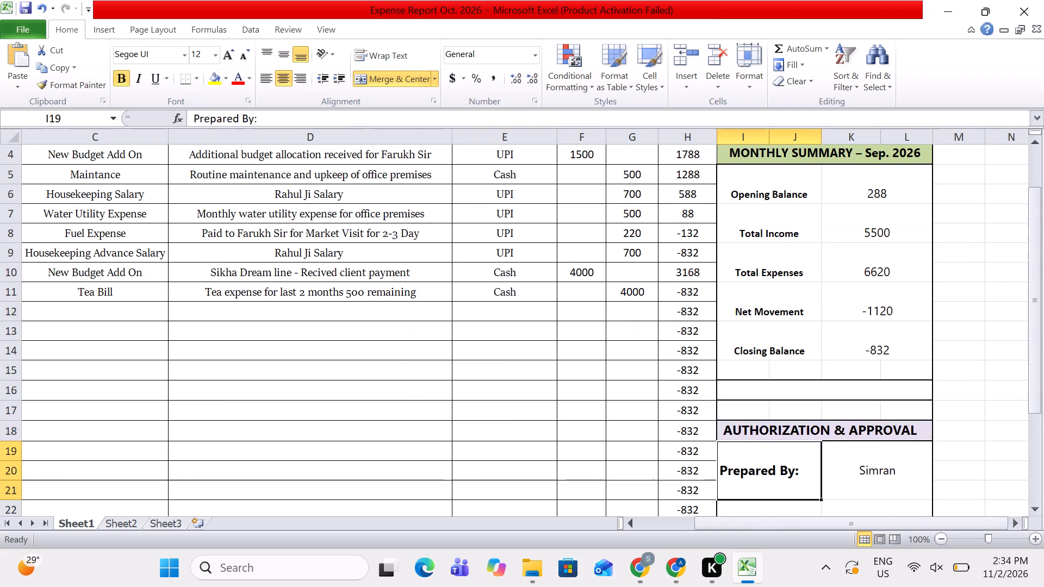
{"action": "key", "text": "Down"}
{"action": "key", "text": "Down"}
{"action": "key", "text": "Down"}
{"action": "key", "text": "Down"}
{"action": "key", "text": "Down"}
{"action": "key", "text": "Up"}
{"action": "key", "text": "Up"}
{"action": "key", "text": "Up"}
{"action": "key", "text": "Up"}
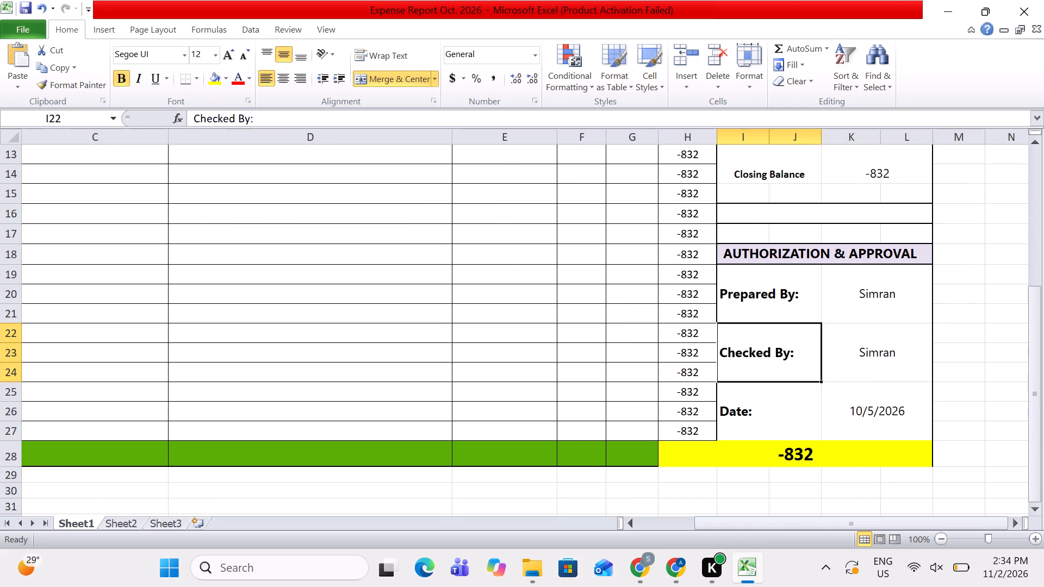
Review the monthly summary block again and inspect the formulas behind Net Movement, Total Income and Total Expenses.
{"action": "key", "text": "Up"}
{"action": "key", "text": "Up"}
{"action": "key", "text": "Up"}
{"action": "key", "text": "Up"}
{"action": "key", "text": "Up"}
{"action": "key", "text": "Up"}
{"action": "key", "text": "Up"}
{"action": "key", "text": "Up"}
{"action": "key", "text": "Up"}
{"action": "key", "text": "Up"}
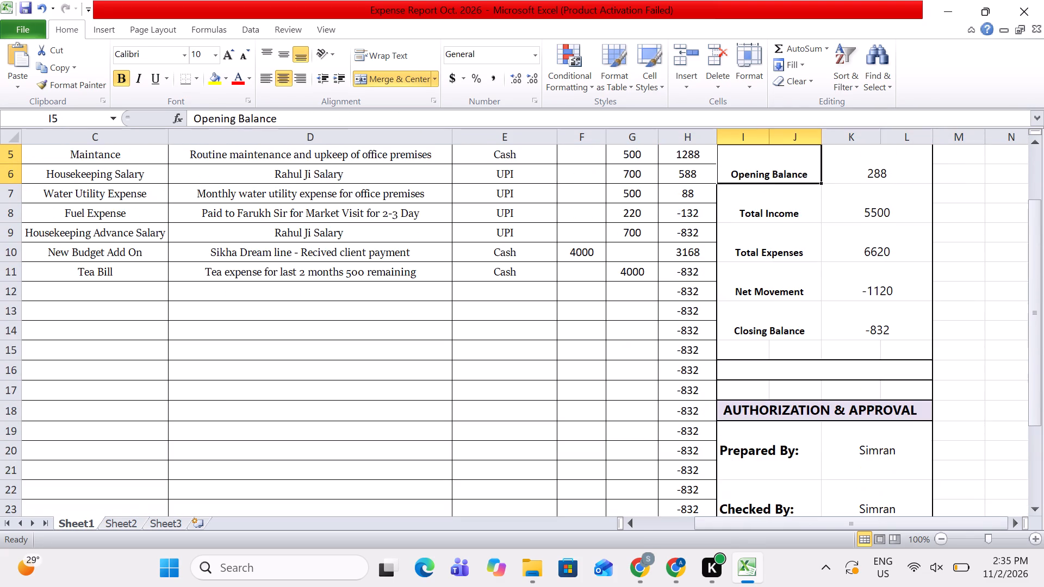
{"action": "key", "text": "Up"}
{"action": "key", "text": "Down"}
{"action": "key", "text": "Down"}
{"action": "key", "text": "Down"}
{"action": "key", "text": "Down"}
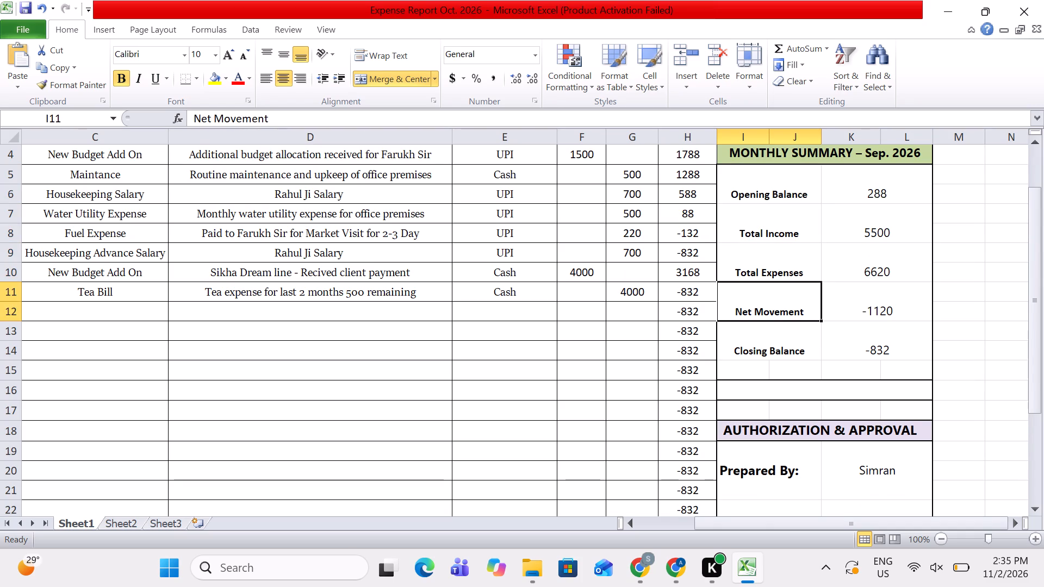
{"action": "key", "text": "Down"}
{"action": "key", "text": "Down"}
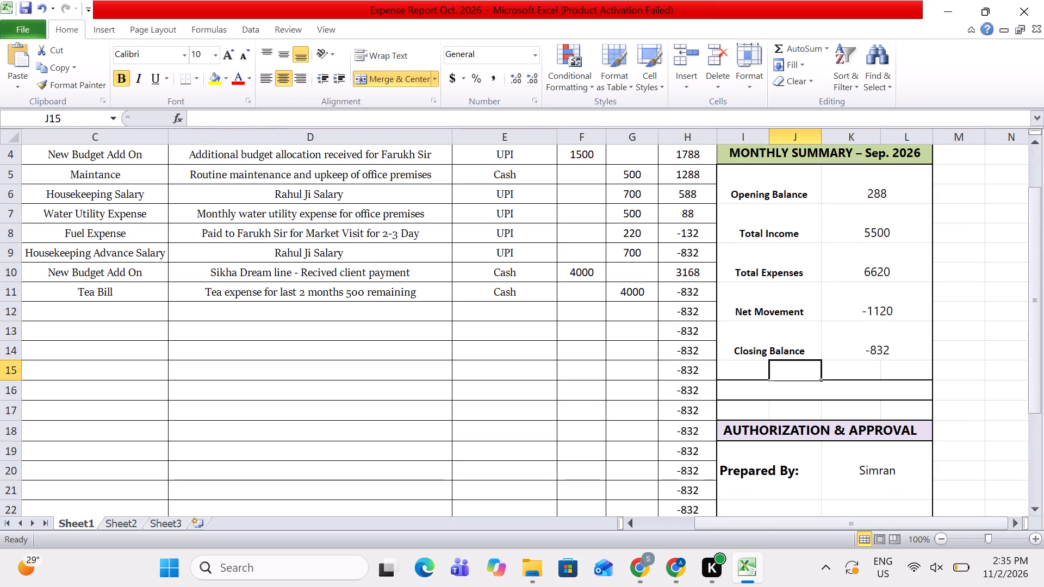
{"action": "key", "text": "Down"}
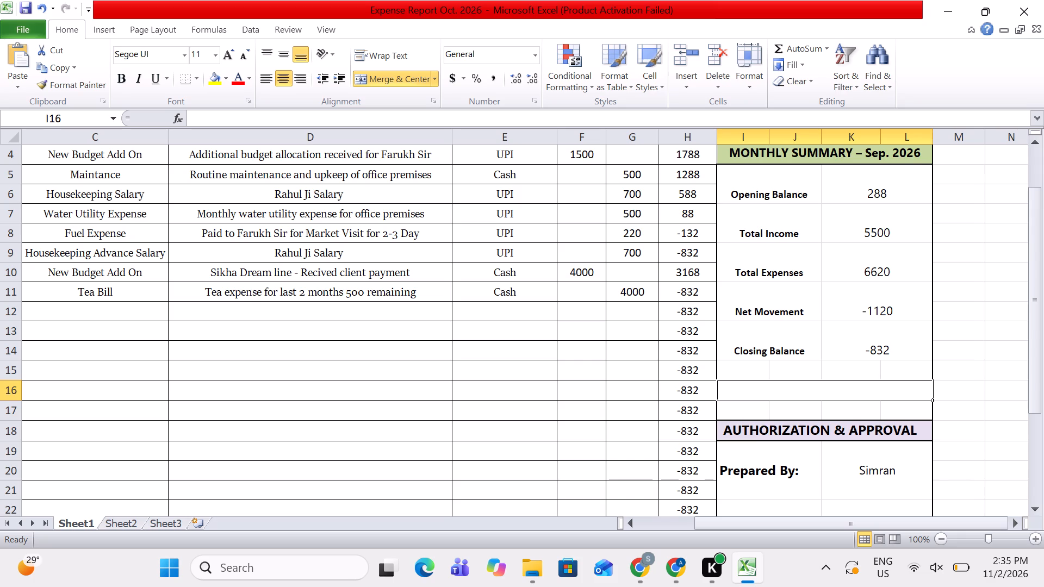
{"action": "left_click", "coordinate": [917, 308]}
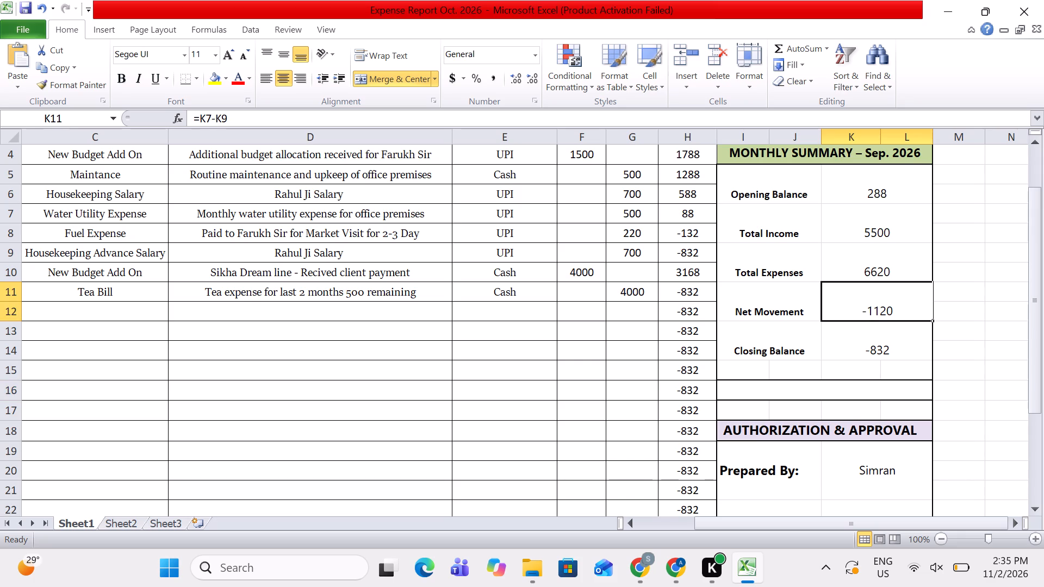
{"action": "left_click", "coordinate": [879, 238]}
{"action": "left_click", "coordinate": [875, 277]}
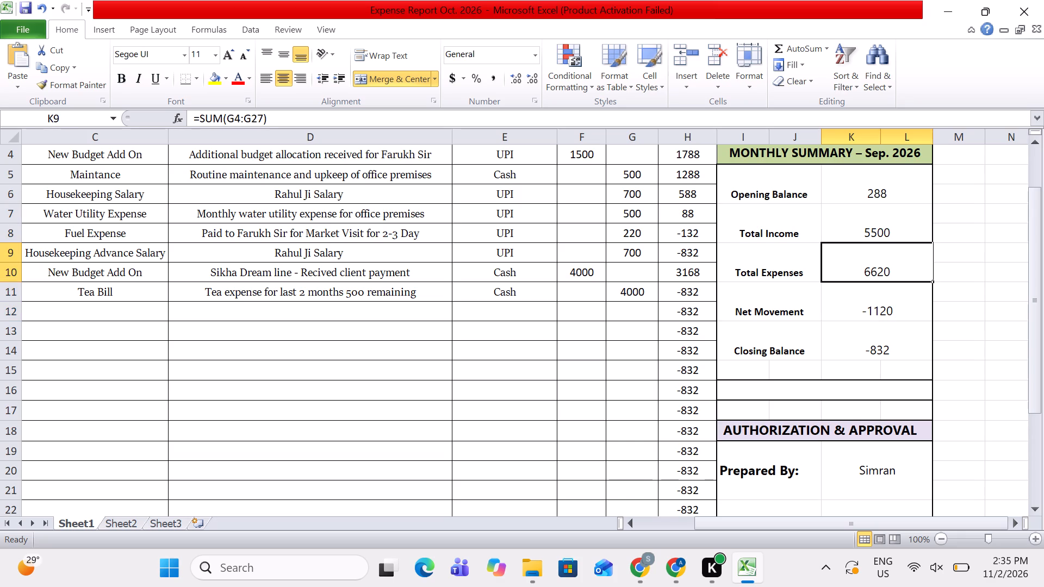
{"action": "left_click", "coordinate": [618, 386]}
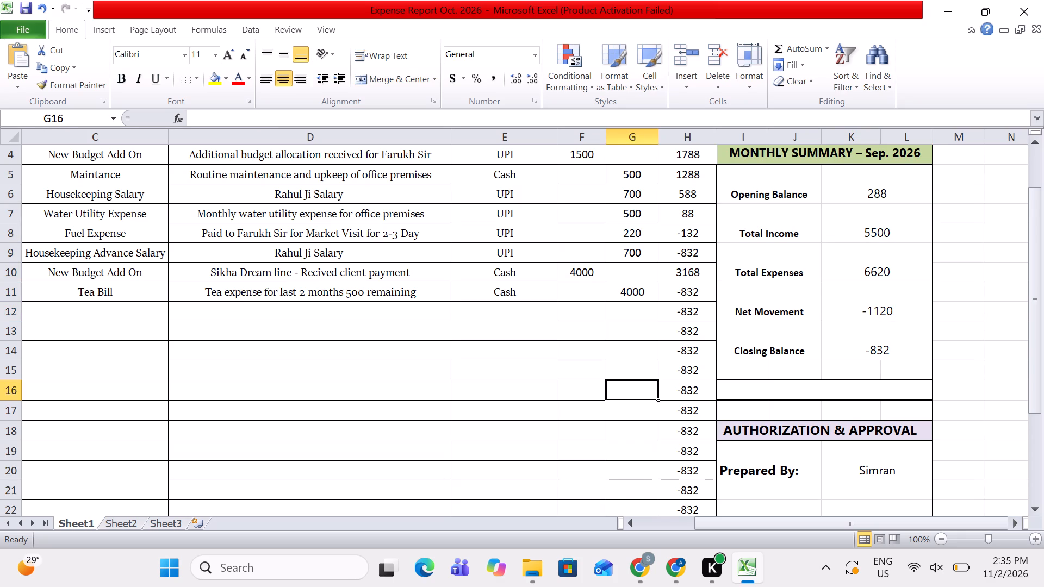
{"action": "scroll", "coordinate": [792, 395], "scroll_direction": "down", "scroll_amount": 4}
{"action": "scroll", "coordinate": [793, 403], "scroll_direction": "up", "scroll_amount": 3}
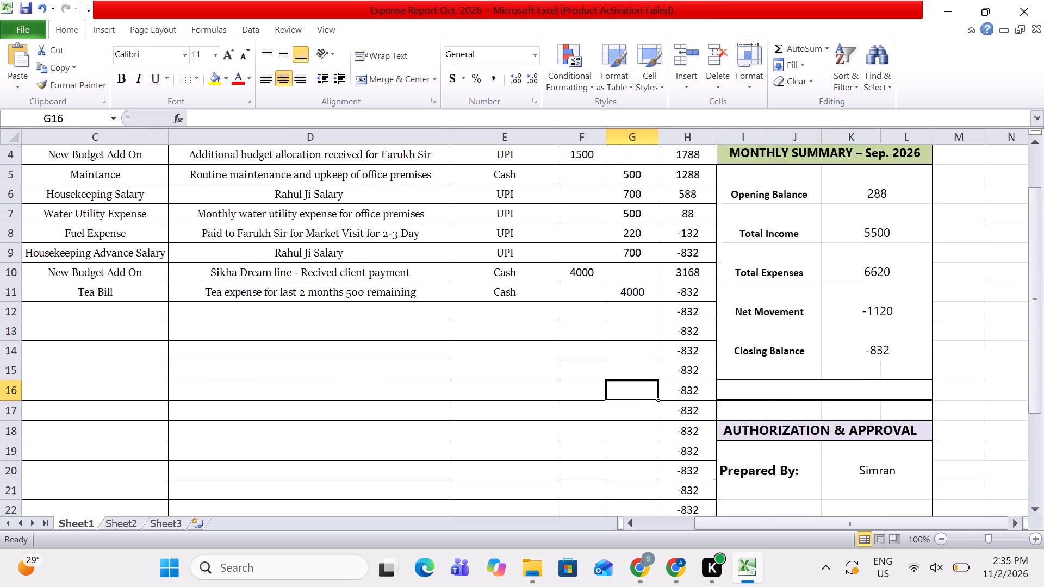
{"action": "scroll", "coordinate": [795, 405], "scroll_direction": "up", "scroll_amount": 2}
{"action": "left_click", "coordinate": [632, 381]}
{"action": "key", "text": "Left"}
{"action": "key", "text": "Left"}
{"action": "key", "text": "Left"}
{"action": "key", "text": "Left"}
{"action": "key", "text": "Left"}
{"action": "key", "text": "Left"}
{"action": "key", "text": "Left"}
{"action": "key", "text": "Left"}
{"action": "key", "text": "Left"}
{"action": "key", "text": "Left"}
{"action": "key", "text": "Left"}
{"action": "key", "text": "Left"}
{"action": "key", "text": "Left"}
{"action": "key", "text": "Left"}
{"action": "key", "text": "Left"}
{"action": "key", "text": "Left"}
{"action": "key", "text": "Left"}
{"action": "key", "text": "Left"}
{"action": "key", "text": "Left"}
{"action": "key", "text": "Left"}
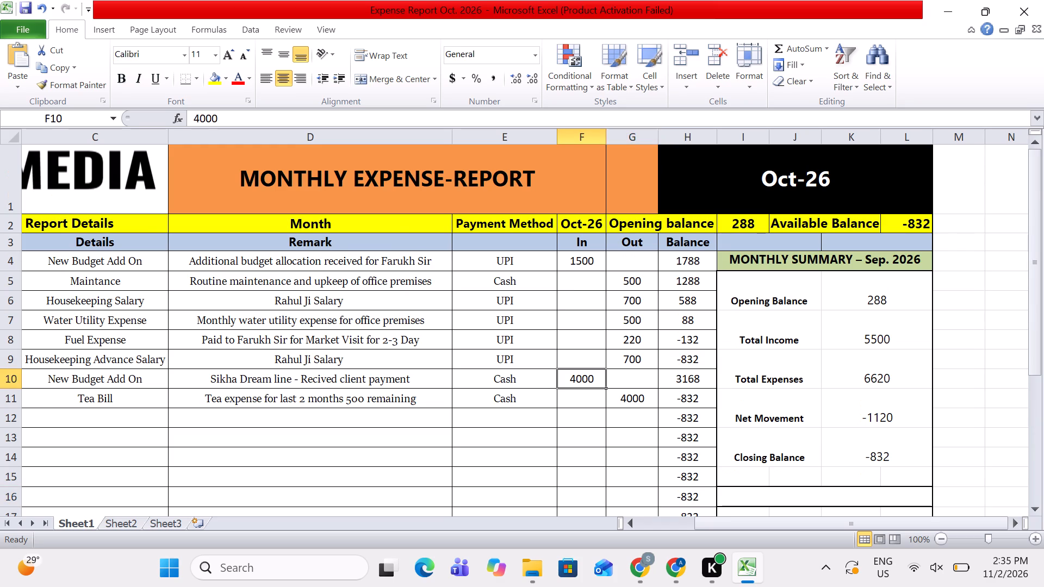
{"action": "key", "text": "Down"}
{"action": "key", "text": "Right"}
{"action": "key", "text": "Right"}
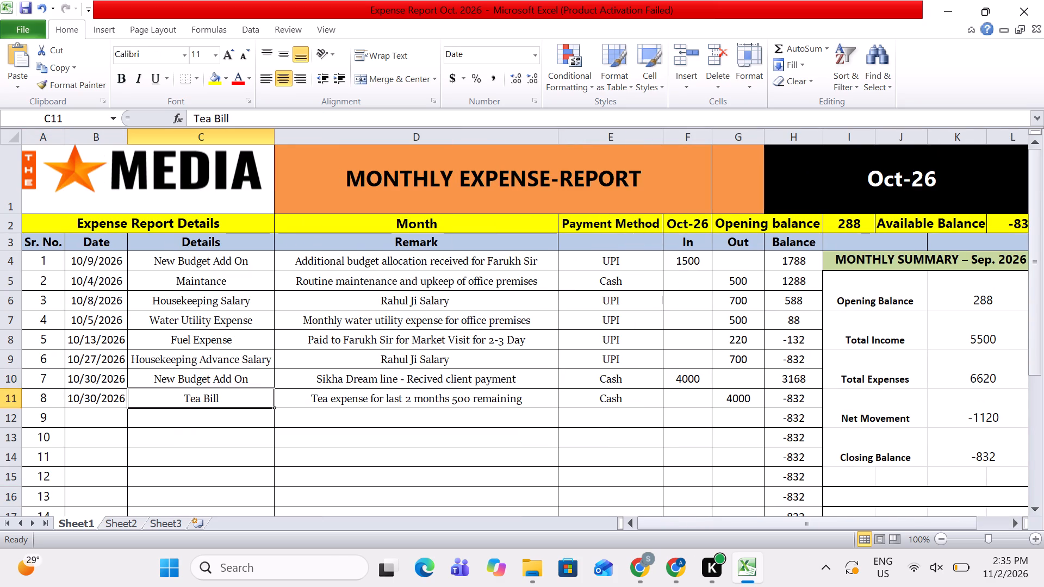
Save the October 2026 expense report.
{"action": "key", "text": "ctrl+s"}
{"action": "key", "text": "ctrl+s"}
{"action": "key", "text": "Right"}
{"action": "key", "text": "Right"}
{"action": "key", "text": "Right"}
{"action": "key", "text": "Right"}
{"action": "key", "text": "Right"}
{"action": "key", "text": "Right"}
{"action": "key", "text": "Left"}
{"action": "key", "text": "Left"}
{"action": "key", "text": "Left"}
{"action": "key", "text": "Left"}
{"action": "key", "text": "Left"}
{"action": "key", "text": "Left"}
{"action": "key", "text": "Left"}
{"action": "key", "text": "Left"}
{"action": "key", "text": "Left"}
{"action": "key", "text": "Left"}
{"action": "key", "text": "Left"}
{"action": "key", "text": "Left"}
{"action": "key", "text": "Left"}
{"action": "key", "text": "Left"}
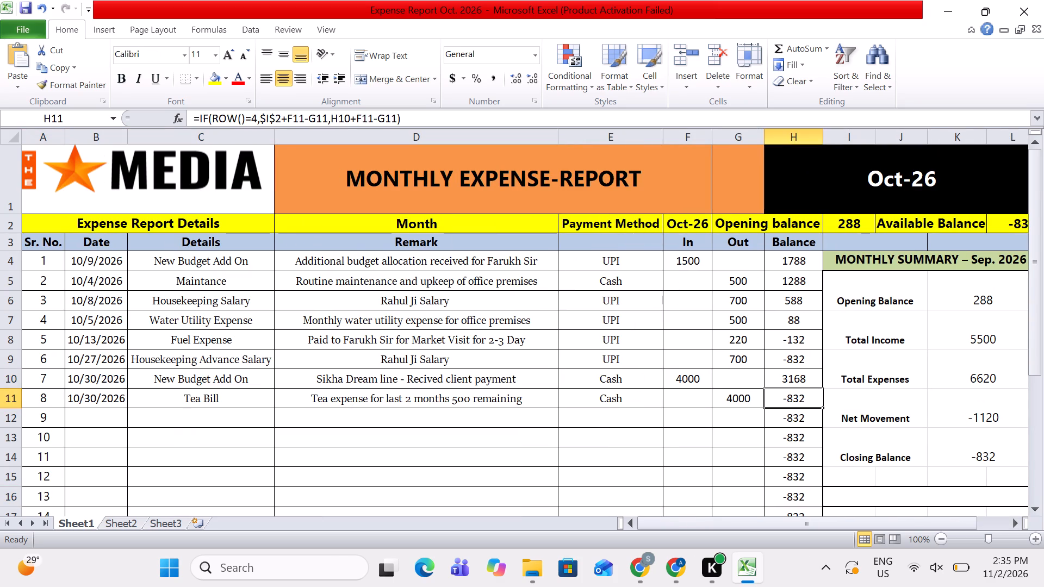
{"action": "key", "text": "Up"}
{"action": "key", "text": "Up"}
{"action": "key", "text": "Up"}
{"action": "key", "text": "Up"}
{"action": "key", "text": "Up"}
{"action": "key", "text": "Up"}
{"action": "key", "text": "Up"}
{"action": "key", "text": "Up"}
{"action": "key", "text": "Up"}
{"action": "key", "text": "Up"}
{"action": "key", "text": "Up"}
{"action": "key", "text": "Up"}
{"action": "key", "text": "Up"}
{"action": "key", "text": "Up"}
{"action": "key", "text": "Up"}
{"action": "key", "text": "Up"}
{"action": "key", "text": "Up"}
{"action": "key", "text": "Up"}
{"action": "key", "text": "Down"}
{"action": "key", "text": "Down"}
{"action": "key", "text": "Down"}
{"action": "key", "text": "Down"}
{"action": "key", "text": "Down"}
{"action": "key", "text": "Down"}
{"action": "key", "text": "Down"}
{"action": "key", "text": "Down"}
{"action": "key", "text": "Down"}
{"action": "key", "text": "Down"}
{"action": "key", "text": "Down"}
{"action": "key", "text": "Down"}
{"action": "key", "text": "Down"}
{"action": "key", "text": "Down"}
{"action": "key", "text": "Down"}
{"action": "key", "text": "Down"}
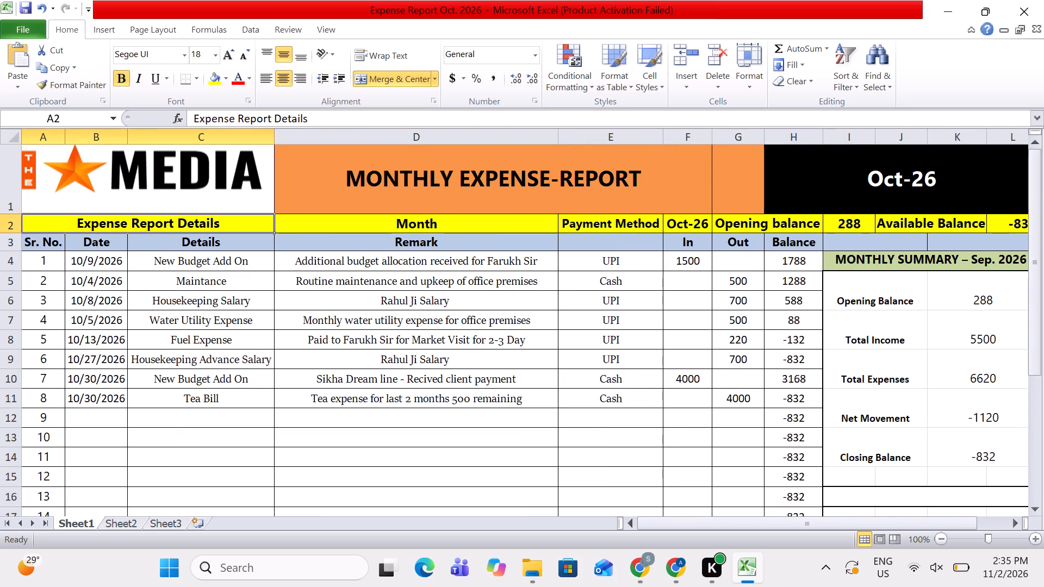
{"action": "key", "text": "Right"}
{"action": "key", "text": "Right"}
Save the October 2026 expense report again and close its workbook.
{"action": "key", "text": "ctrl+s"}
{"action": "key", "text": "ctrl+s"}
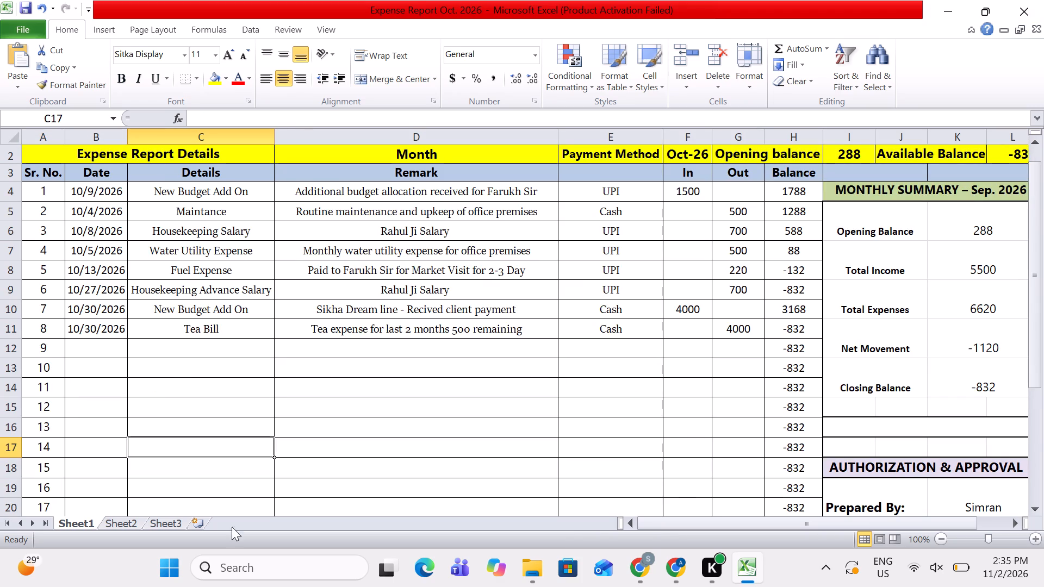
{"action": "scroll", "coordinate": [328, 414], "scroll_direction": "up", "scroll_amount": 6}
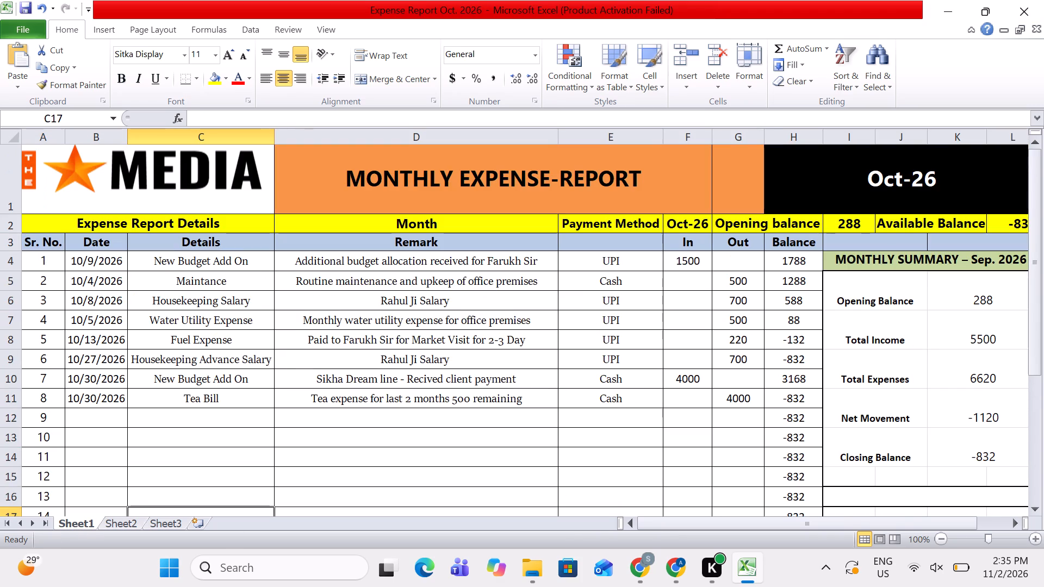
{"action": "key", "text": "ctrl+s"}
{"action": "key", "text": "ctrl+s"}
{"action": "key", "text": "ctrl+s"}
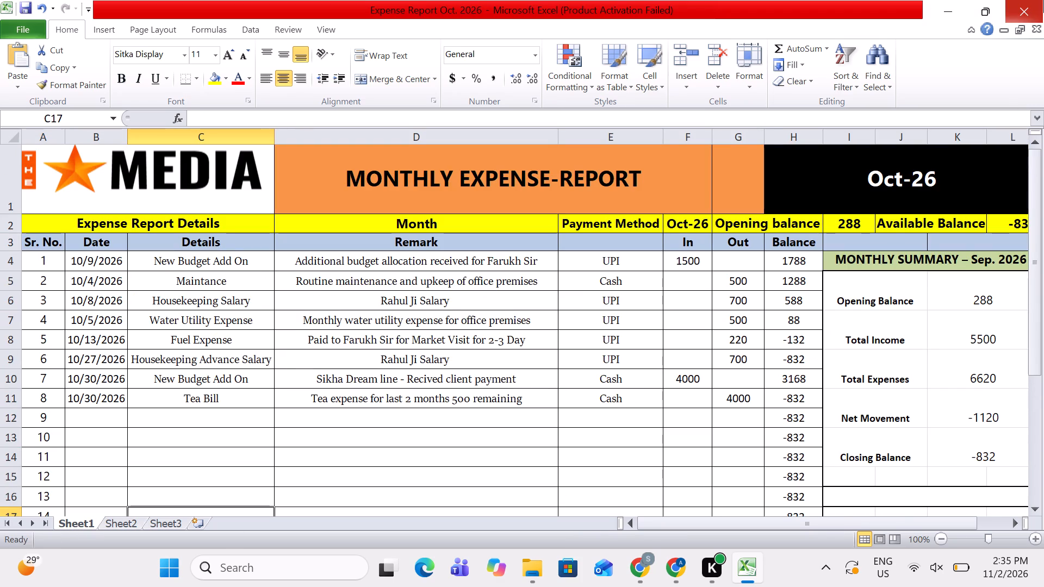
{"action": "left_click", "coordinate": [1025, 7]}
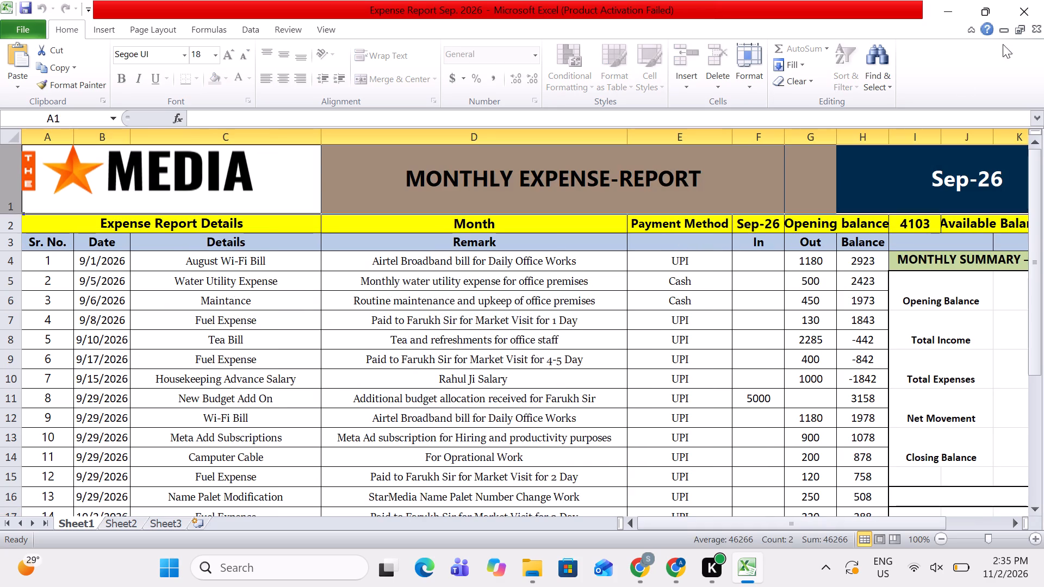
Save the September 2026 expense report workbook.
{"action": "left_click", "coordinate": [561, 341]}
{"action": "key", "text": "ctrl+s"}
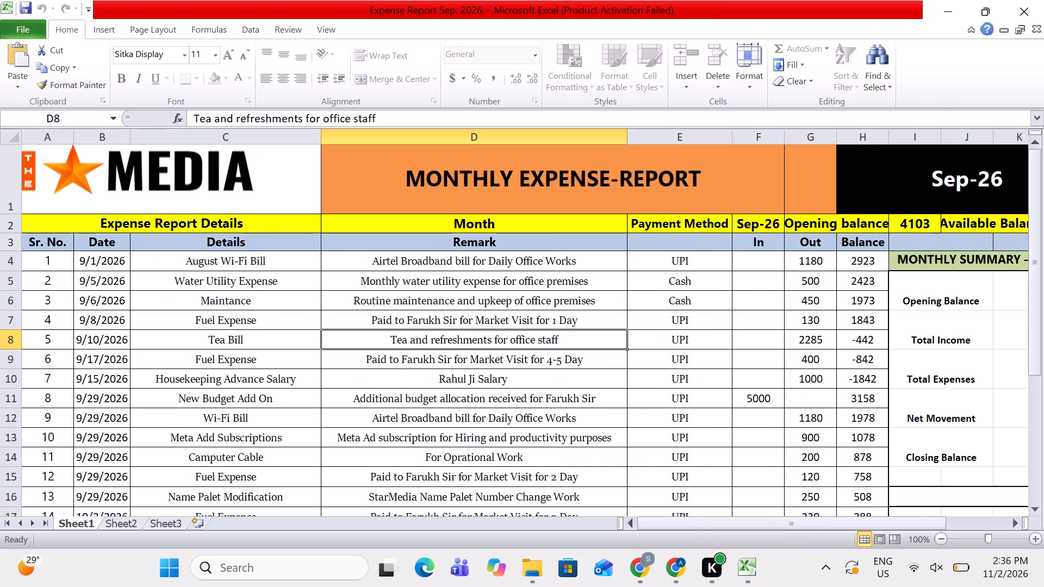